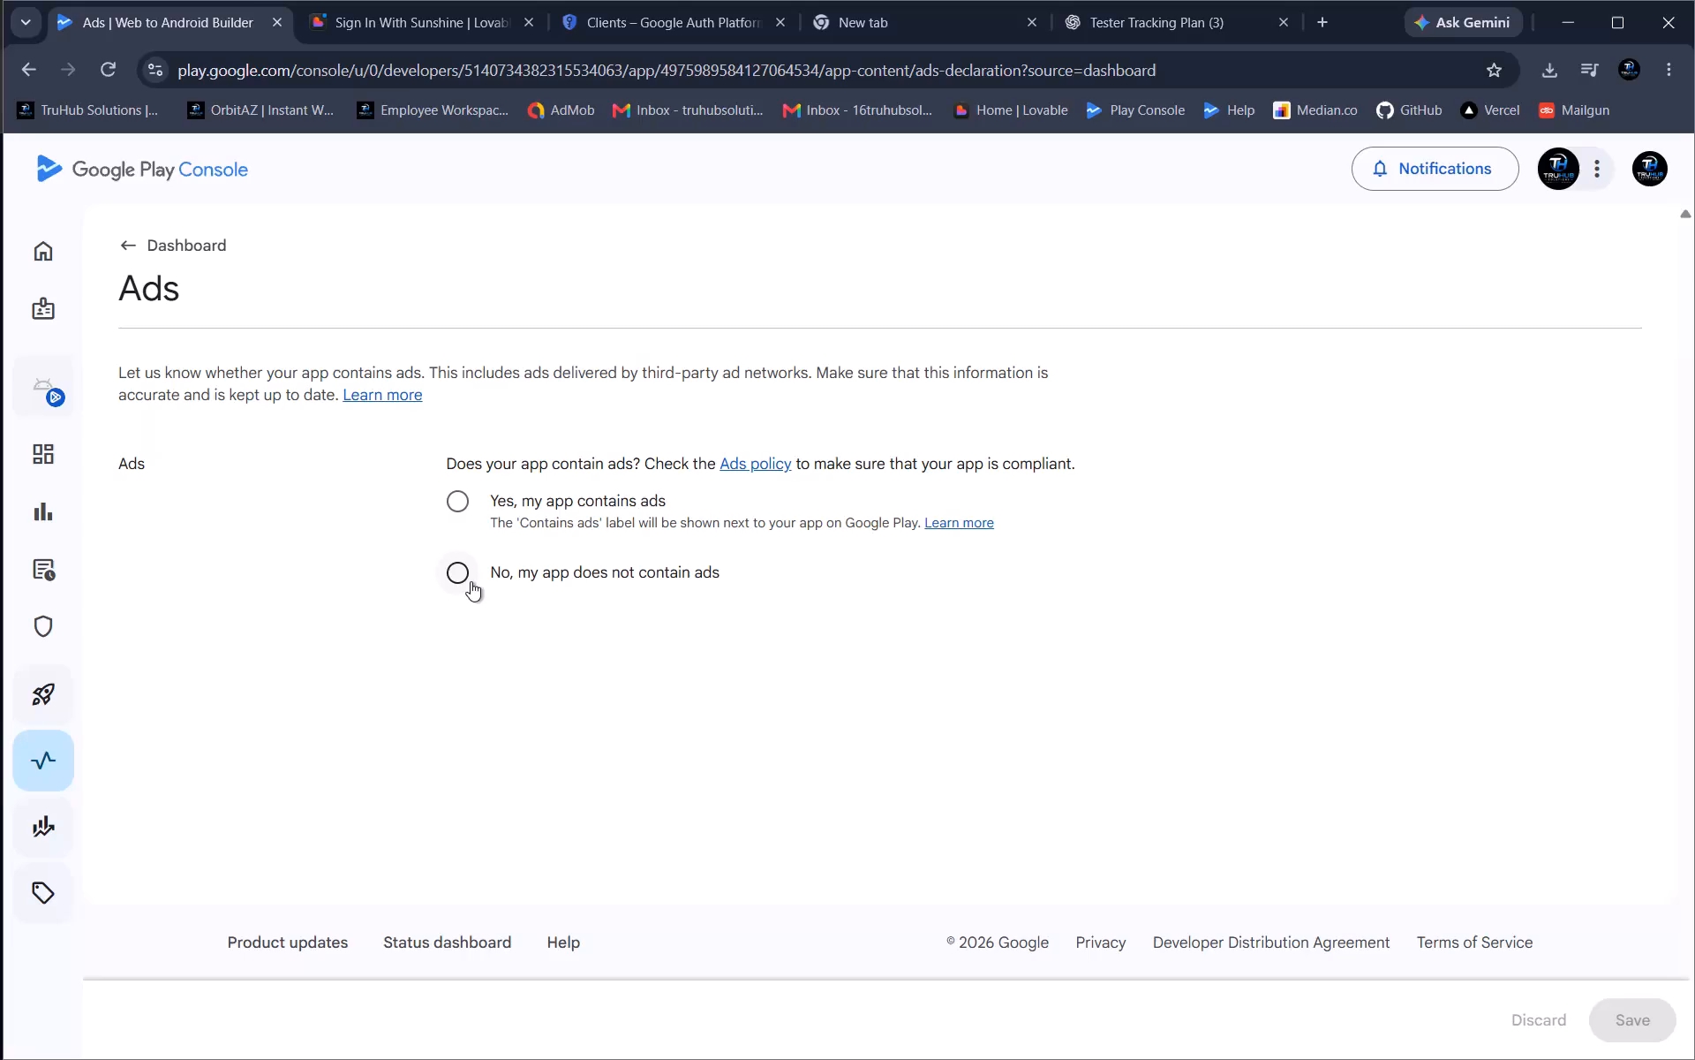
Save the Ads declaration as "No, my app does not contain ads", skip Publishing overview, and return to the Dashboard's app setup tasks.
{"action": "left_click", "coordinate": [463, 580]}
{"action": "left_click", "coordinate": [1637, 1011]}
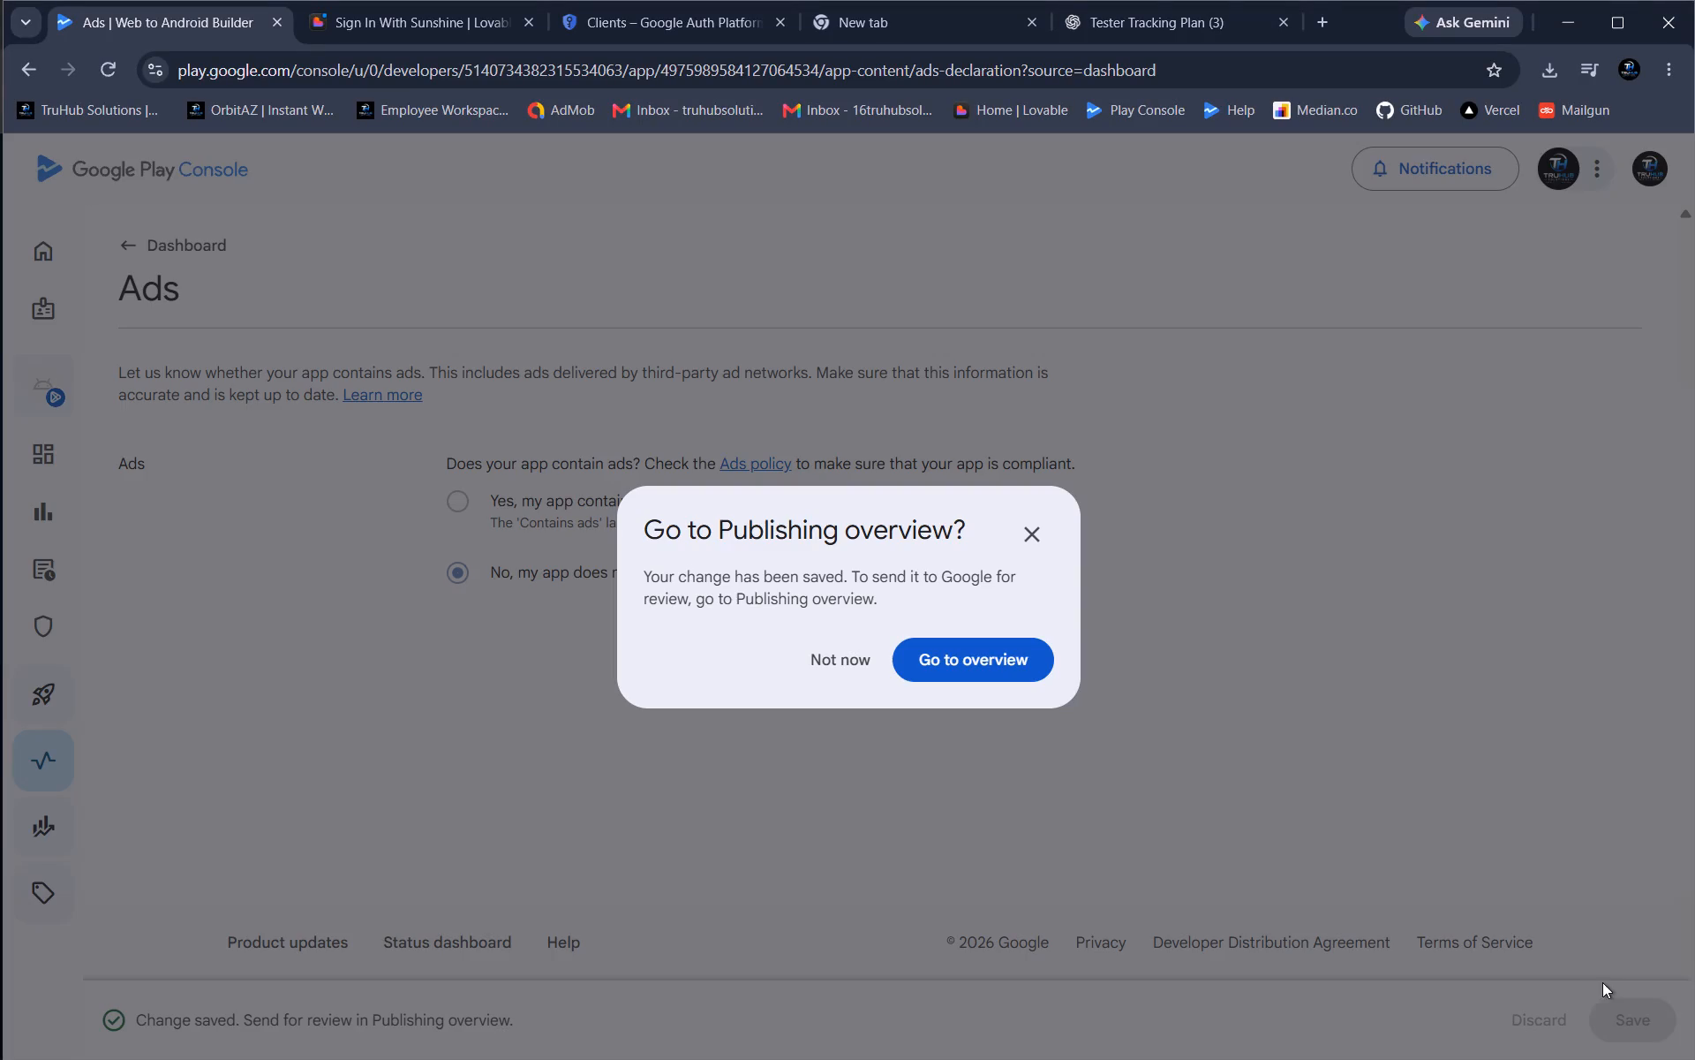
{"action": "left_click", "coordinate": [826, 670]}
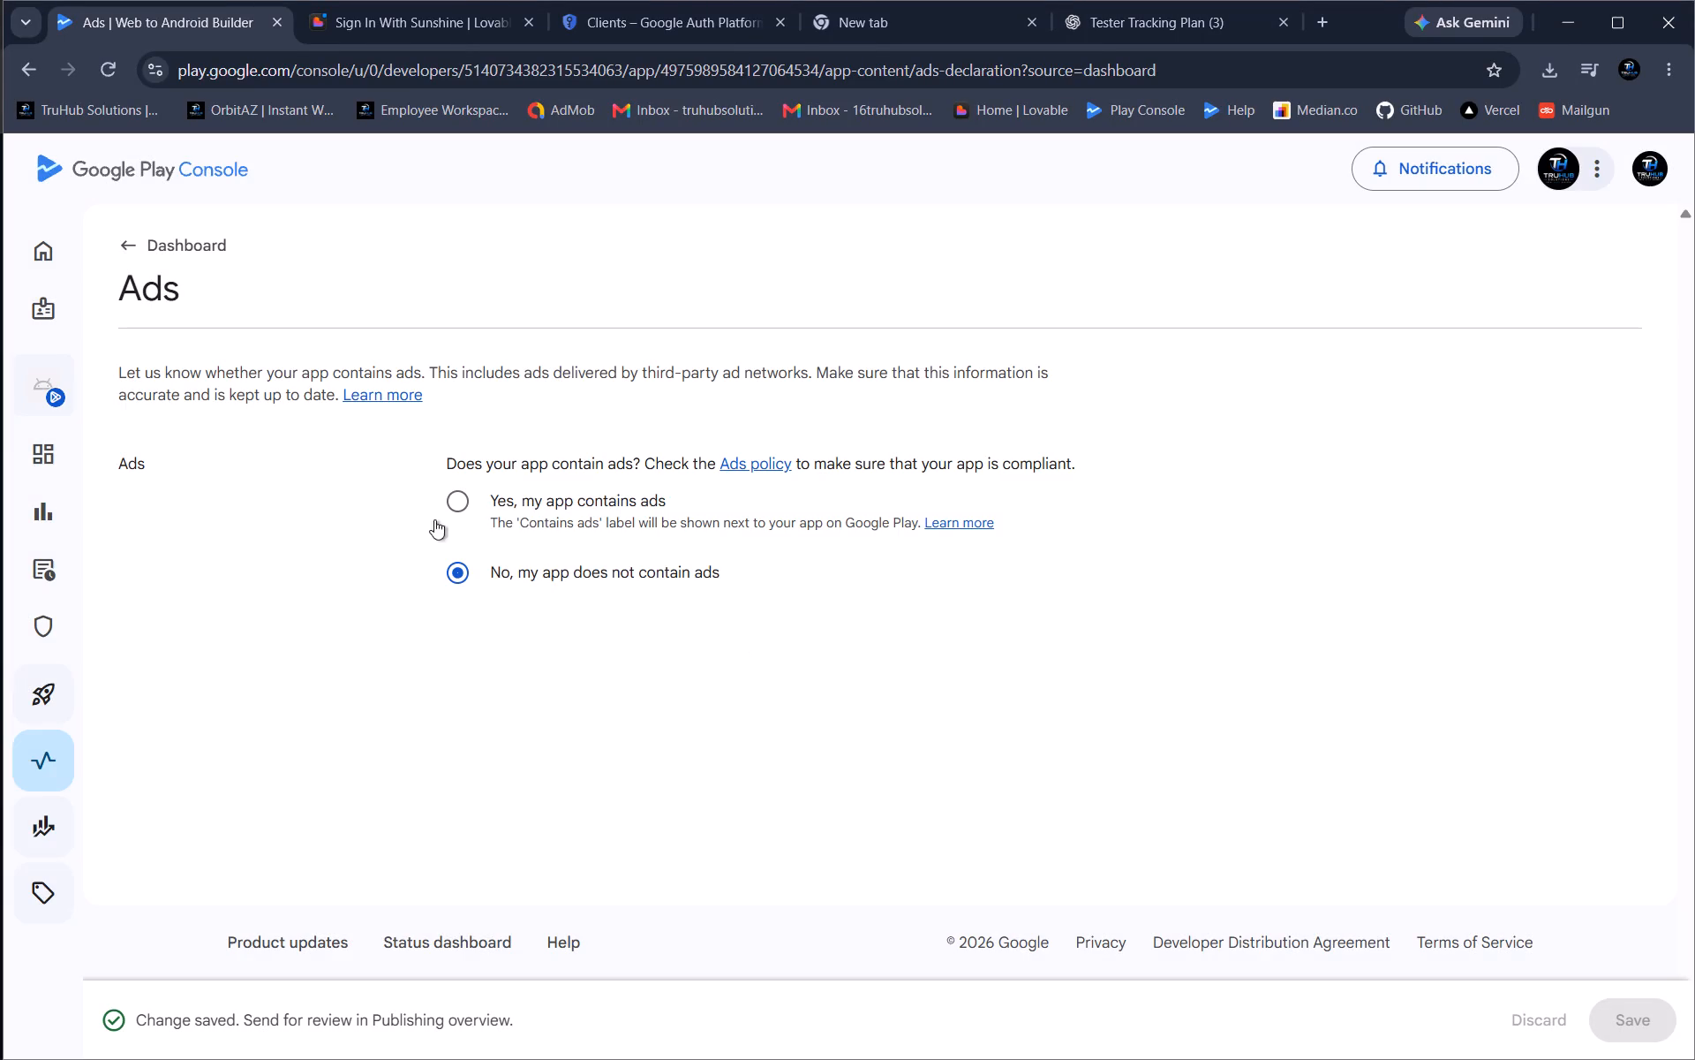
{"action": "left_click", "coordinate": [128, 238]}
{"action": "scroll", "coordinate": [634, 663], "scroll_direction": "down", "scroll_amount": 4}
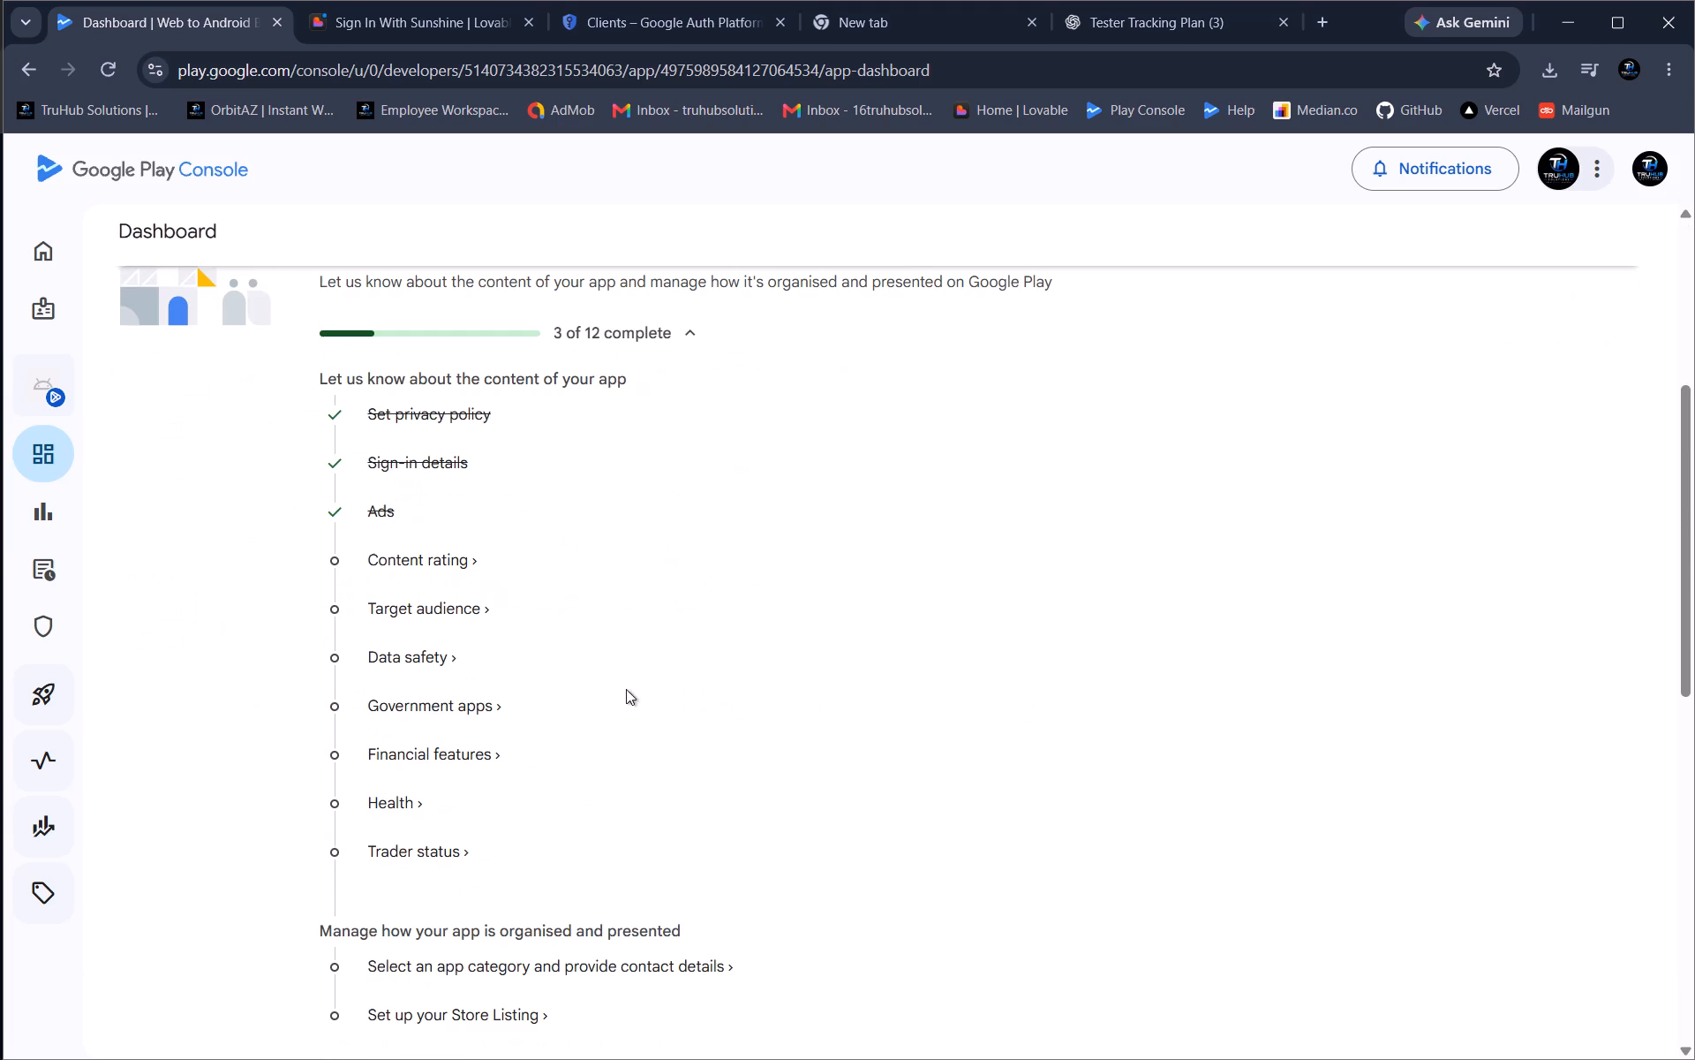
Open the Content rating task from the app setup list and start its questionnaire.
{"action": "left_click", "coordinate": [437, 559]}
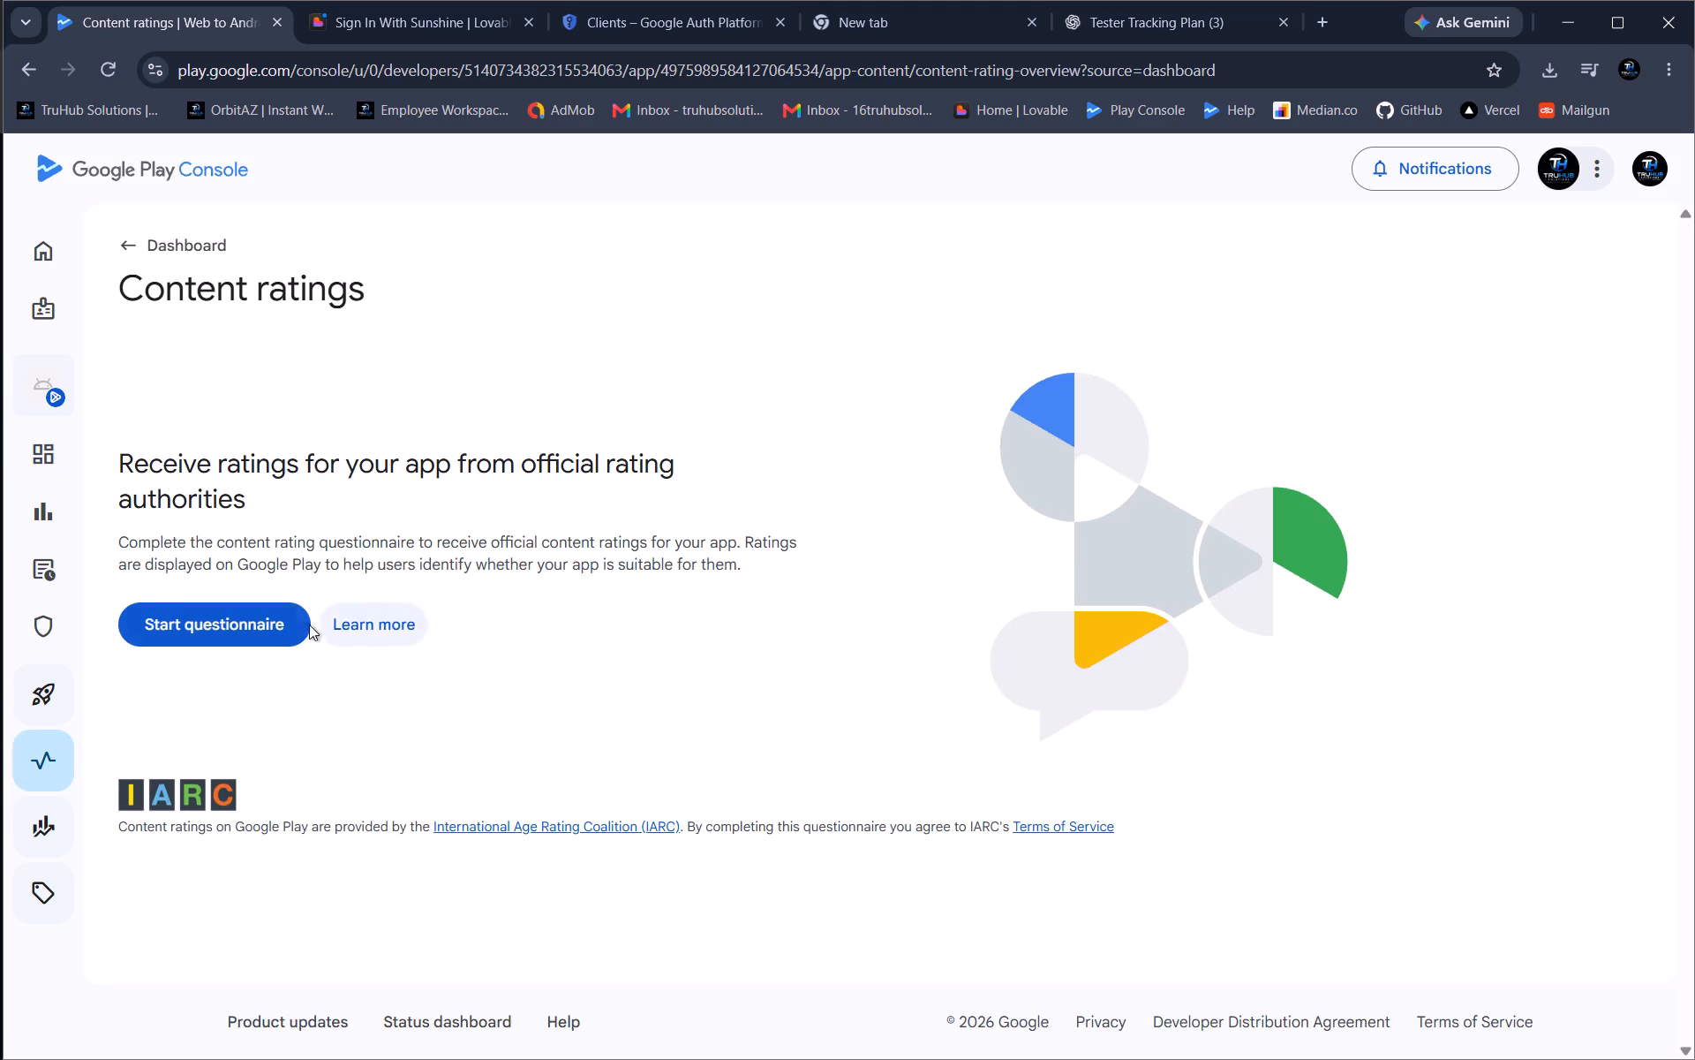
{"action": "left_click", "coordinate": [281, 625]}
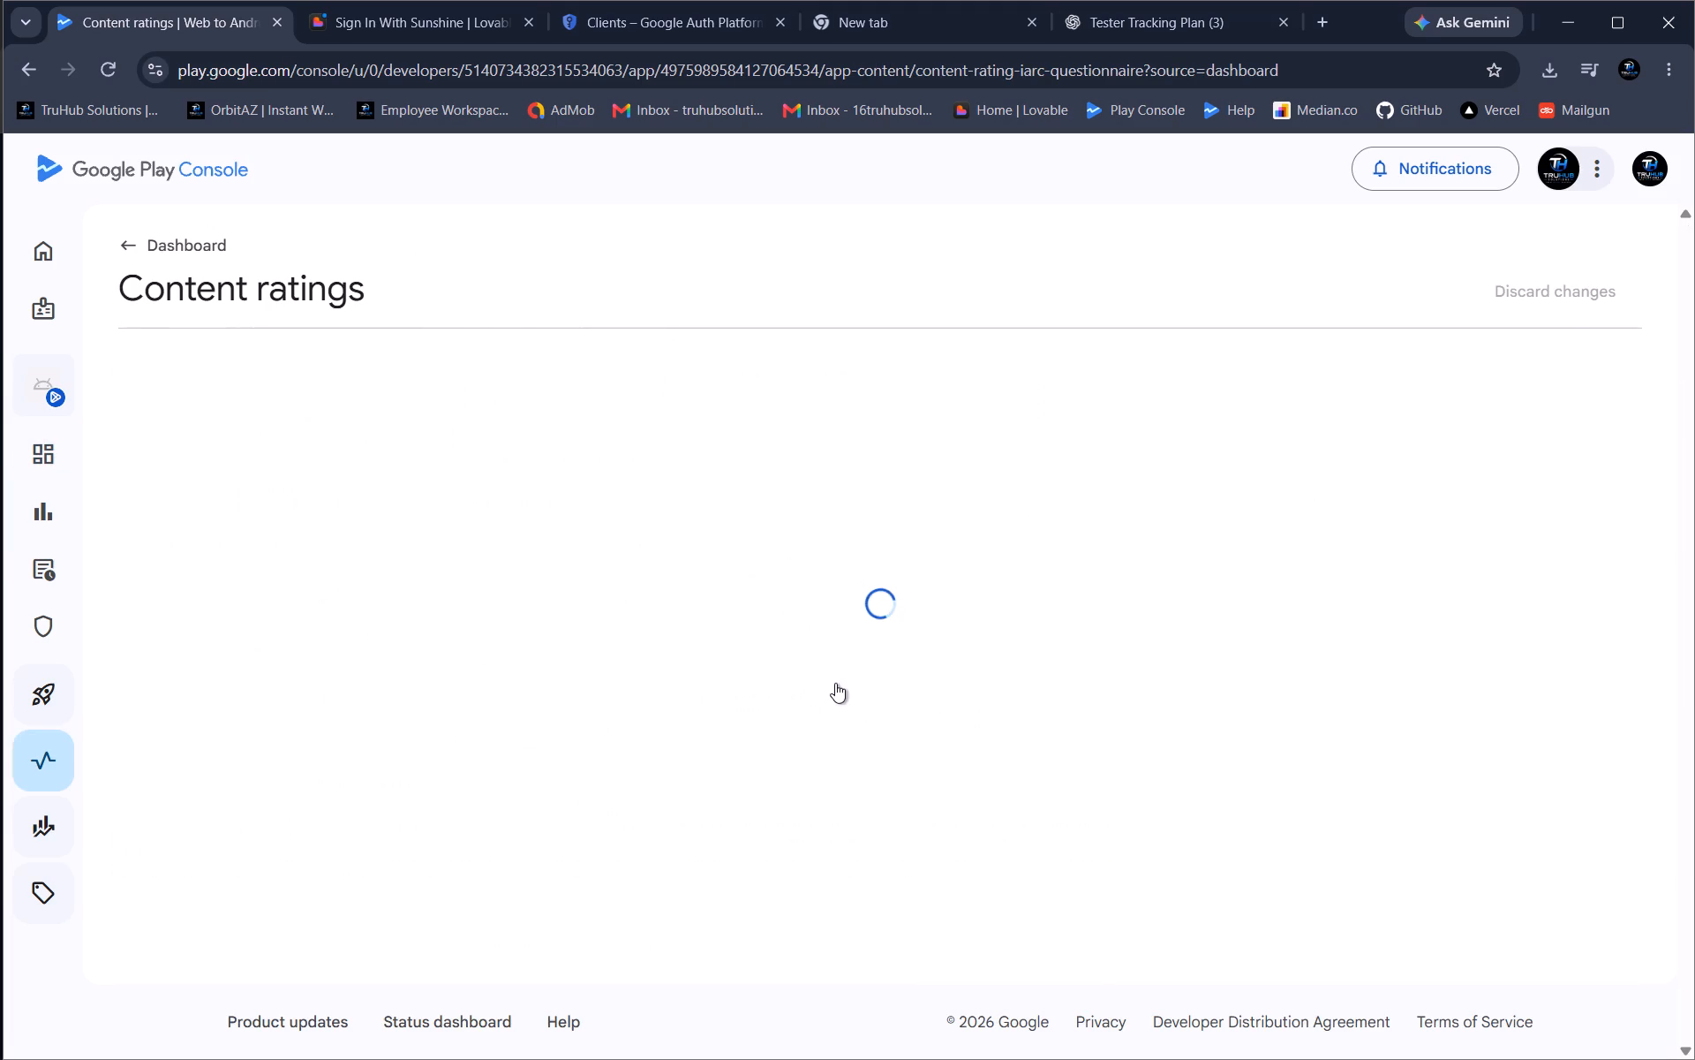
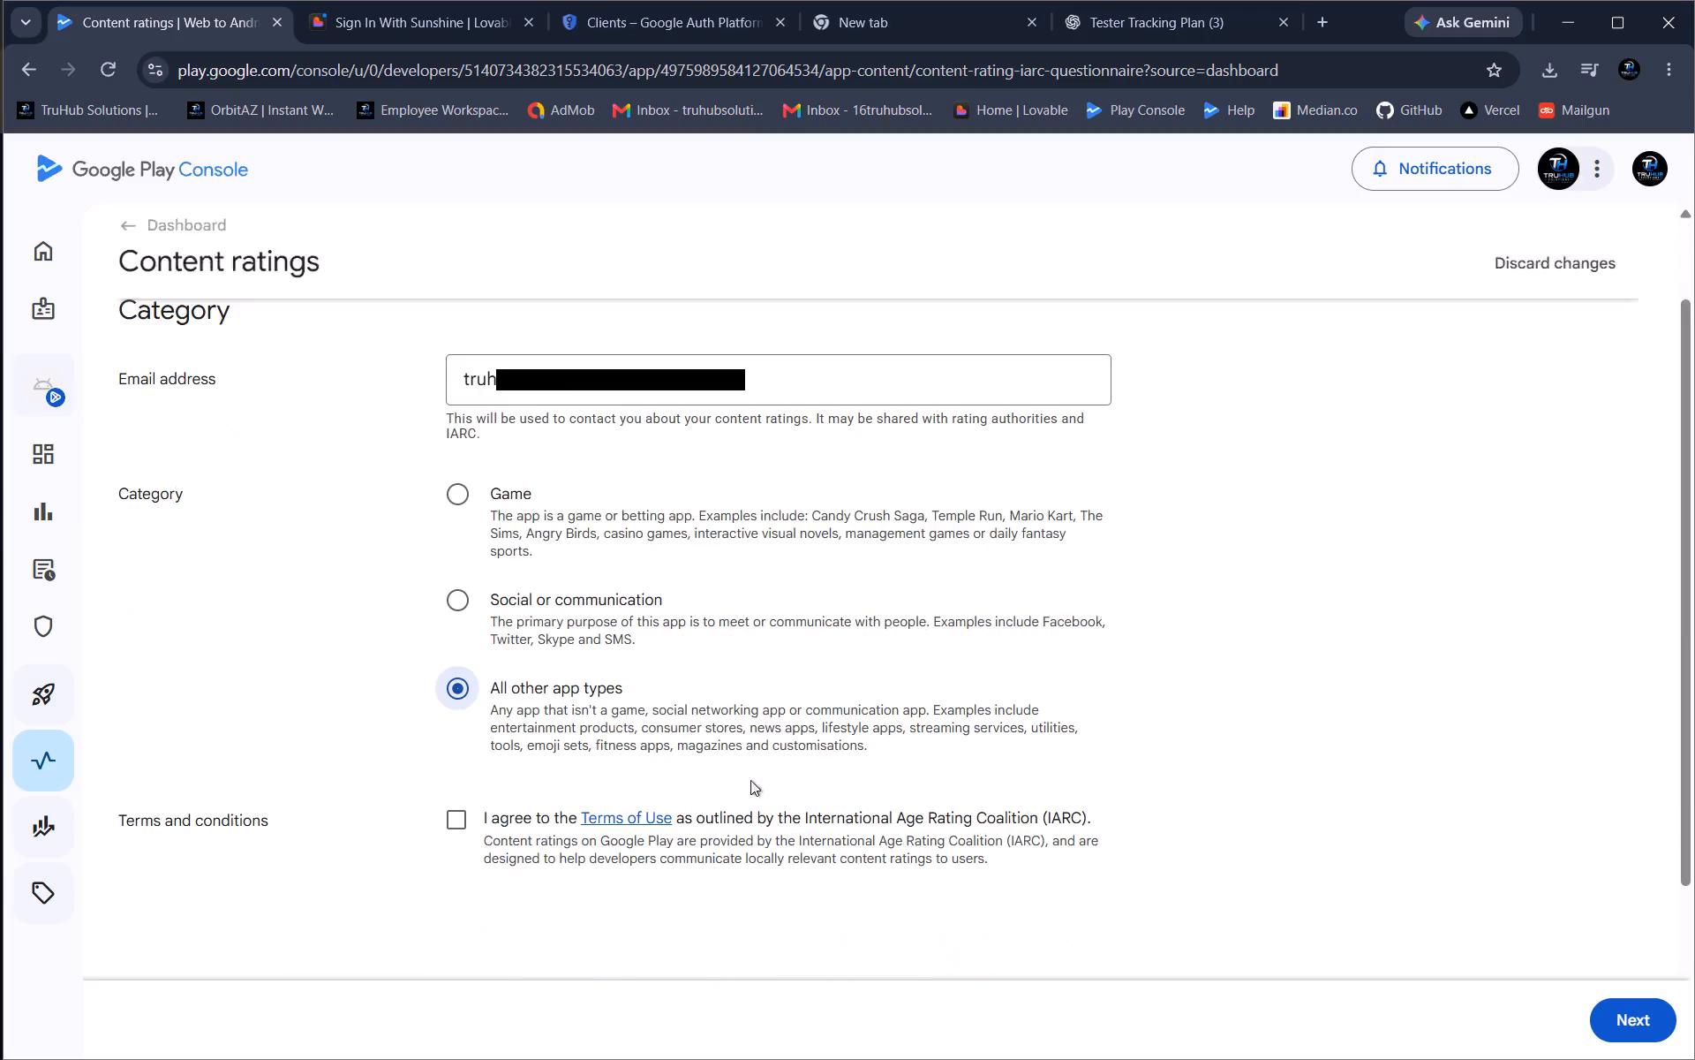
Agree to the IARC Terms of Use in the content rating category stage and continue to the questionnaire.
{"action": "scroll", "coordinate": [795, 791], "scroll_direction": "down", "scroll_amount": 1}
{"action": "left_click", "coordinate": [451, 704]}
{"action": "scroll", "coordinate": [1179, 795], "scroll_direction": "up", "scroll_amount": 2}
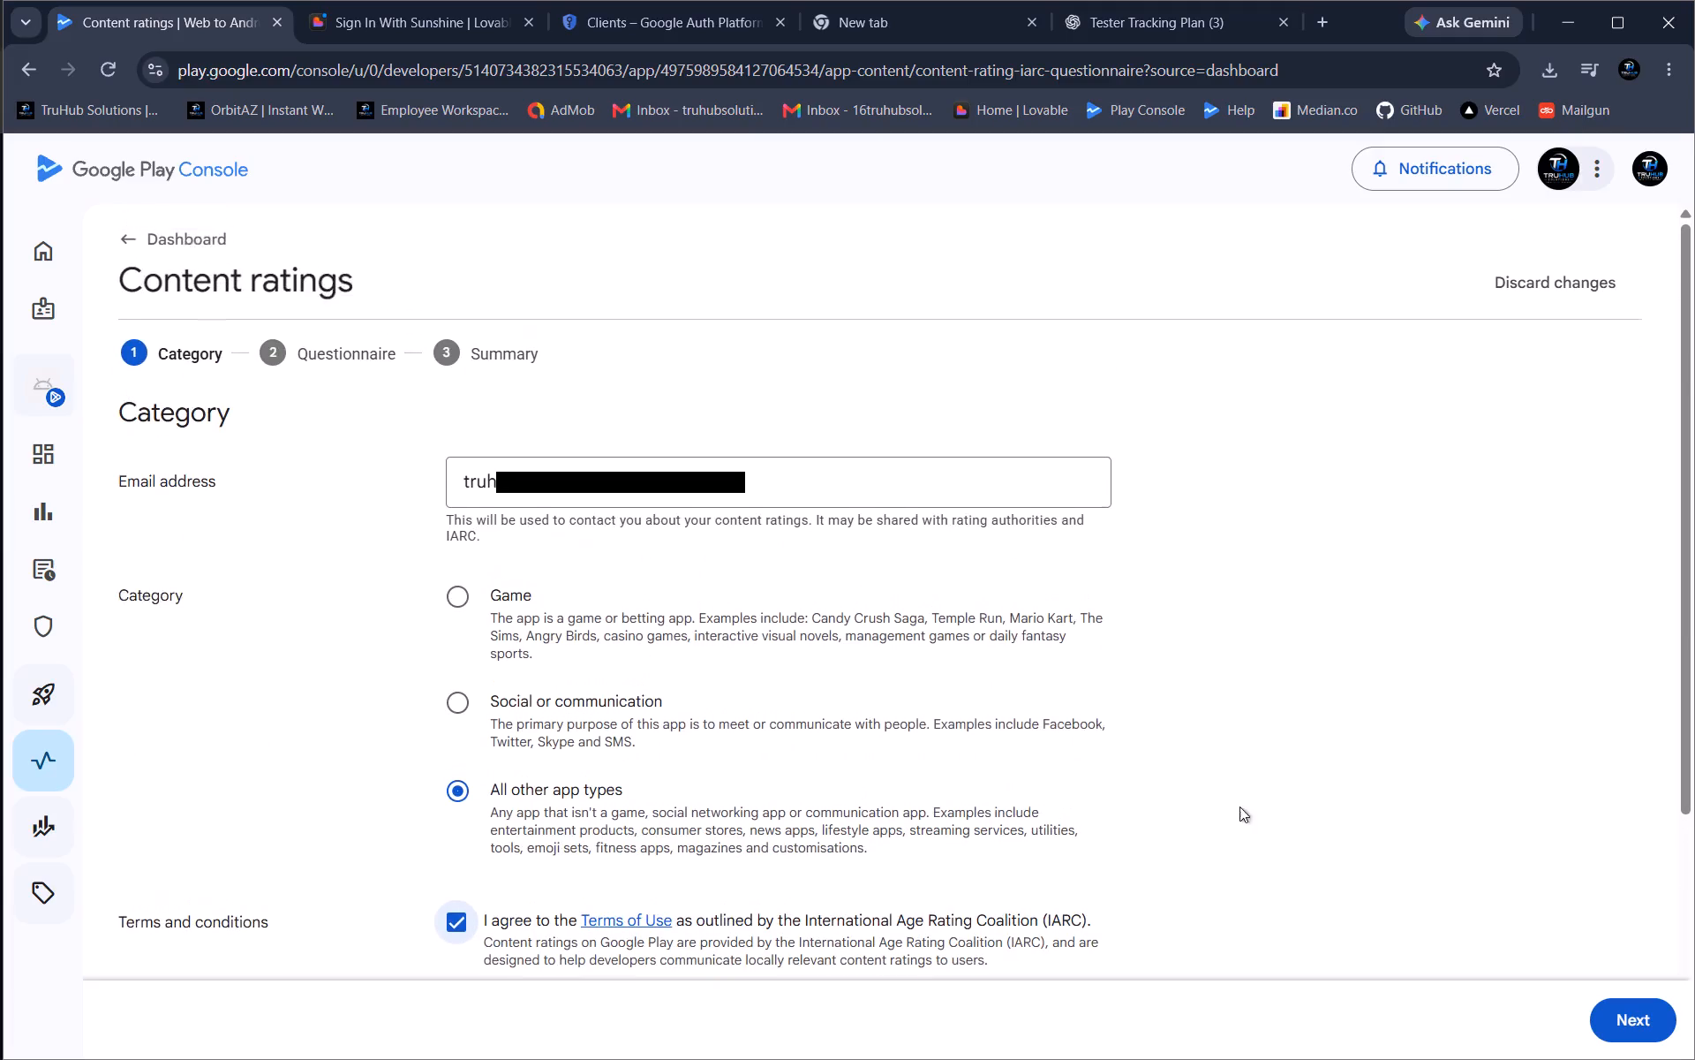
{"action": "scroll", "coordinate": [1239, 806], "scroll_direction": "up", "scroll_amount": 2}
{"action": "left_click", "coordinate": [1608, 999]}
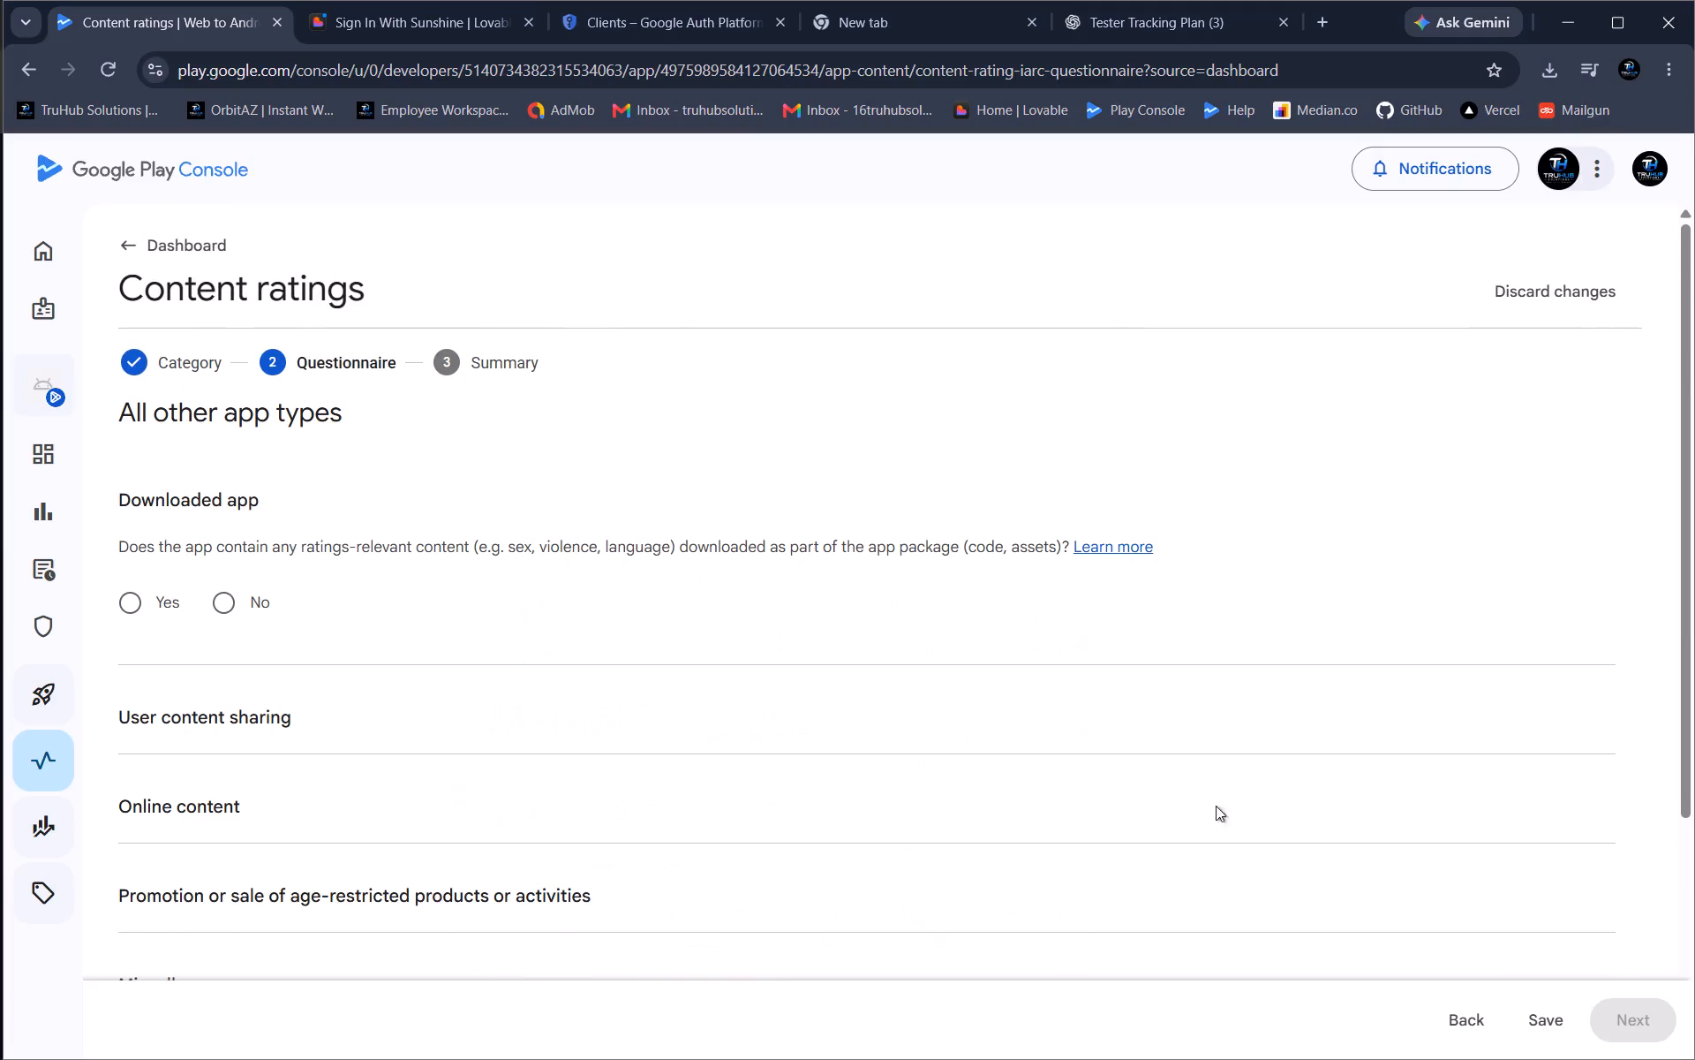
Answer No to the Downloaded app question about ratings-relevant content in the app package.
{"action": "left_click_drag", "start_coordinate": [123, 545], "coordinate": [399, 543]}
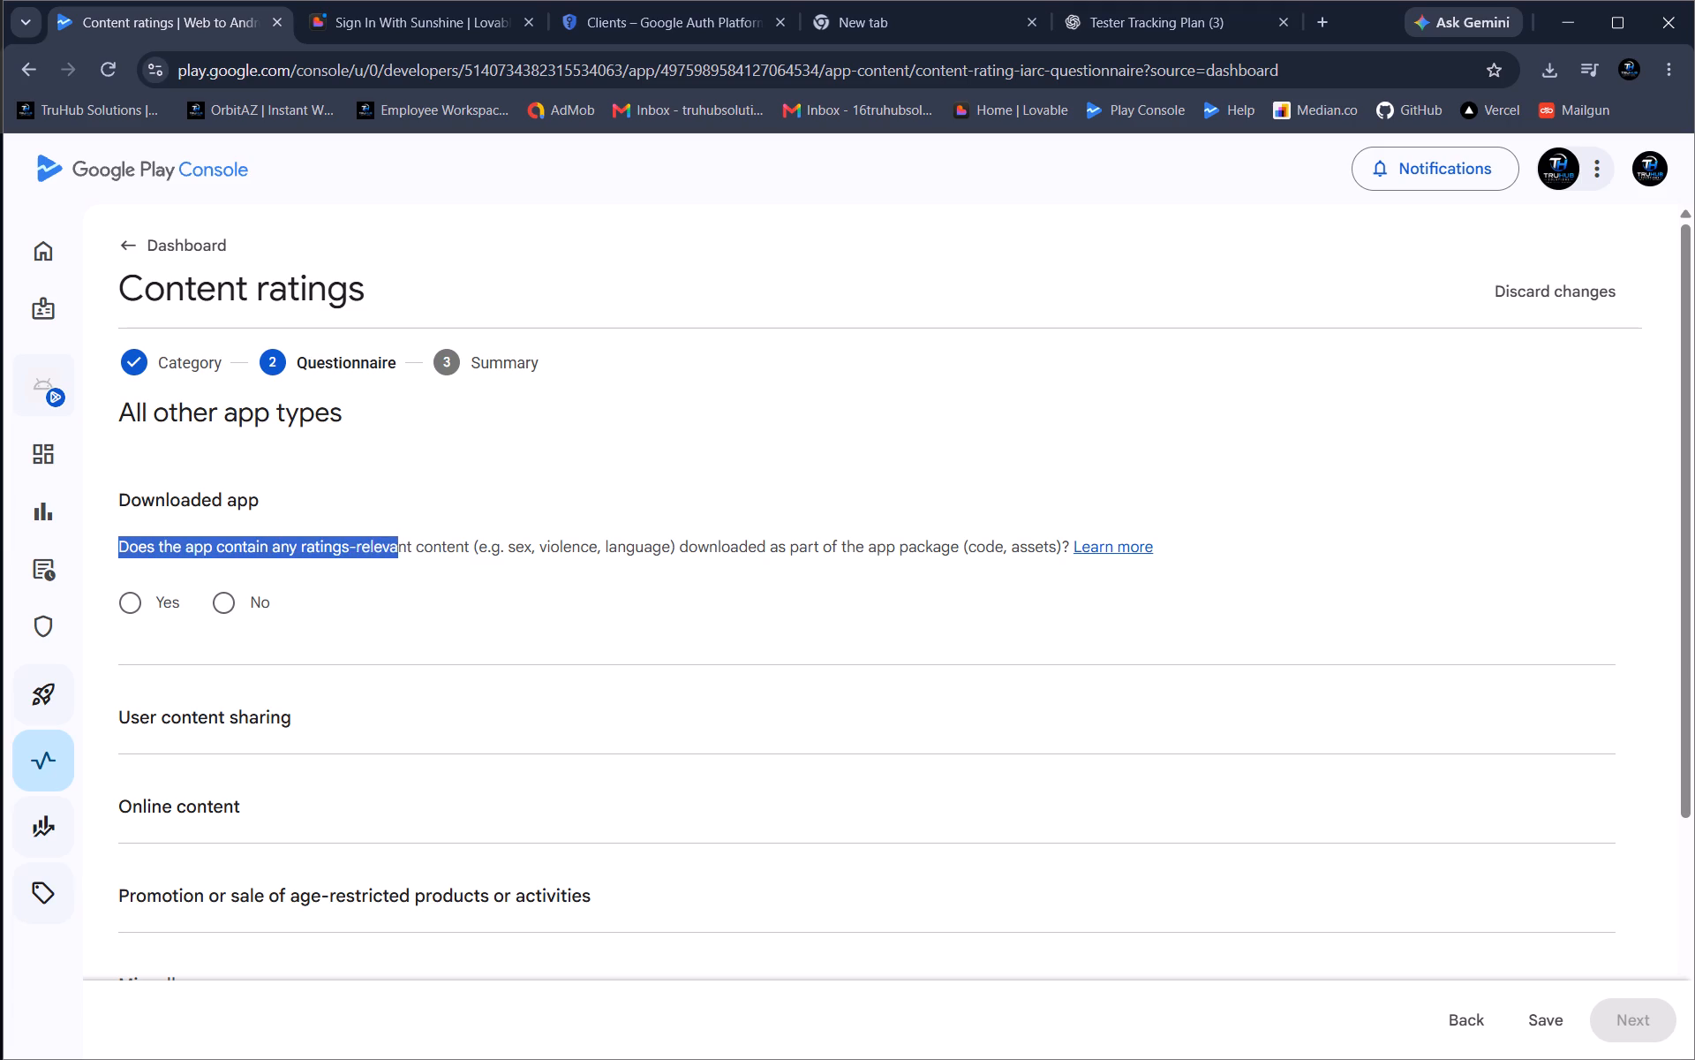
{"action": "left_click_drag", "start_coordinate": [399, 543], "coordinate": [531, 538]}
{"action": "left_click", "coordinate": [480, 577]}
{"action": "left_click", "coordinate": [241, 597]}
{"action": "scroll", "coordinate": [237, 609], "scroll_direction": "down", "scroll_amount": 1}
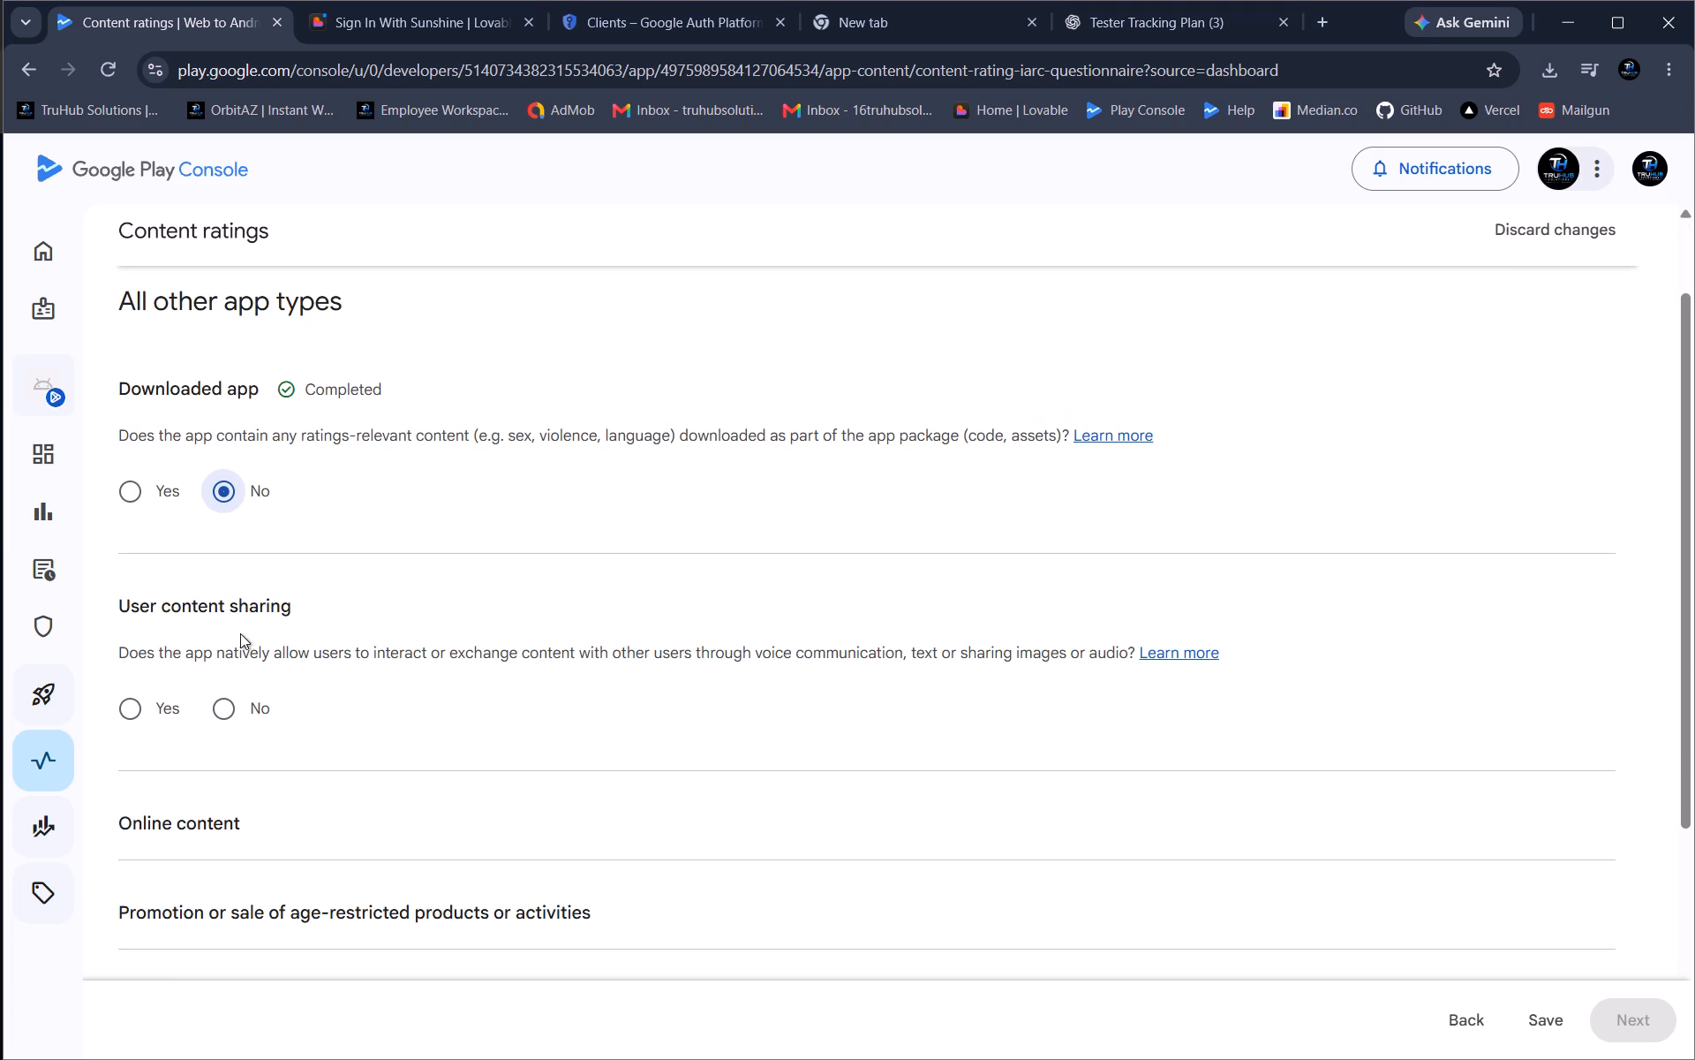
Answer No to the content rating questions on user content sharing, online content, and promotion or sale of age-restricted products.
{"action": "left_click", "coordinate": [232, 713]}
{"action": "scroll", "coordinate": [233, 714], "scroll_direction": "down", "scroll_amount": 2}
{"action": "left_click_drag", "start_coordinate": [126, 656], "coordinate": [525, 655]}
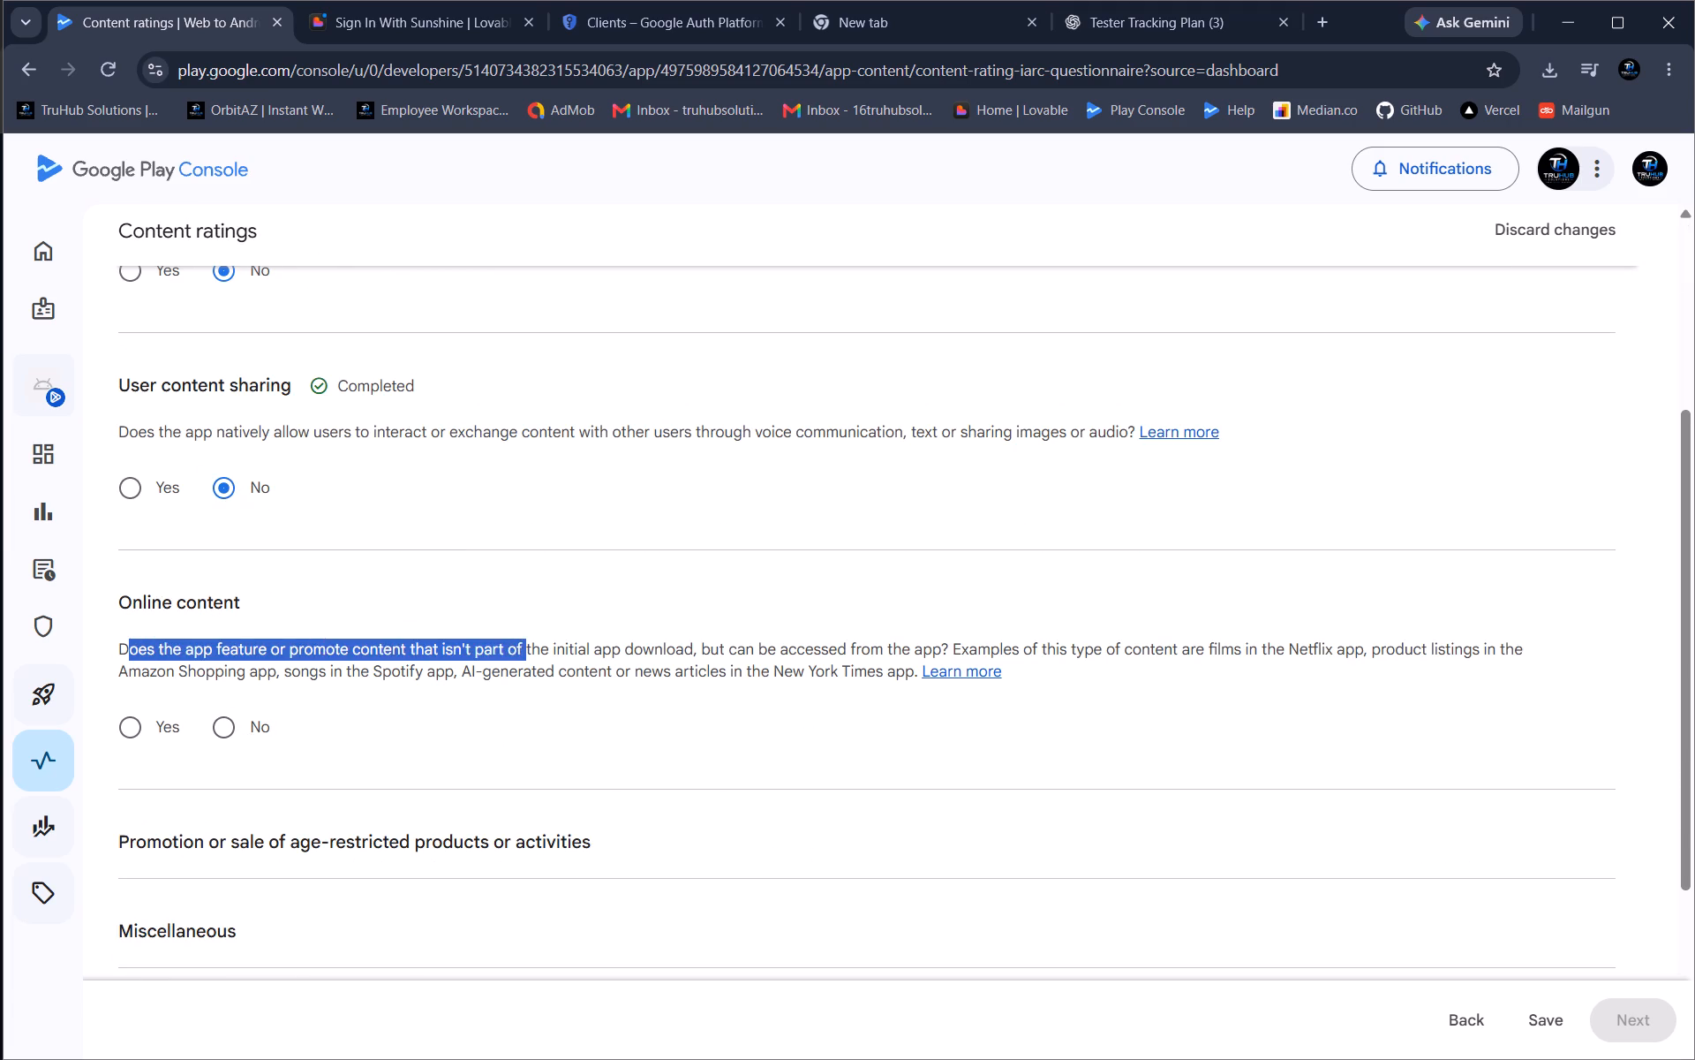
{"action": "left_click", "coordinate": [462, 713]}
{"action": "left_click", "coordinate": [233, 726]}
{"action": "scroll", "coordinate": [241, 724], "scroll_direction": "down", "scroll_amount": 2}
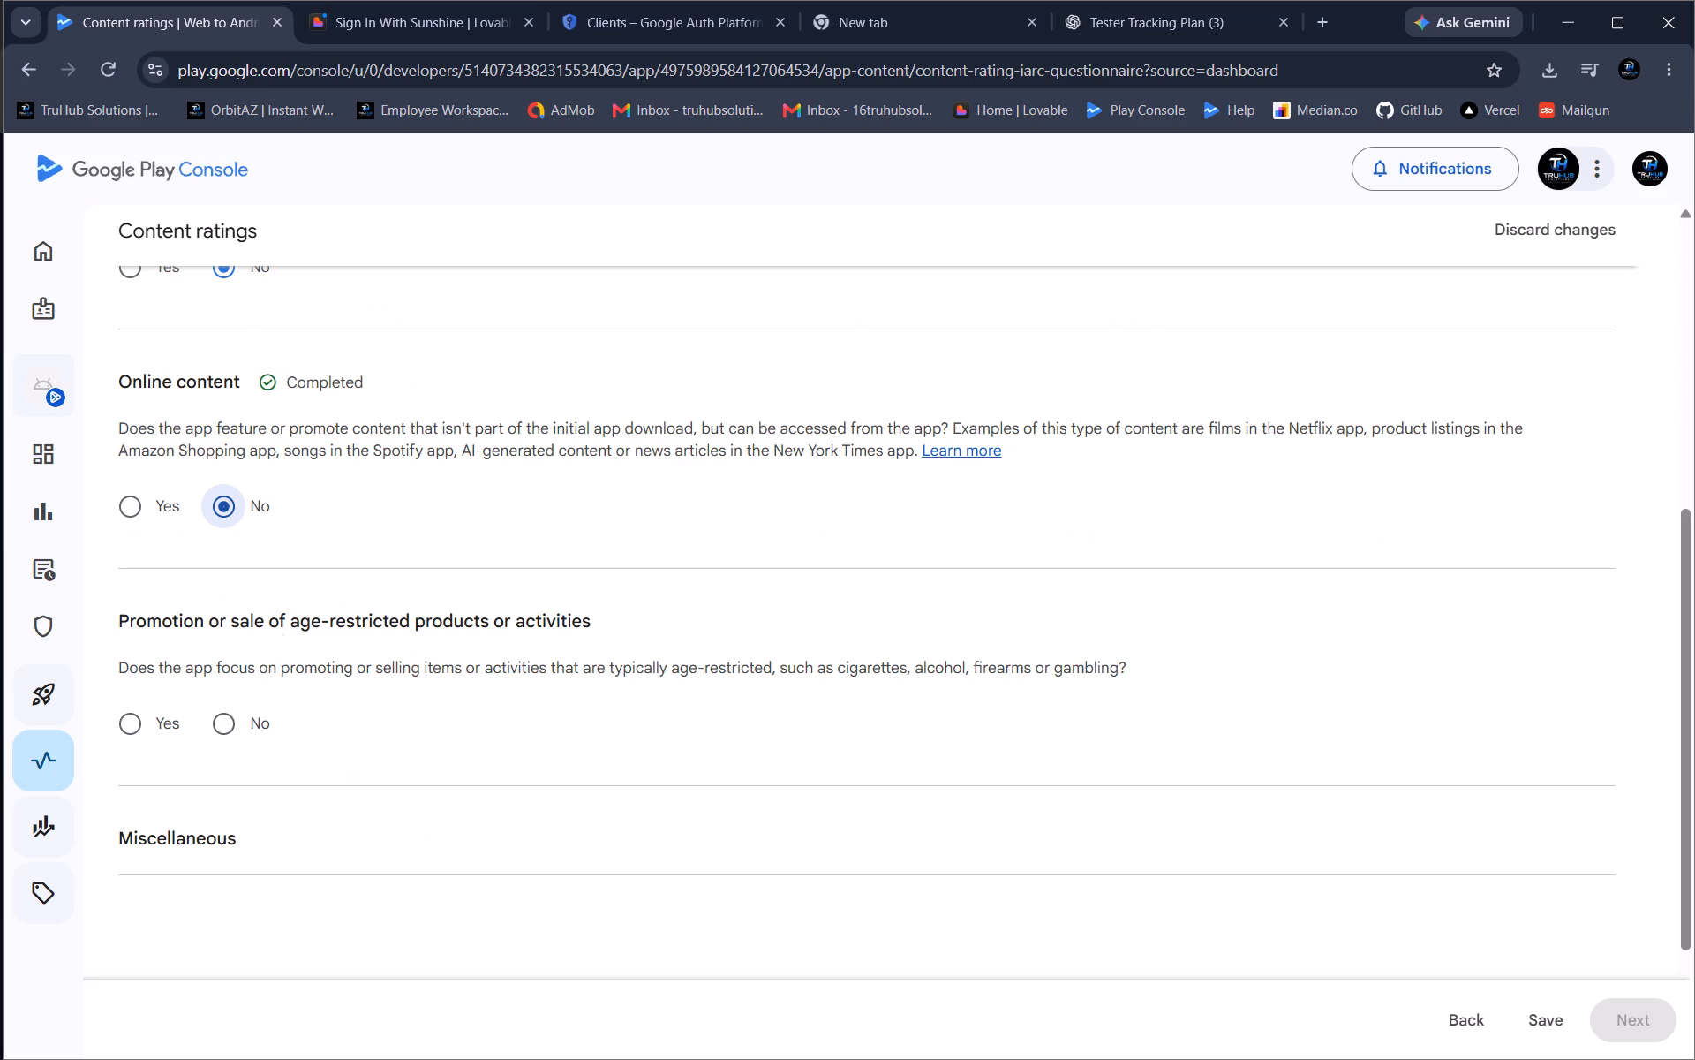
{"action": "left_click_drag", "start_coordinate": [193, 675], "coordinate": [537, 673]}
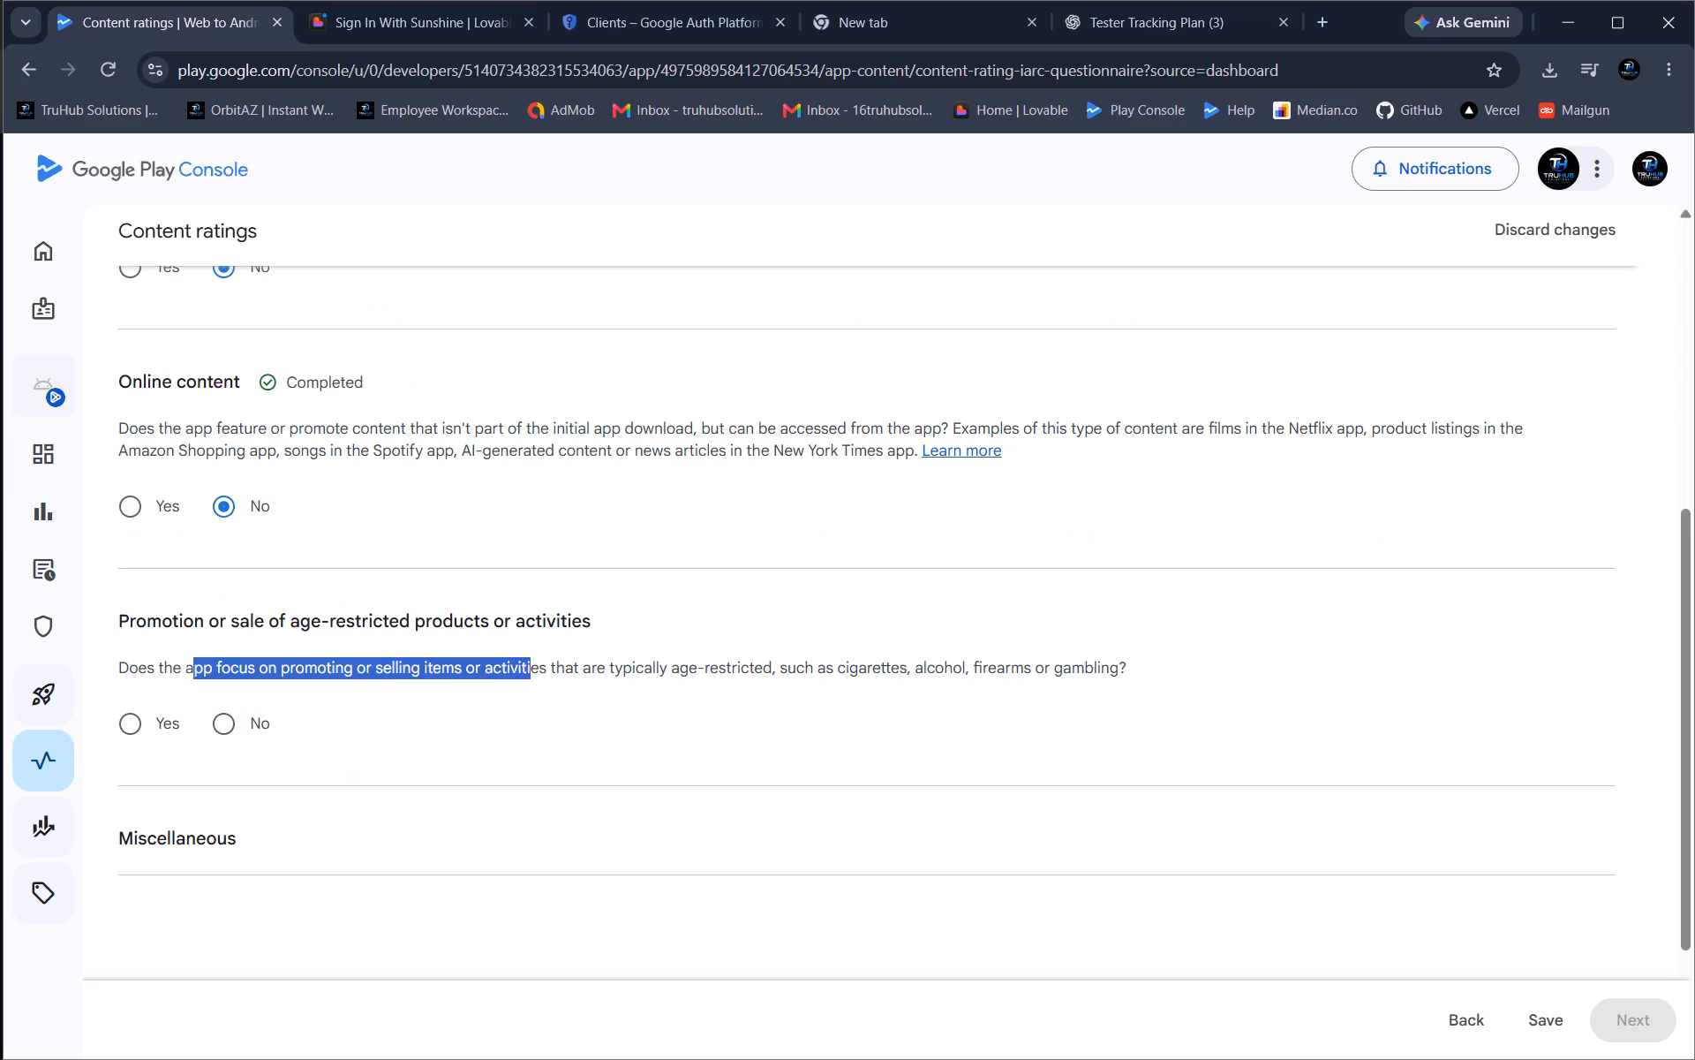
{"action": "left_click_drag", "start_coordinate": [537, 673], "coordinate": [963, 678]}
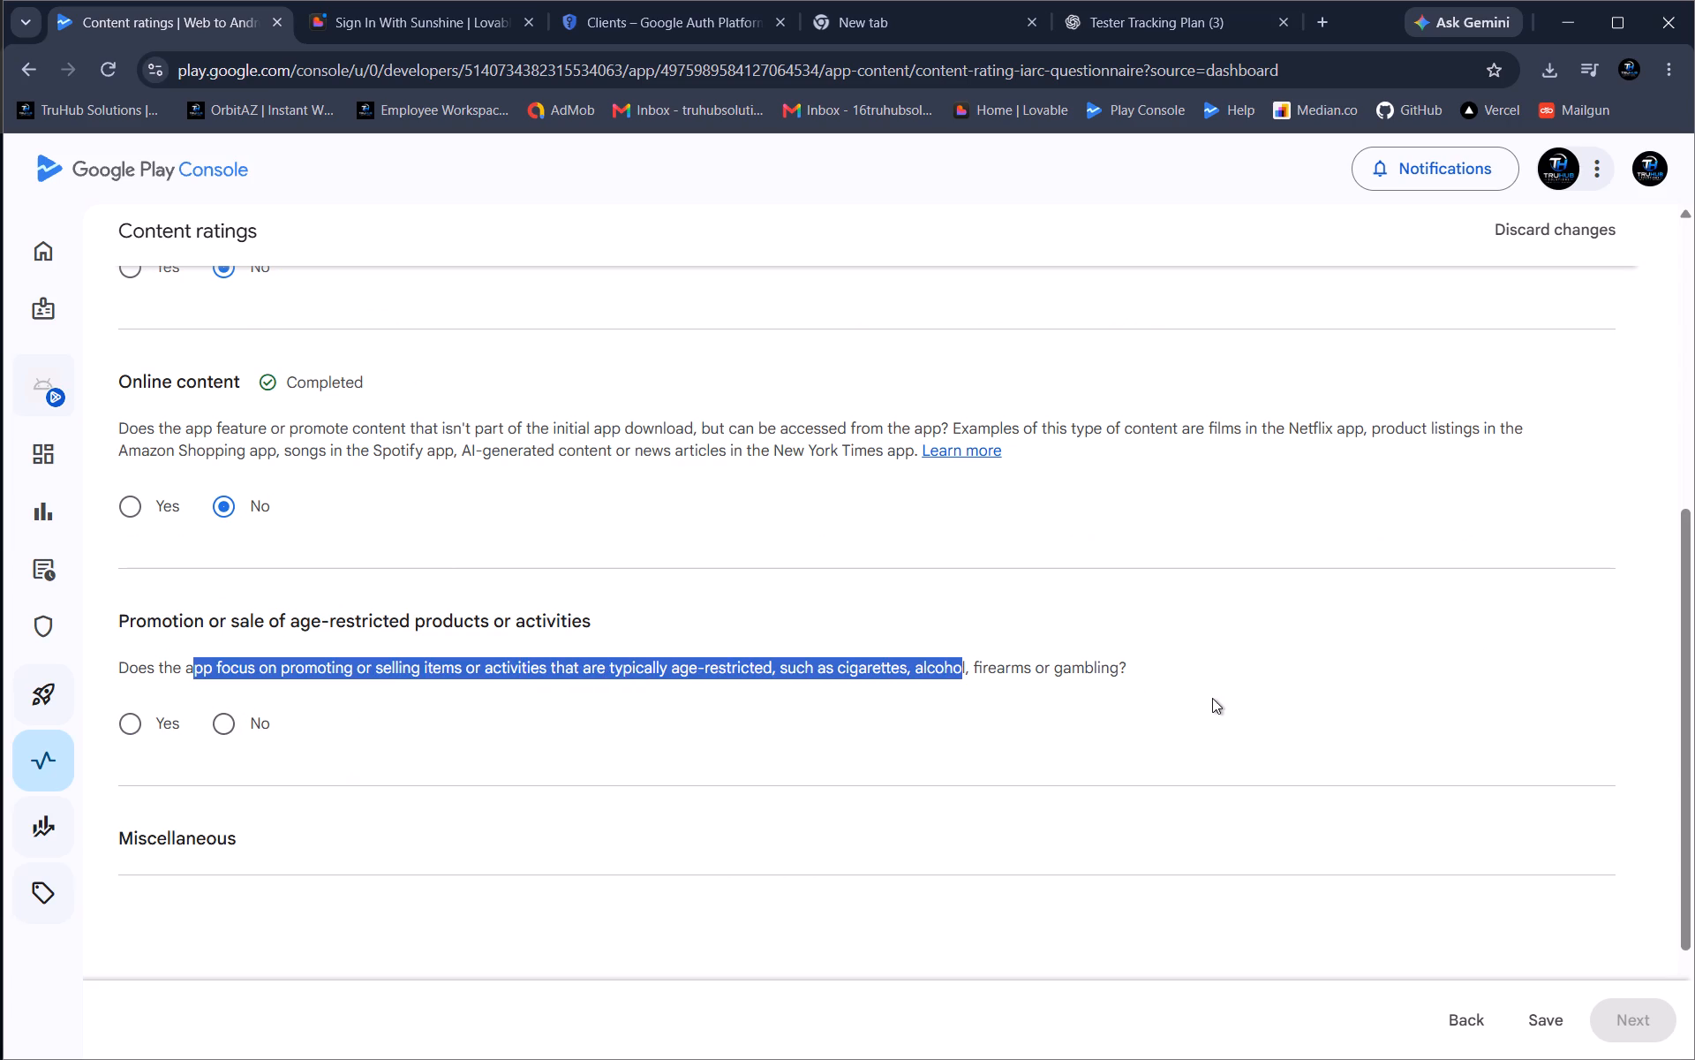
{"action": "left_click", "coordinate": [1212, 698]}
{"action": "left_click", "coordinate": [229, 732]}
Answer No to the Miscellaneous questions about sharing the user's precise physical location and purchasing digital goods.
{"action": "scroll", "coordinate": [229, 729], "scroll_direction": "down", "scroll_amount": 2}
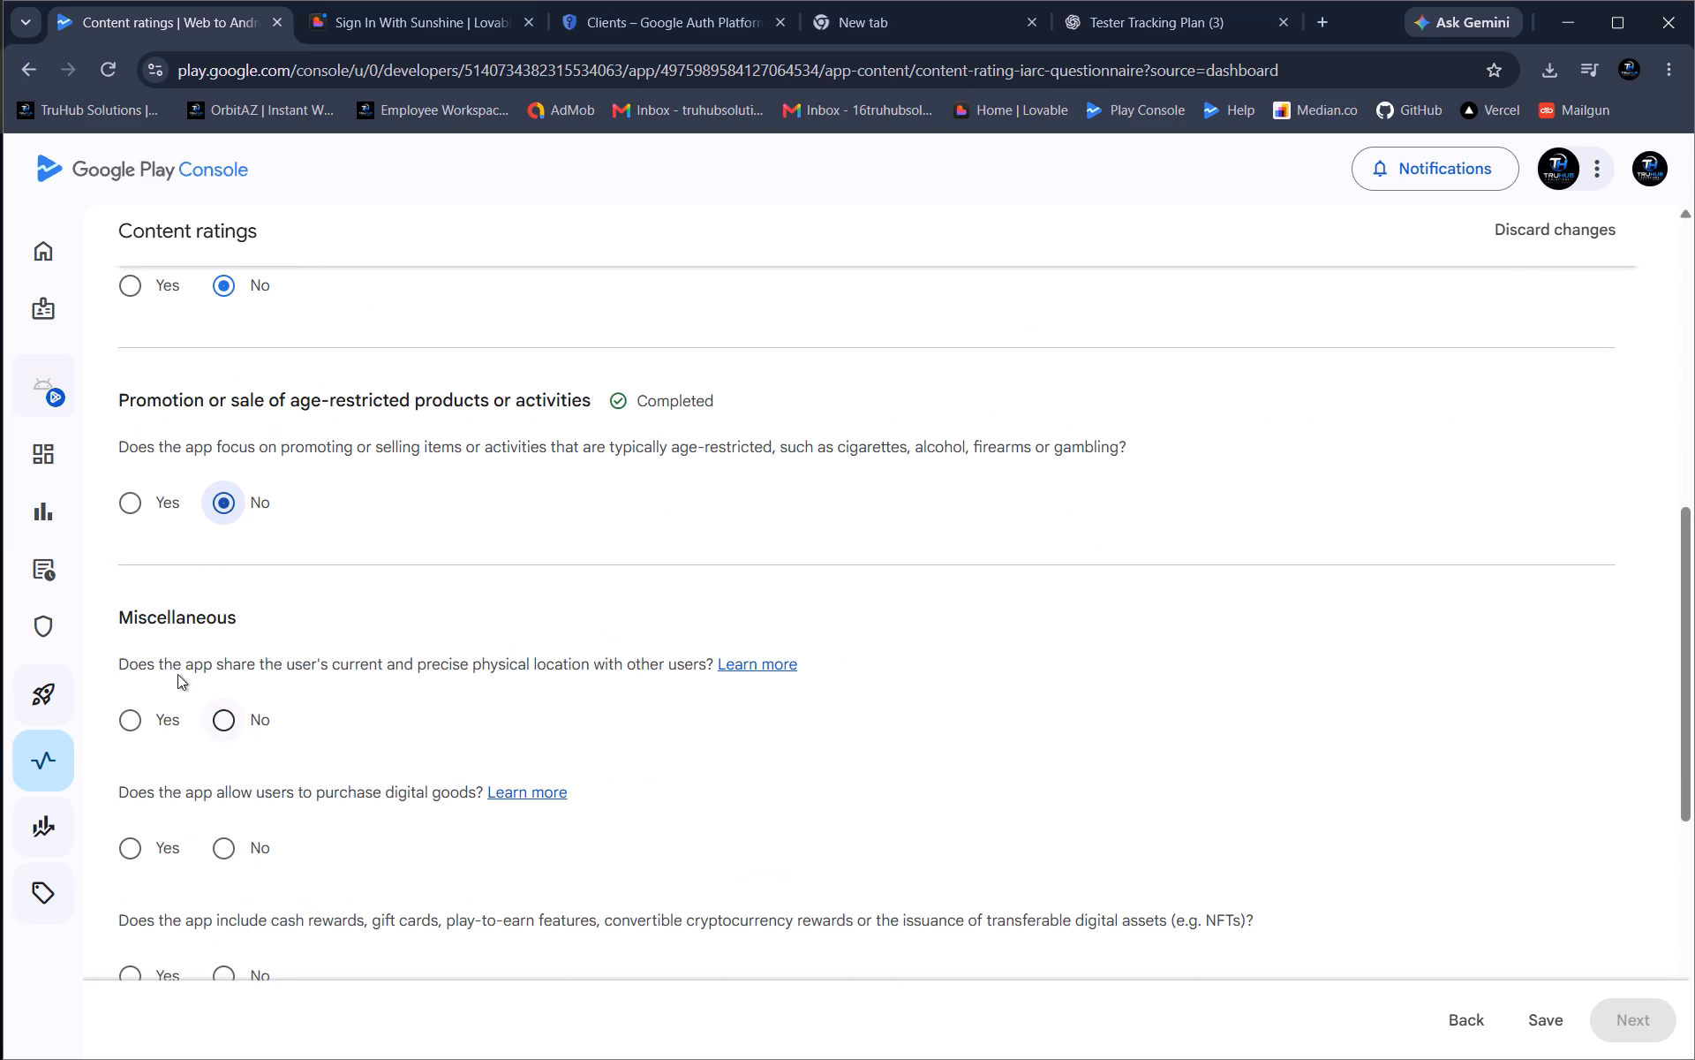
{"action": "left_click_drag", "start_coordinate": [118, 662], "coordinate": [424, 686]}
{"action": "left_click", "coordinate": [501, 672]}
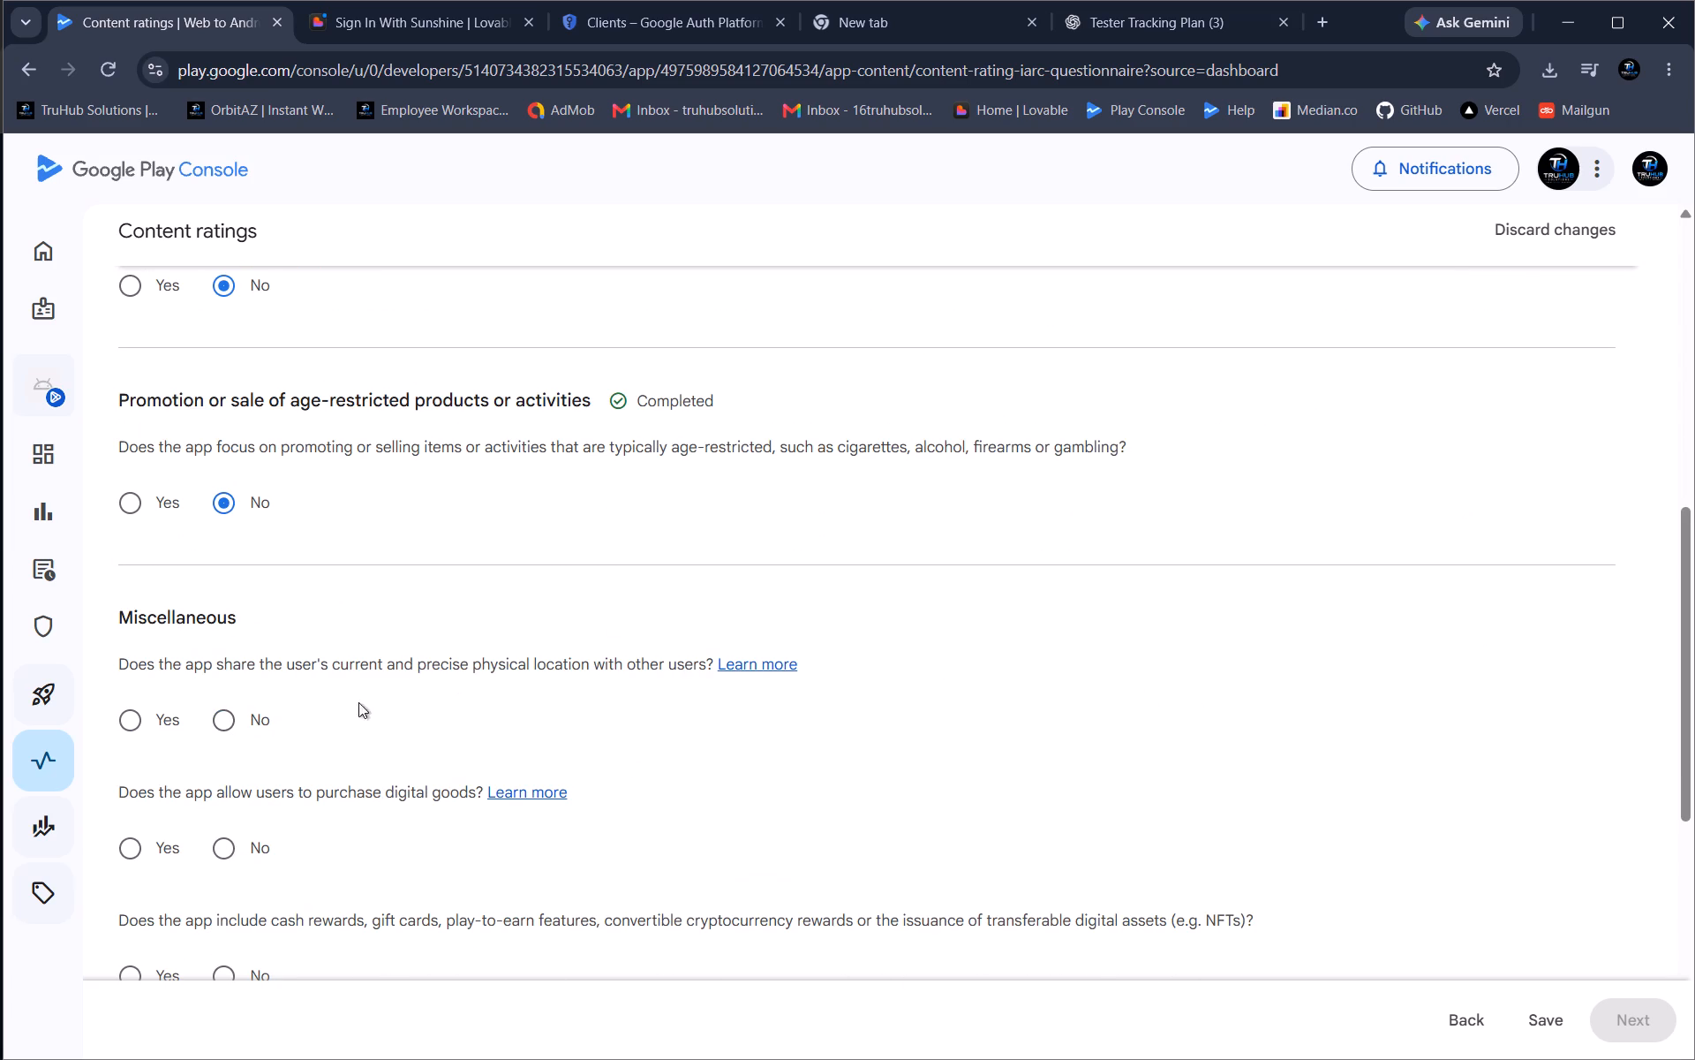
{"action": "left_click", "coordinate": [224, 718]}
{"action": "scroll", "coordinate": [222, 723], "scroll_direction": "down", "scroll_amount": 2}
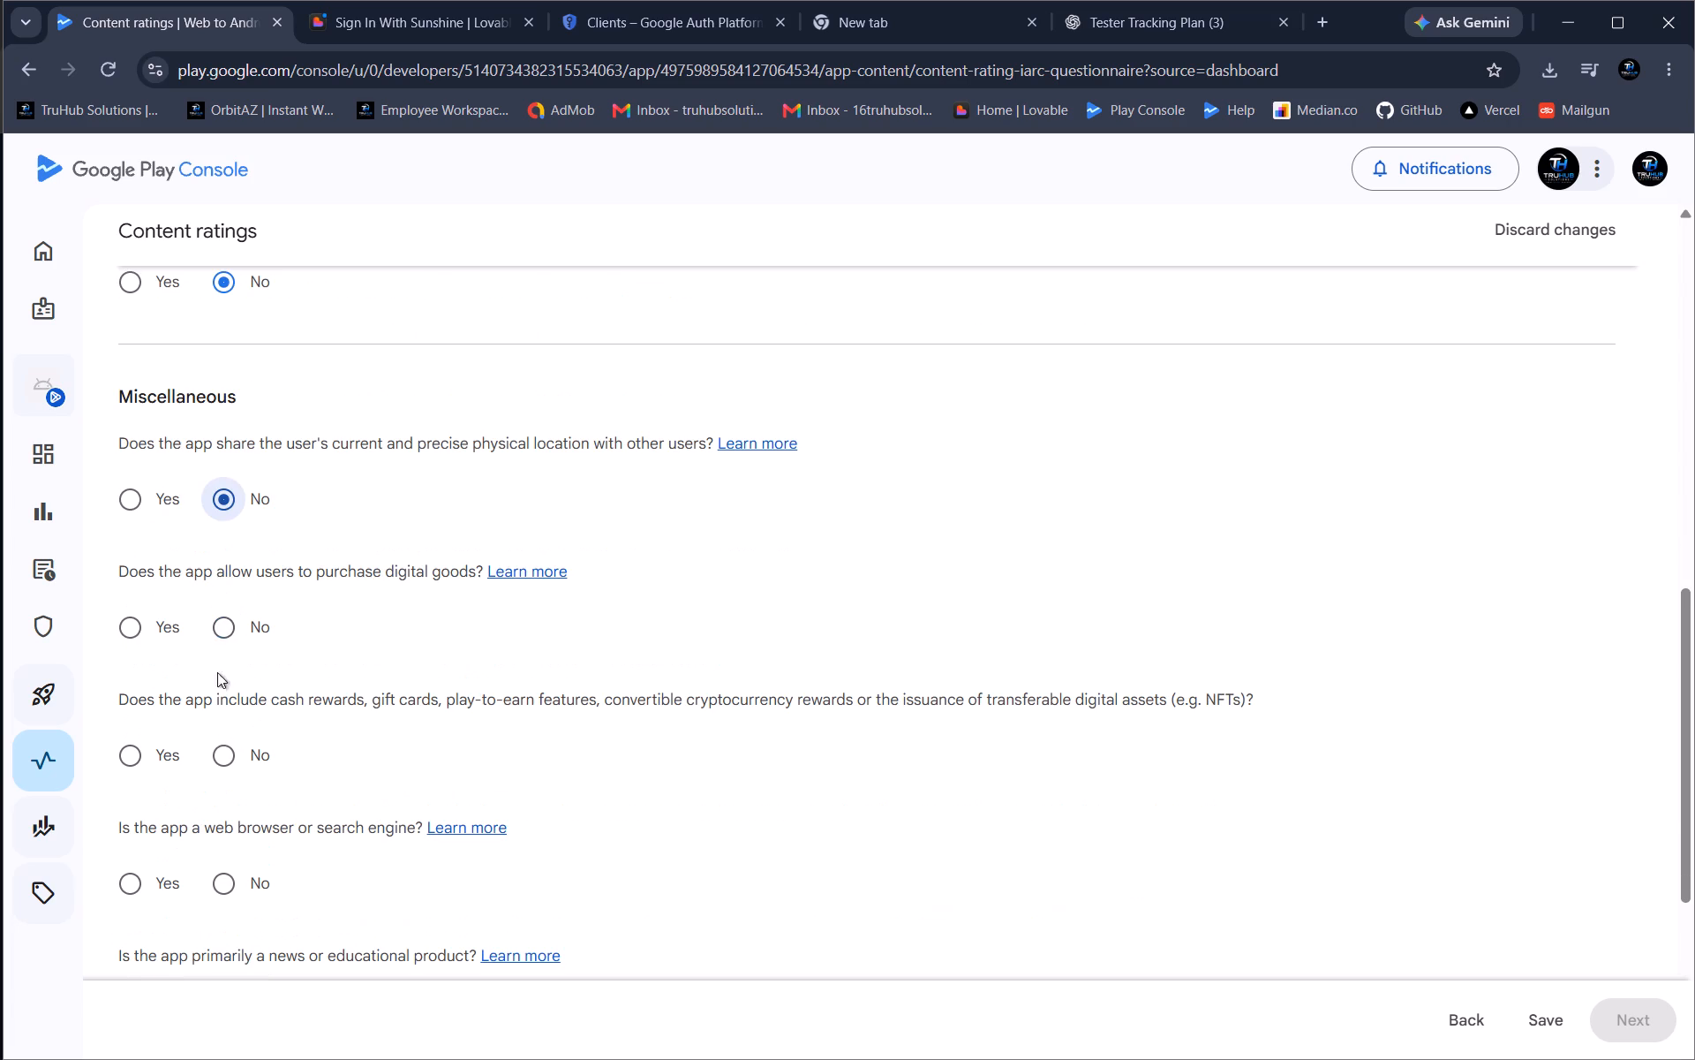
{"action": "left_click", "coordinate": [218, 619]}
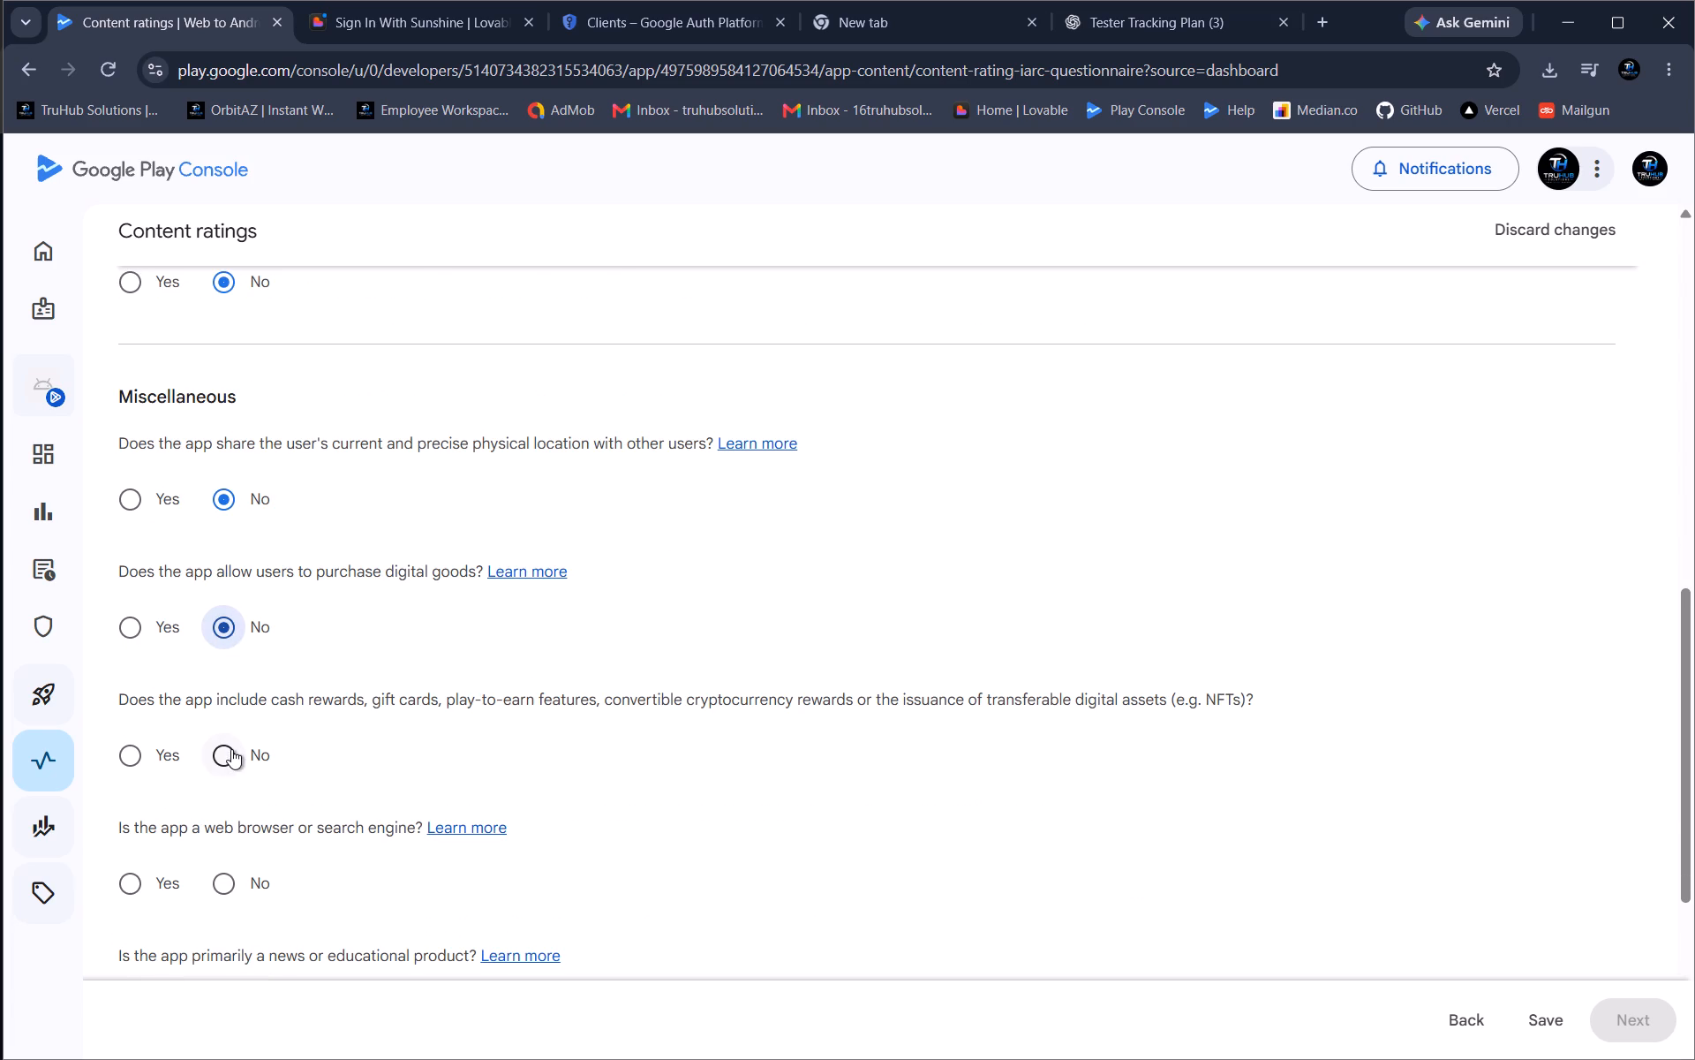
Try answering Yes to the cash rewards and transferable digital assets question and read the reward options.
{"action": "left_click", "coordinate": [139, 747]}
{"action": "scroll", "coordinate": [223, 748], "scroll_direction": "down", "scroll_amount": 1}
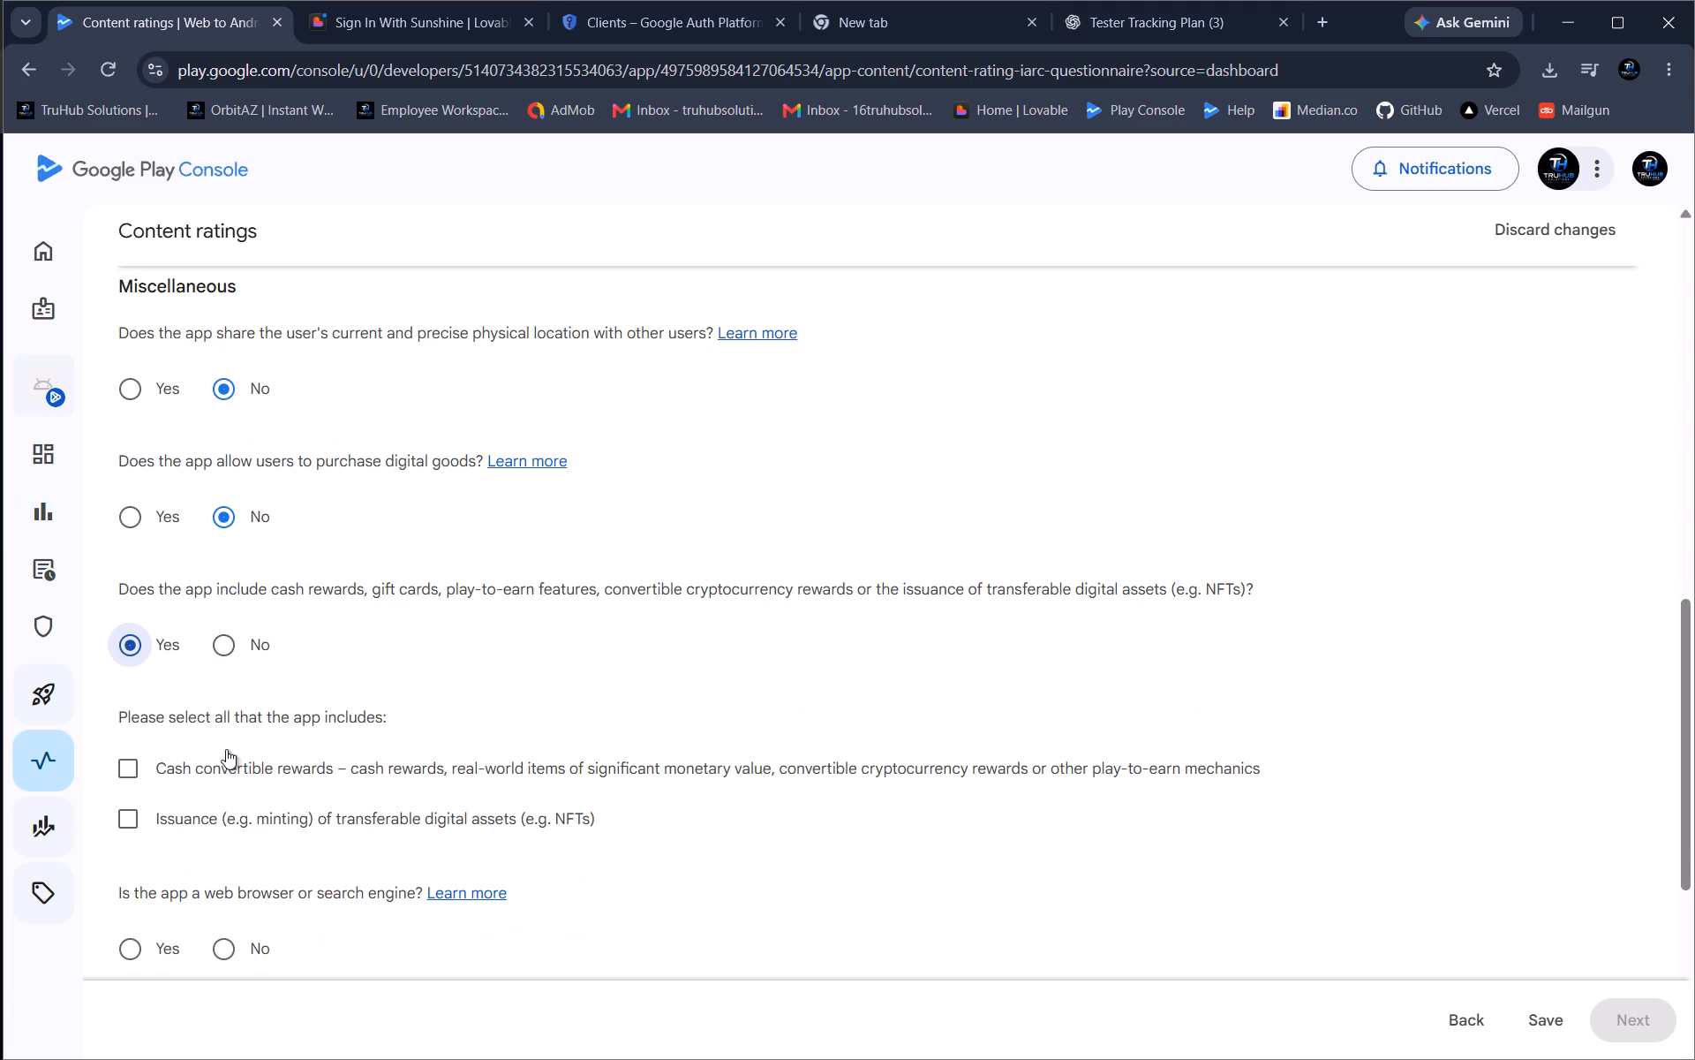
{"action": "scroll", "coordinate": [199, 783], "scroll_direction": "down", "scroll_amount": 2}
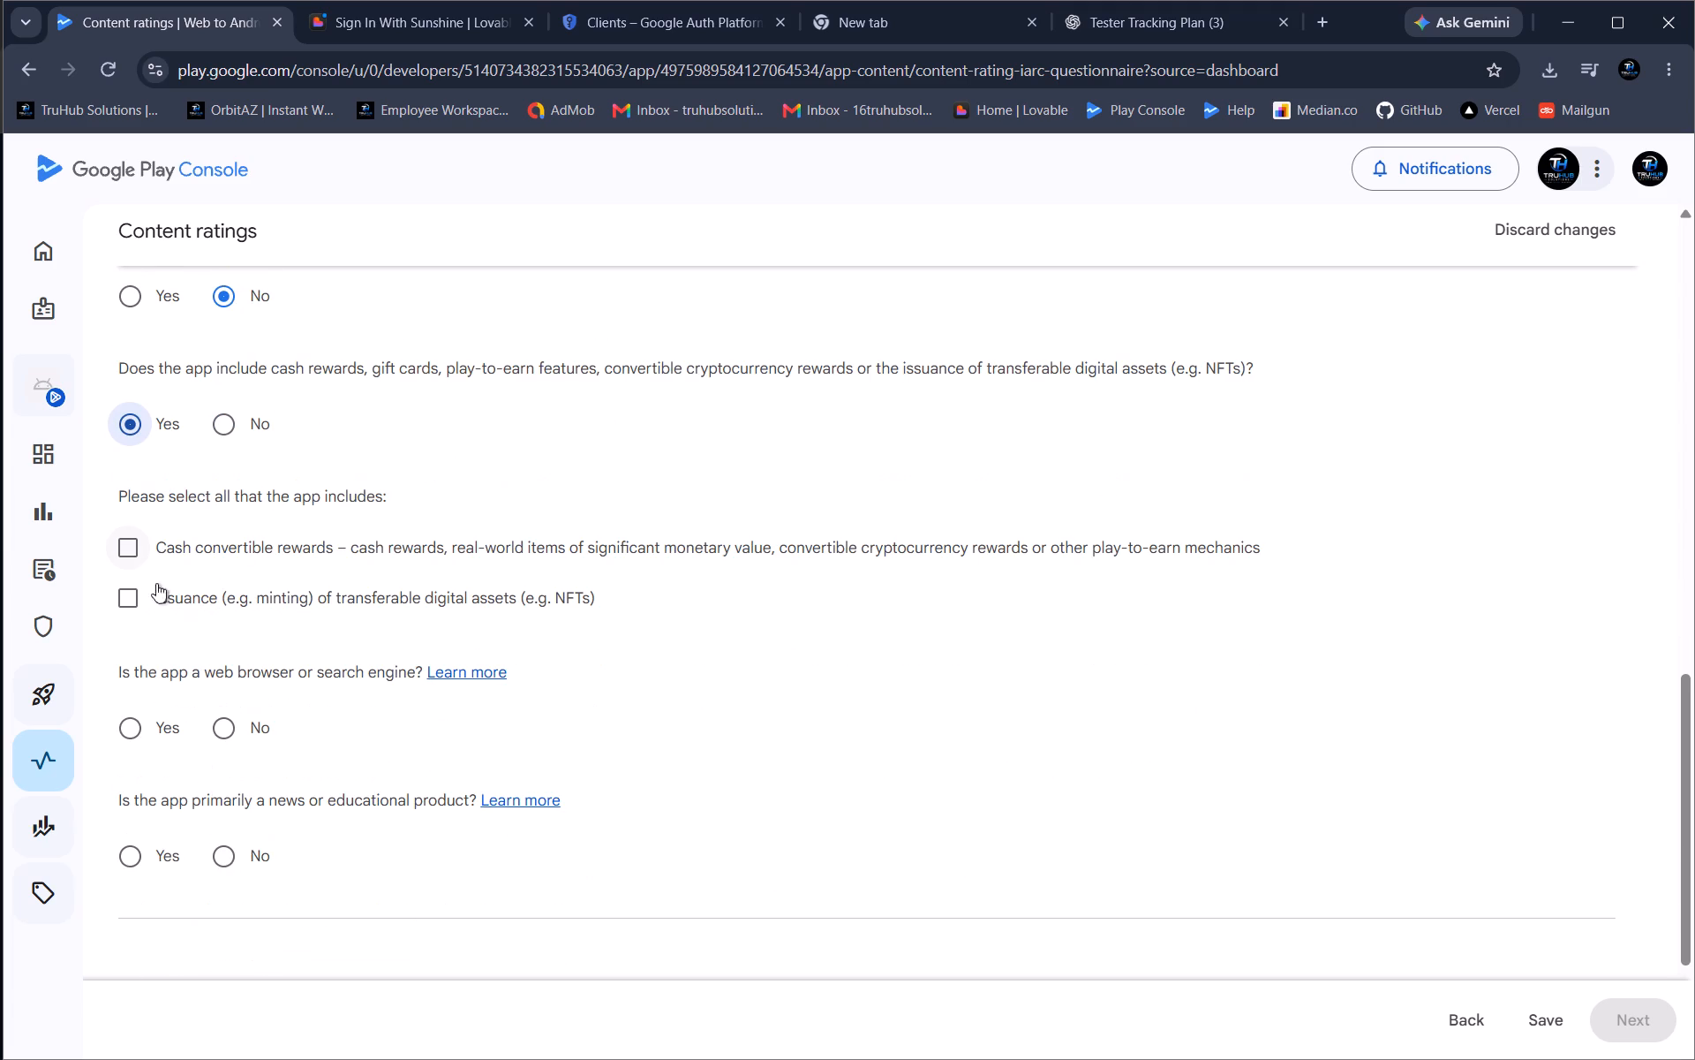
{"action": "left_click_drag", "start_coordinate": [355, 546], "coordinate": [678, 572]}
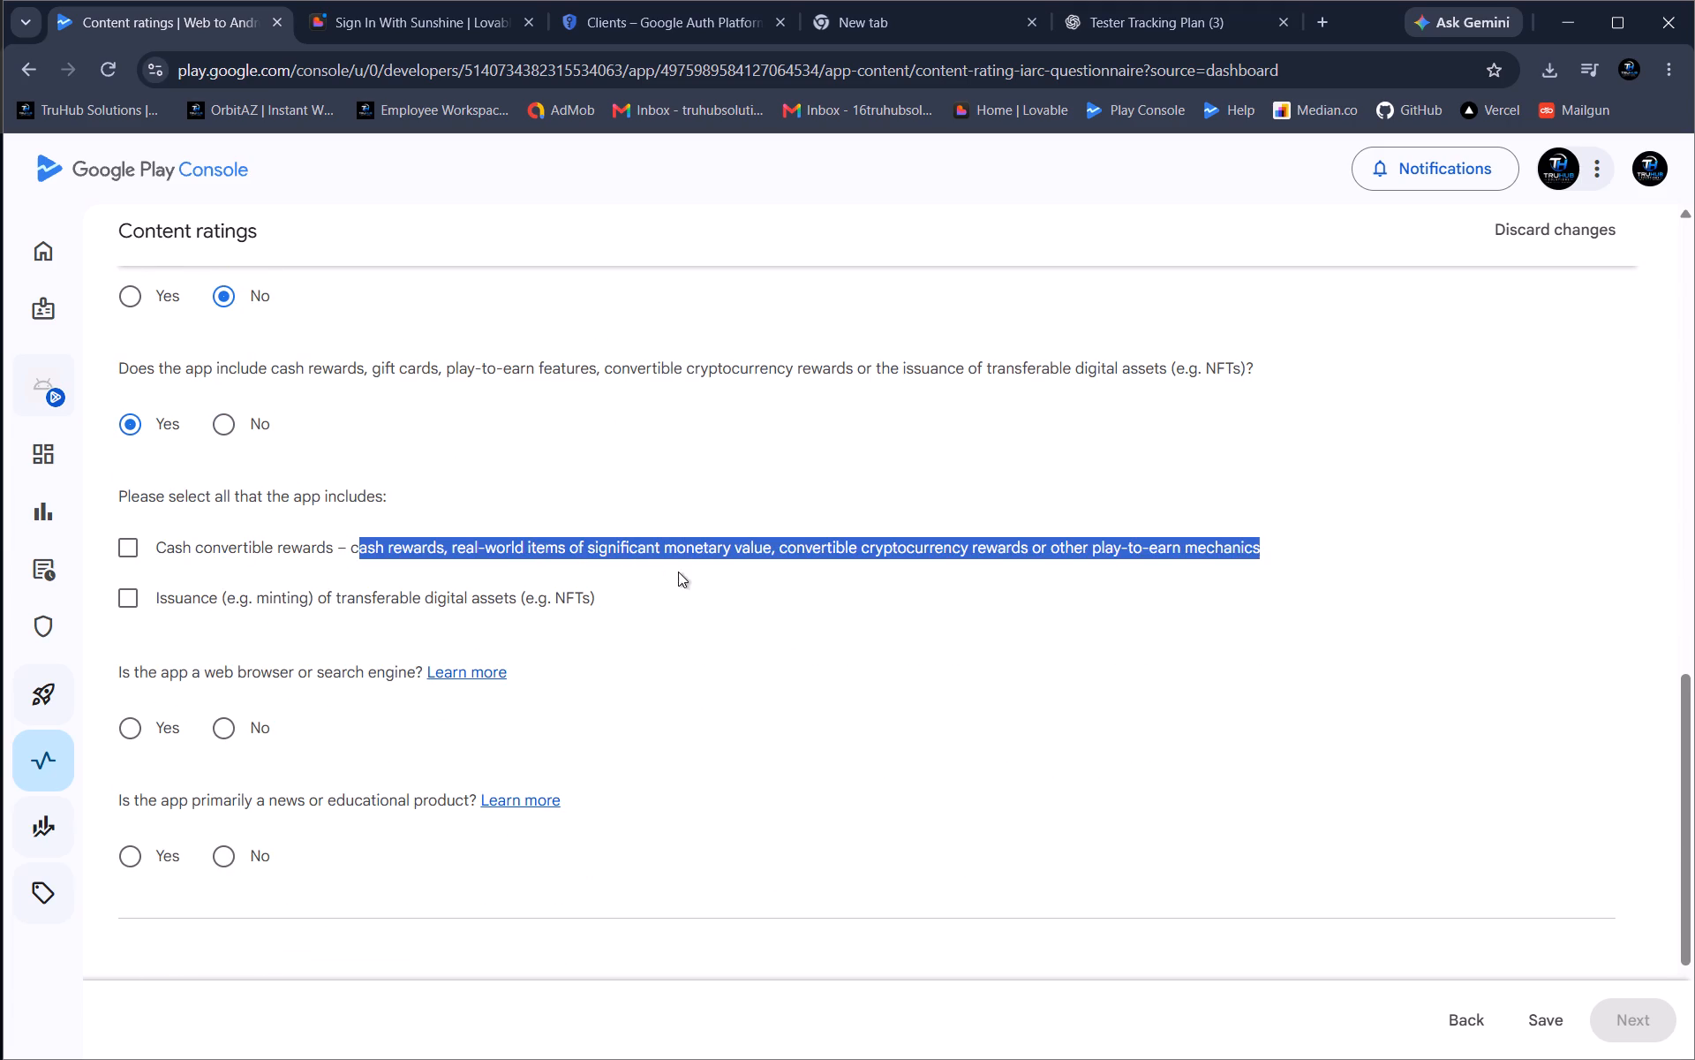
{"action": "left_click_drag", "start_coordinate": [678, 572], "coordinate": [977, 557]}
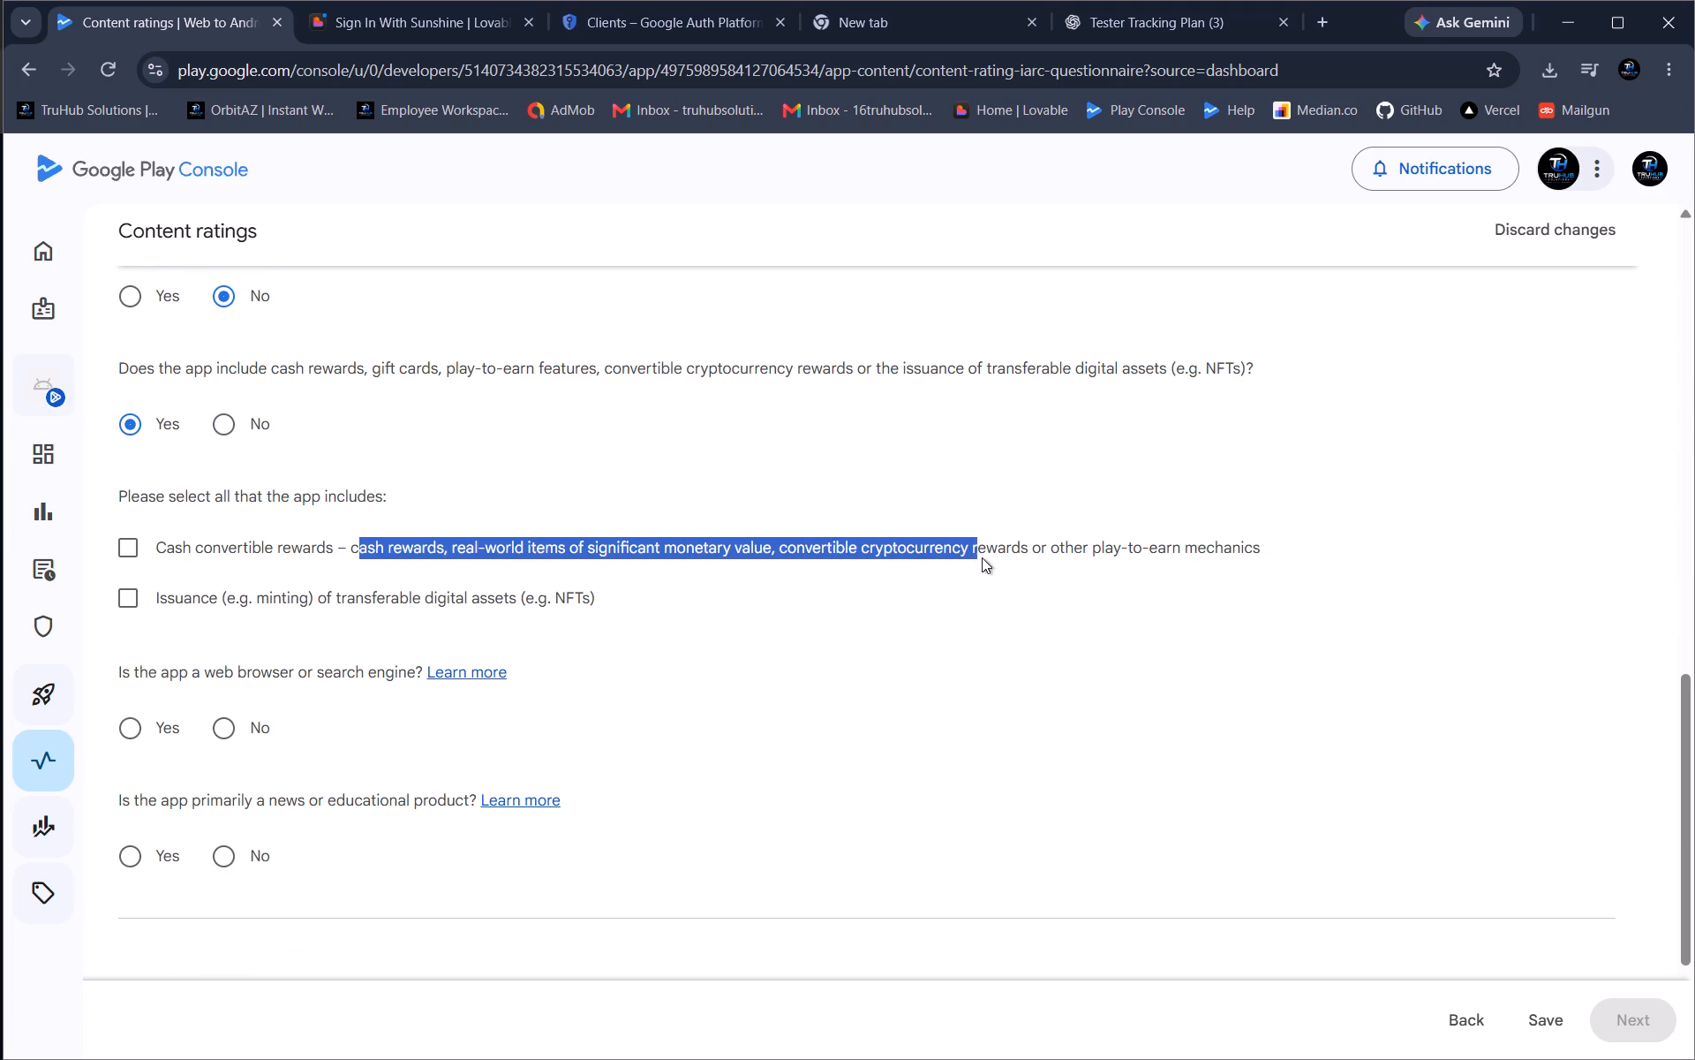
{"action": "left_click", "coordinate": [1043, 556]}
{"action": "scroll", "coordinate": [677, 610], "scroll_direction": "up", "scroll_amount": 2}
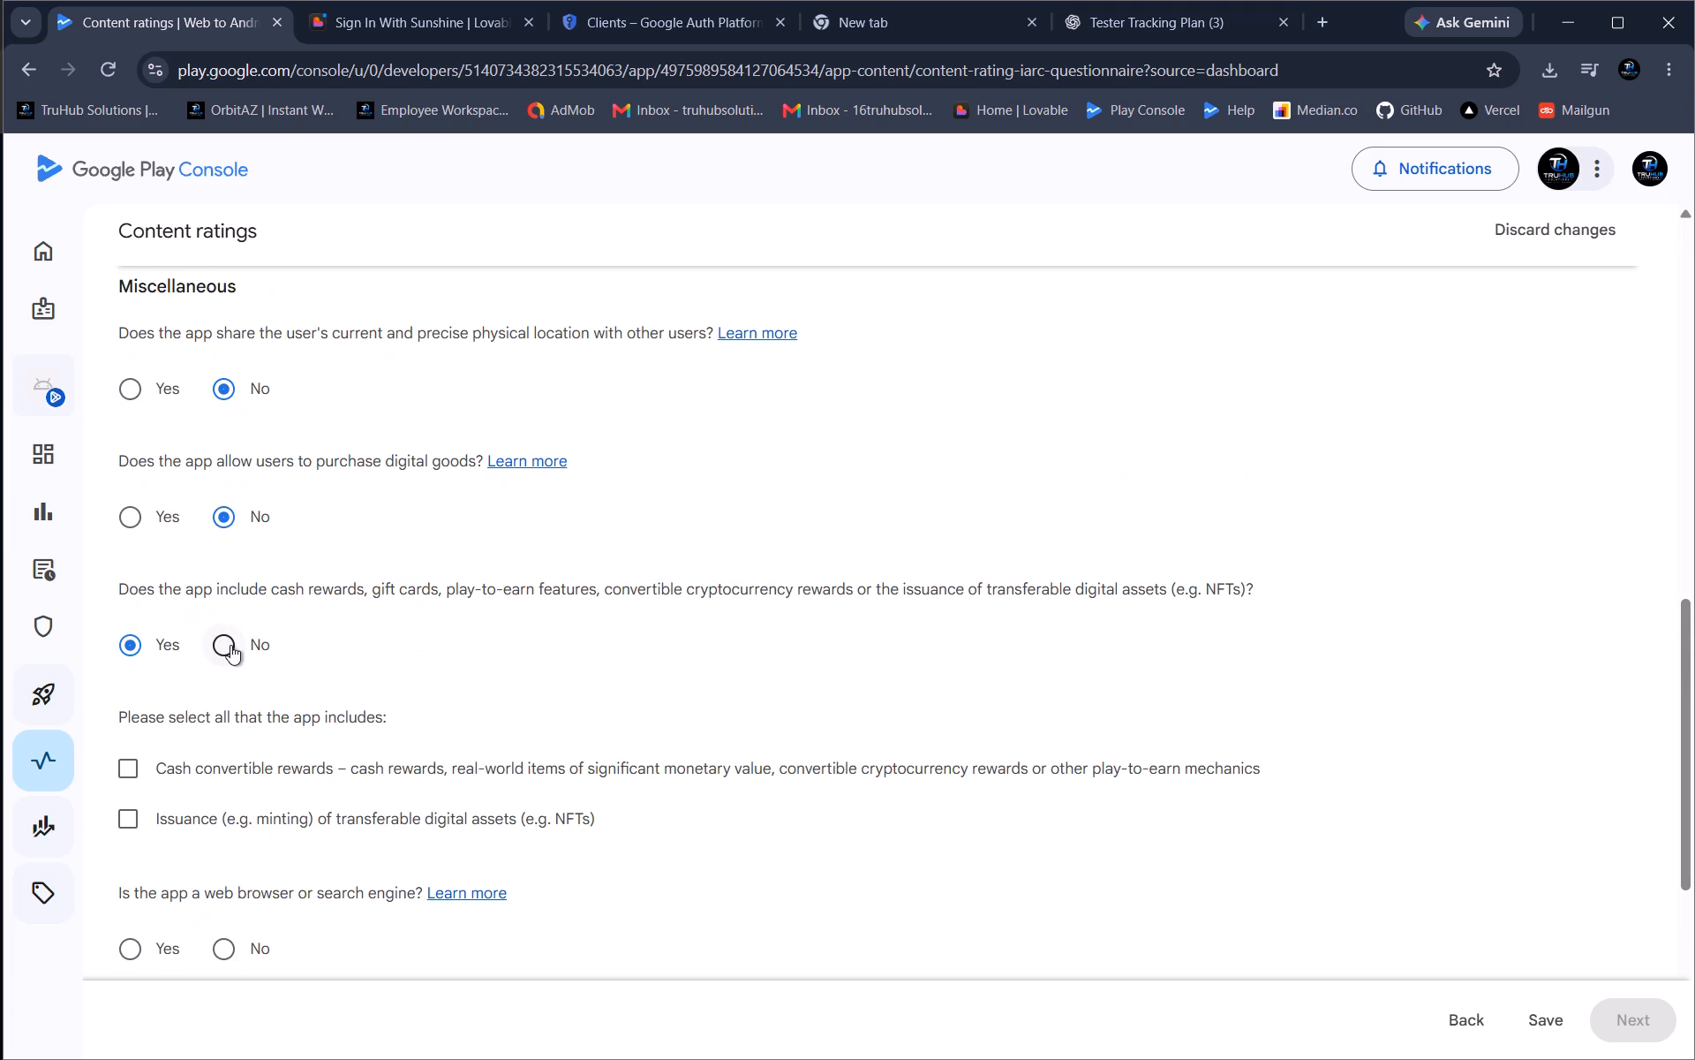
Answer No to the questions on cash rewards or digital assets, web browser or search engine, and news or educational product.
{"action": "left_click", "coordinate": [230, 645]}
{"action": "scroll", "coordinate": [230, 647], "scroll_direction": "down", "scroll_amount": 1}
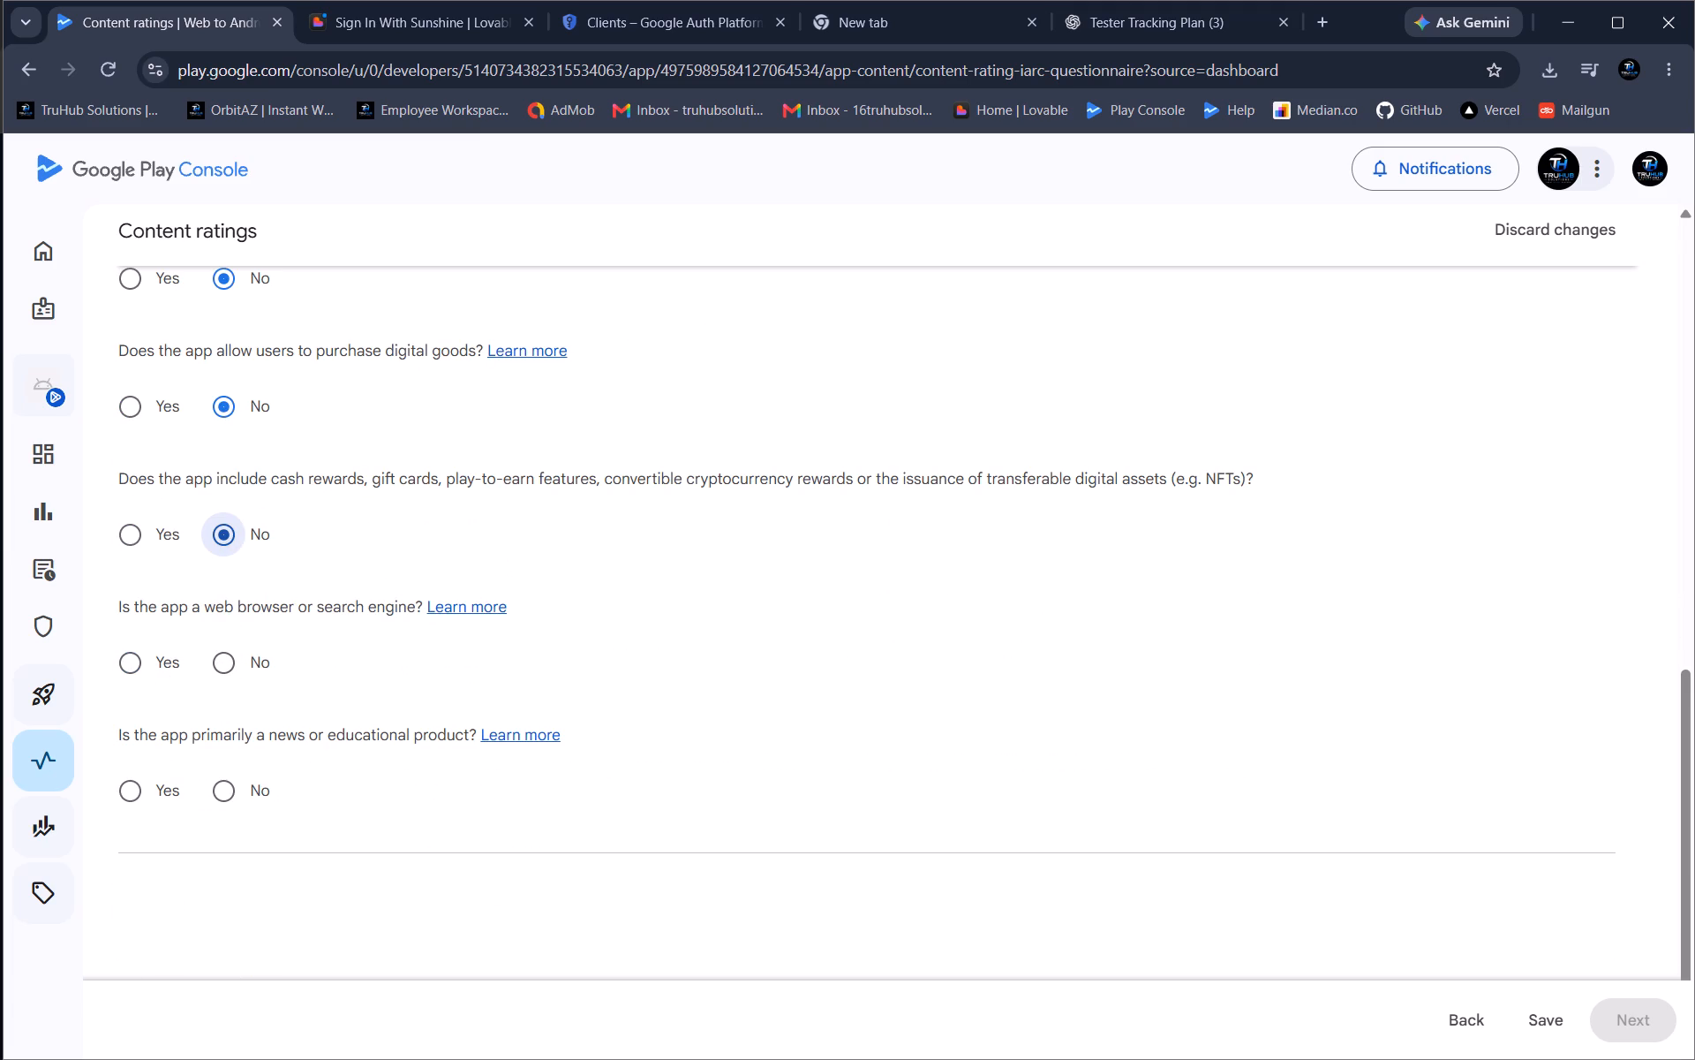
{"action": "left_click", "coordinate": [230, 671]}
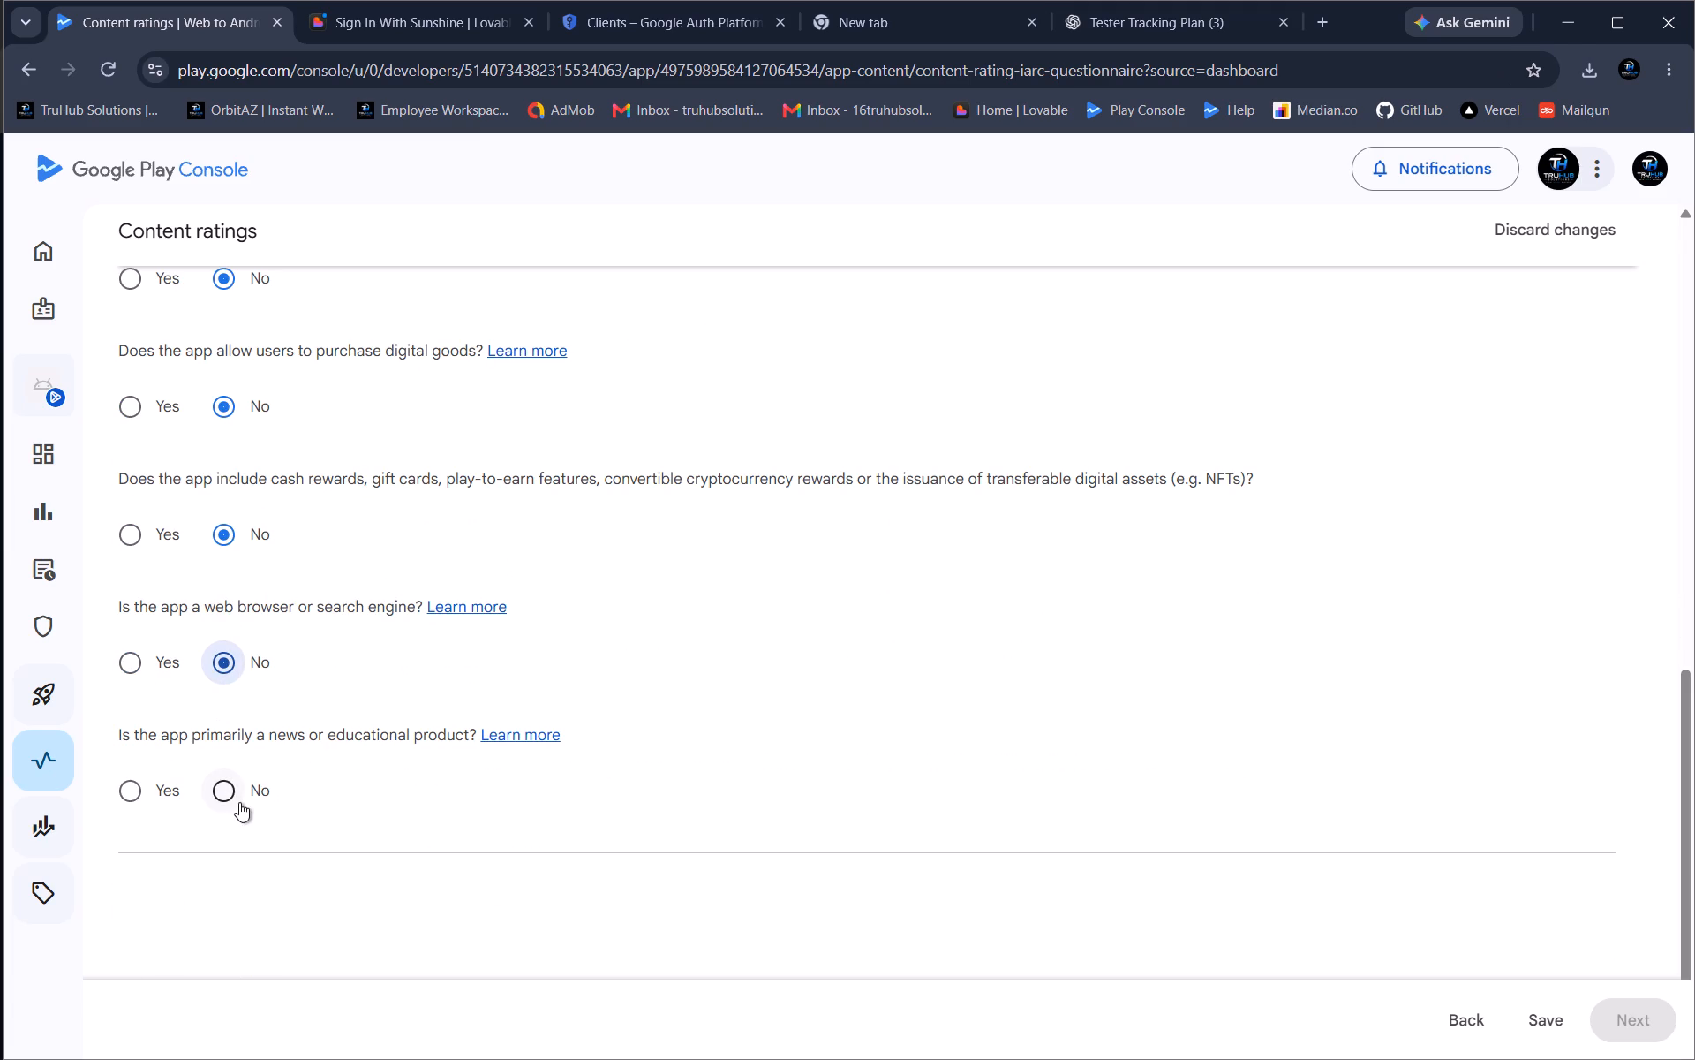
{"action": "left_click", "coordinate": [220, 791]}
Save the completed content rating questionnaire and continue to its Summary.
{"action": "scroll", "coordinate": [1650, 777], "scroll_direction": "up", "scroll_amount": 7}
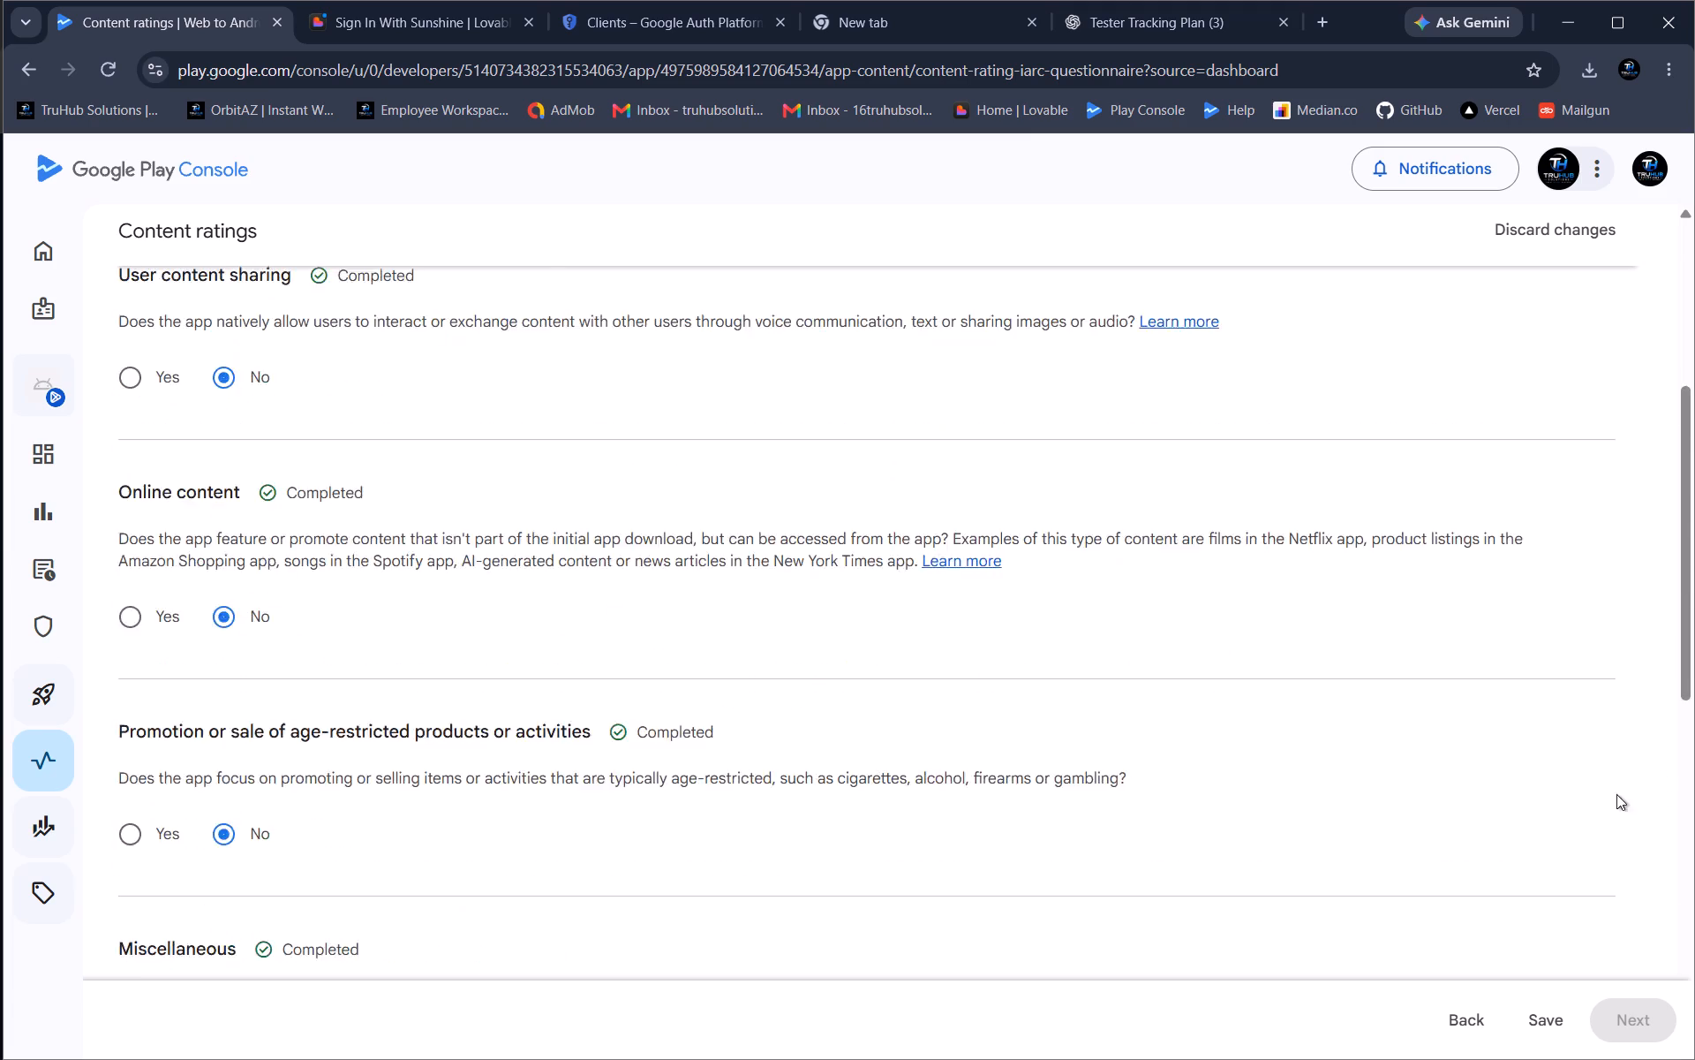
{"action": "scroll", "coordinate": [1616, 794], "scroll_direction": "up", "scroll_amount": 6}
{"action": "left_click", "coordinate": [1551, 1033]}
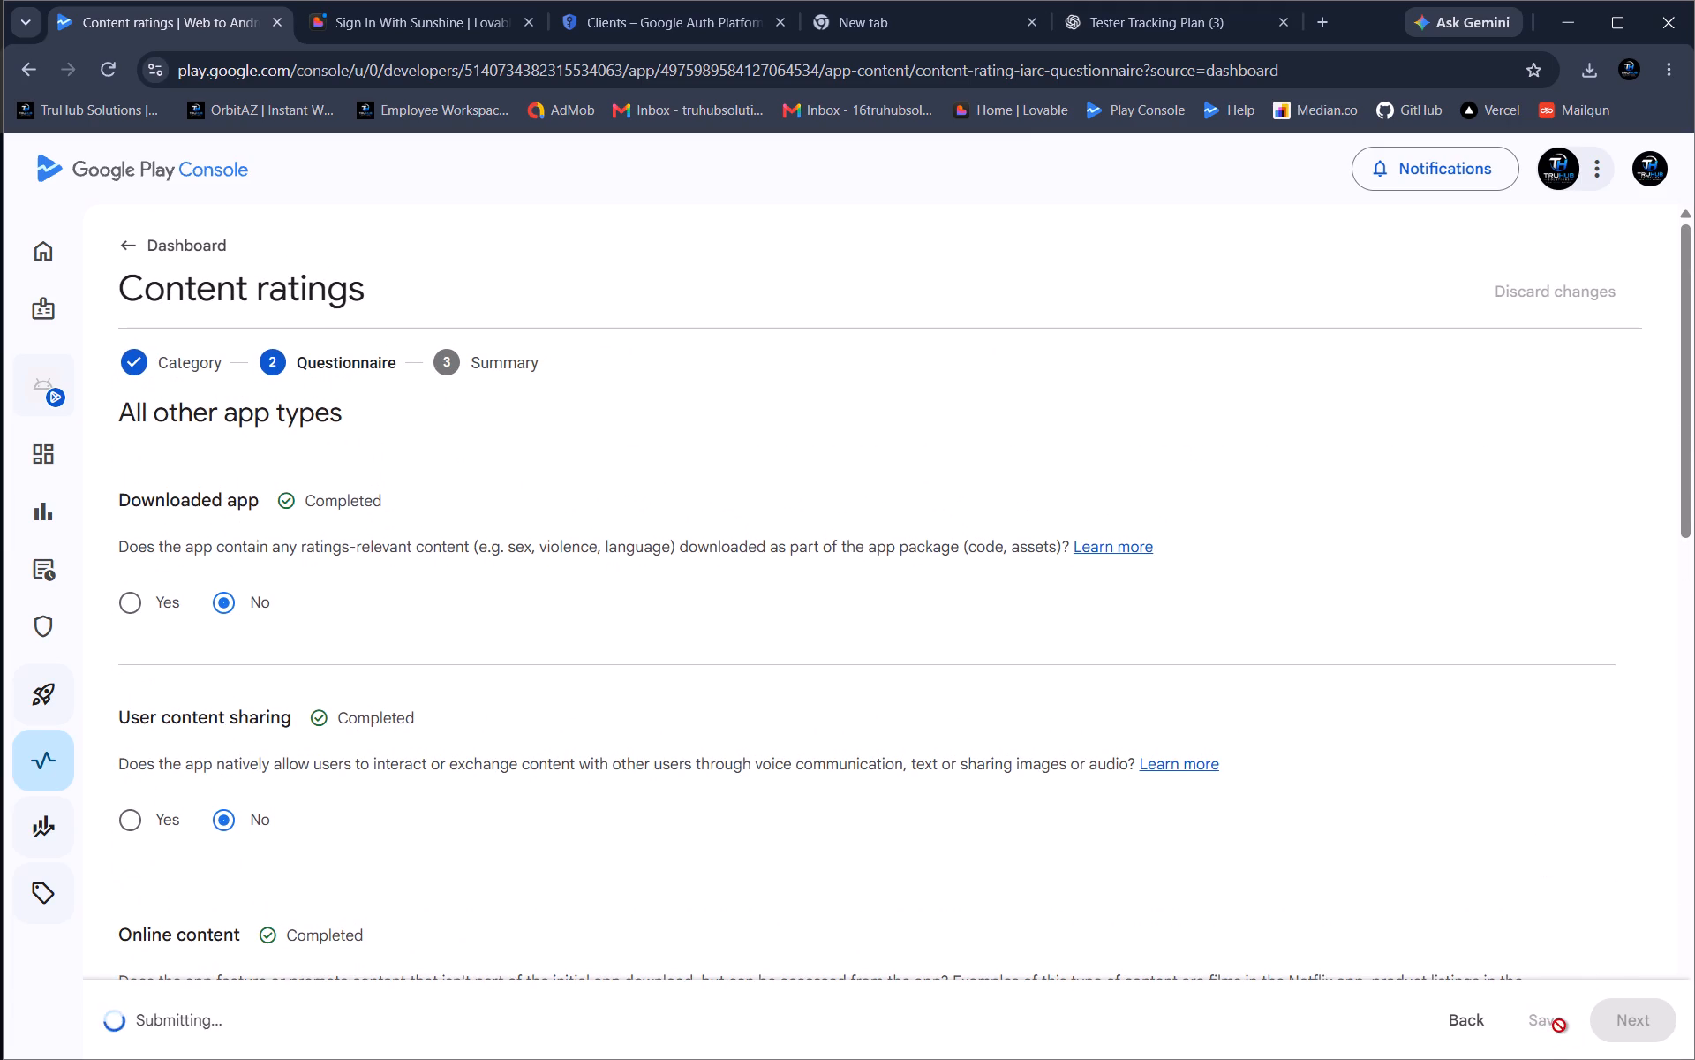
{"action": "scroll", "coordinate": [1603, 906], "scroll_direction": "down", "scroll_amount": 3}
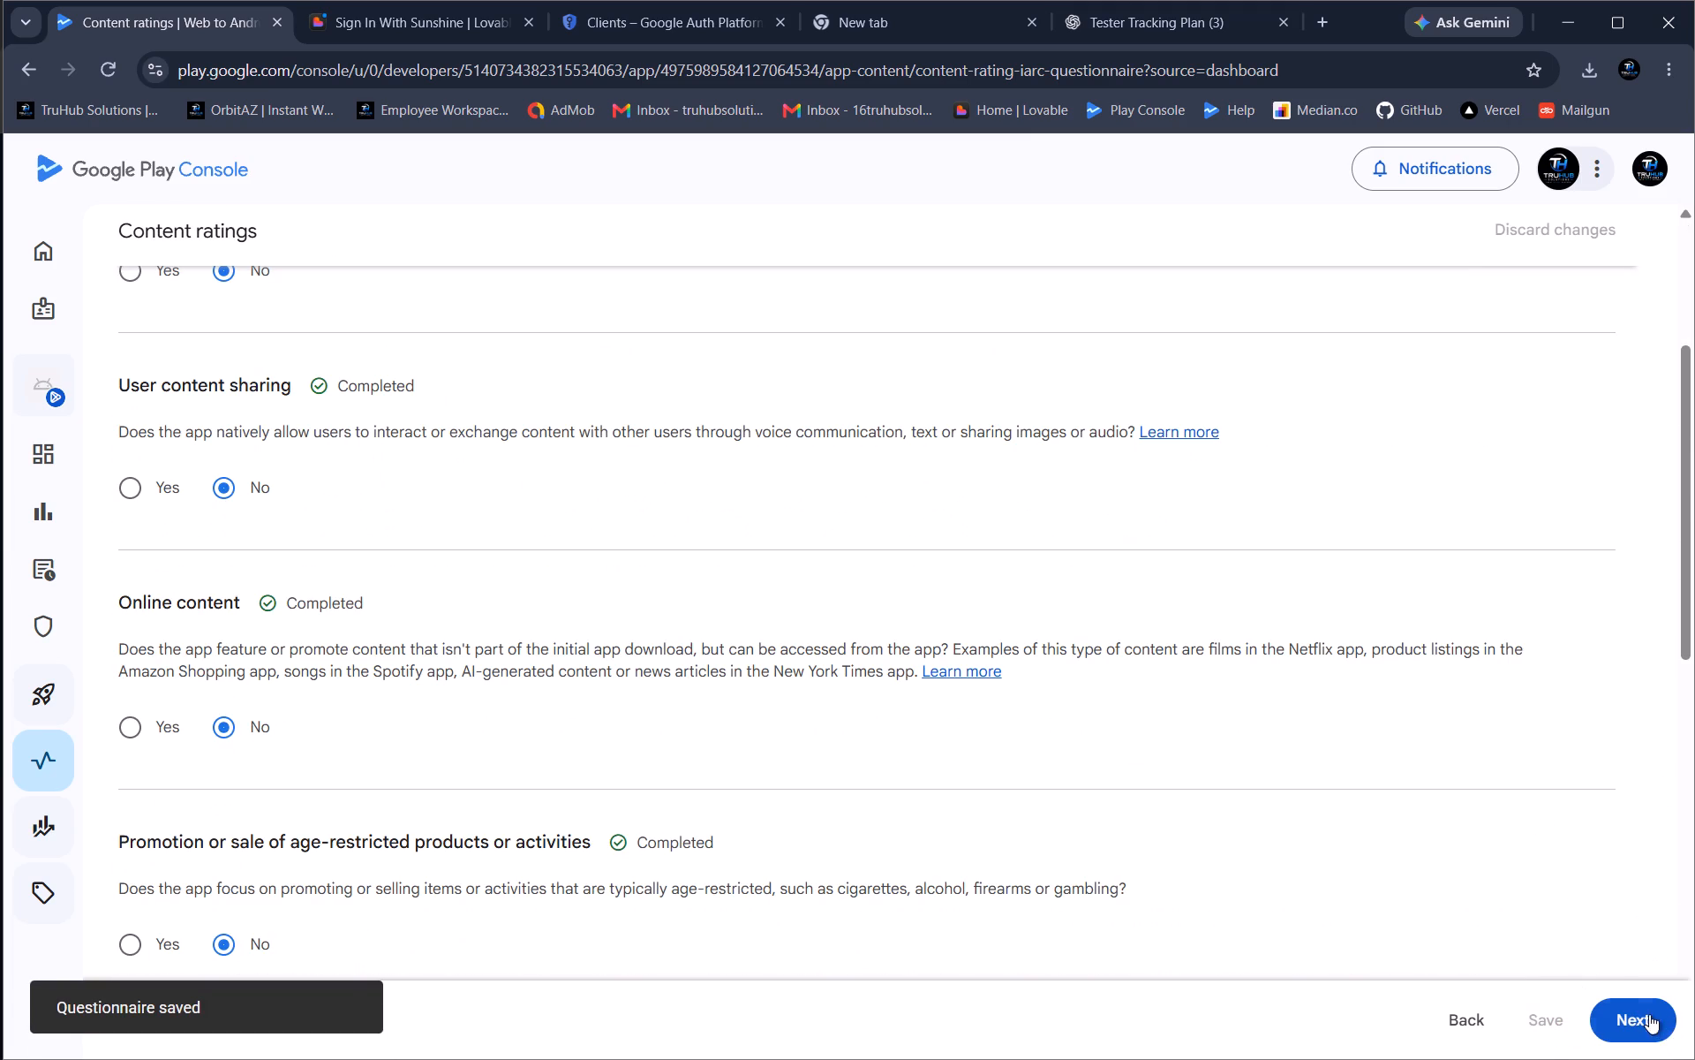
{"action": "left_click", "coordinate": [1649, 1014]}
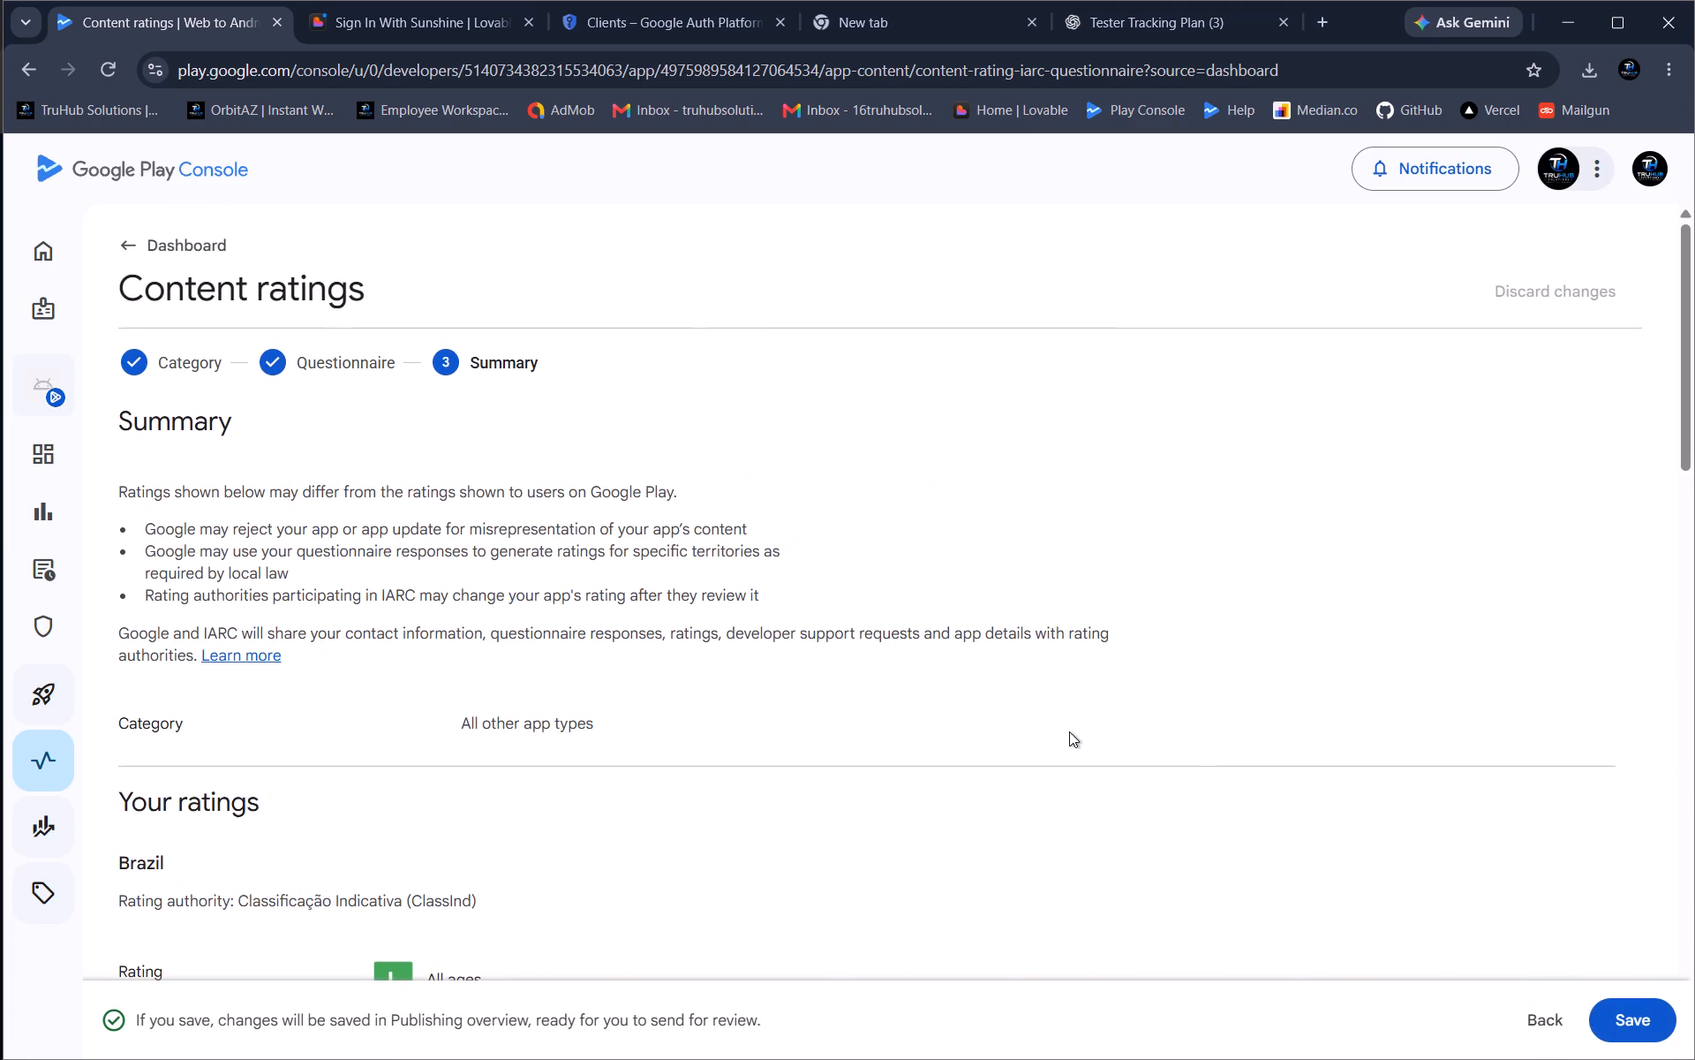
Review the regional age ratings and content descriptors in the content ratings Summary.
{"action": "scroll", "coordinate": [1061, 730], "scroll_direction": "down", "scroll_amount": 6}
{"action": "scroll", "coordinate": [1054, 731], "scroll_direction": "up", "scroll_amount": 5}
{"action": "scroll", "coordinate": [1048, 729], "scroll_direction": "down", "scroll_amount": 8}
{"action": "scroll", "coordinate": [1047, 744], "scroll_direction": "up", "scroll_amount": 1}
{"action": "scroll", "coordinate": [1047, 744], "scroll_direction": "down", "scroll_amount": 3}
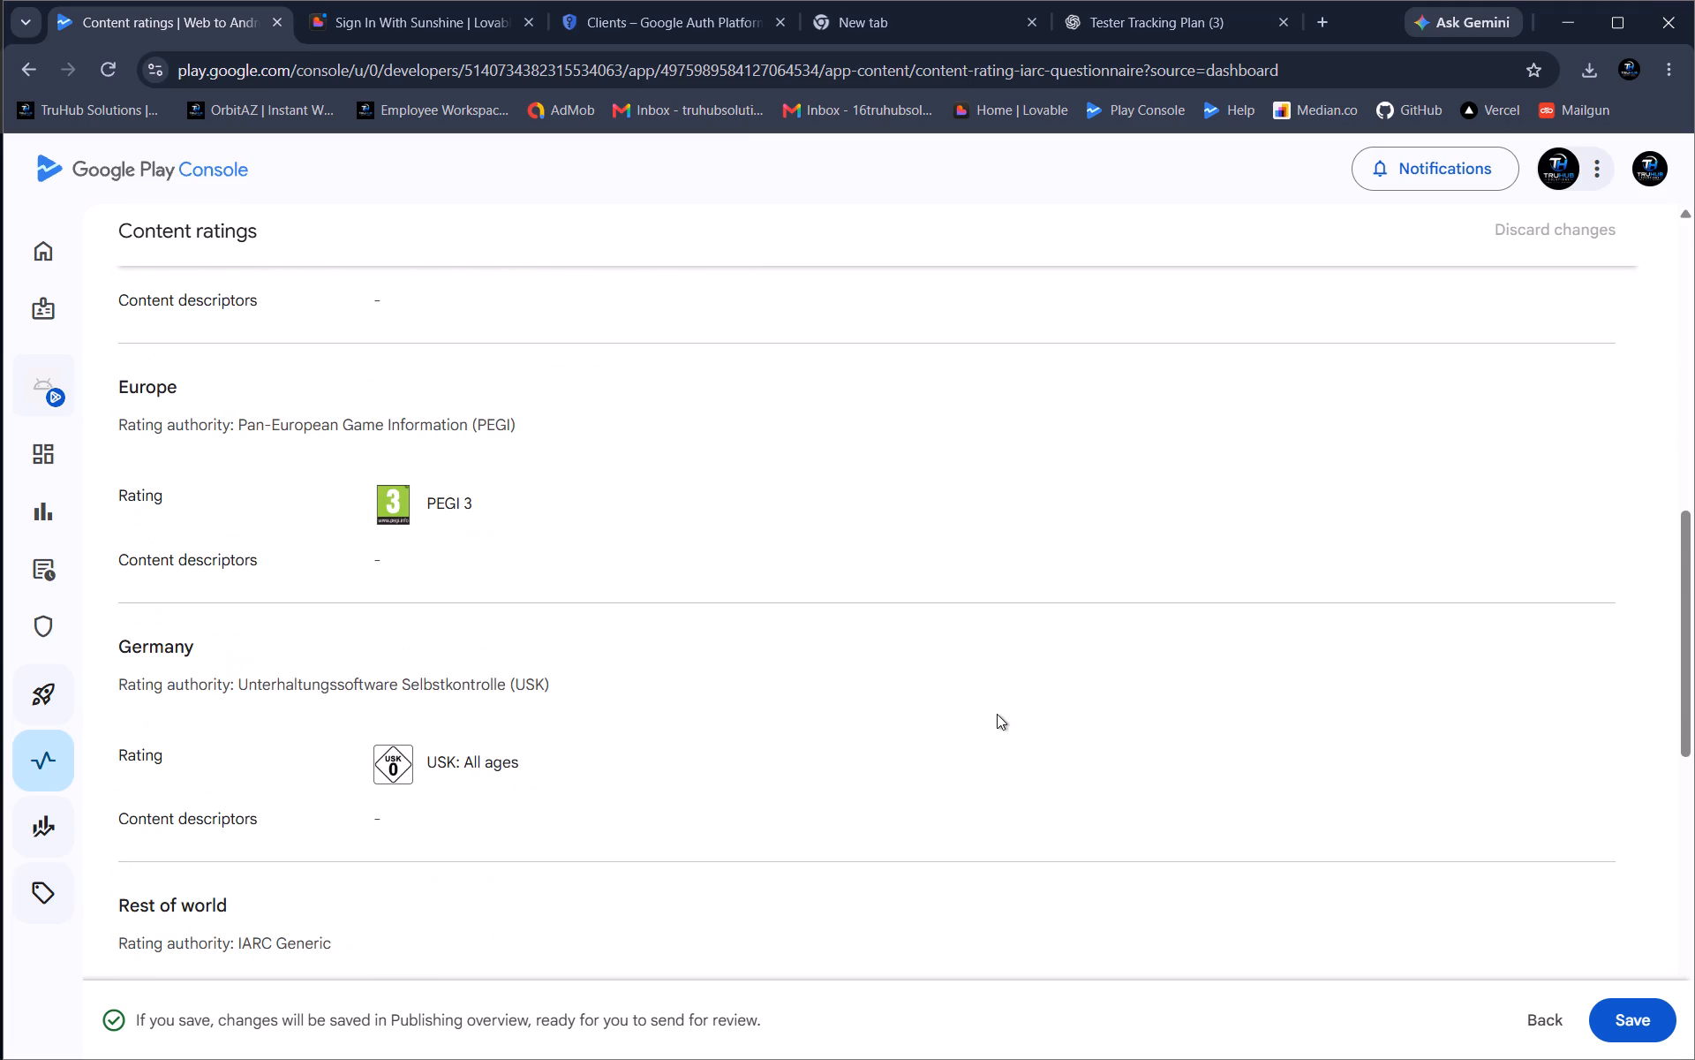
{"action": "scroll", "coordinate": [997, 719], "scroll_direction": "down", "scroll_amount": 10}
{"action": "scroll", "coordinate": [1220, 758], "scroll_direction": "down", "scroll_amount": 1}
{"action": "scroll", "coordinate": [1228, 762], "scroll_direction": "up", "scroll_amount": 1}
{"action": "scroll", "coordinate": [1228, 762], "scroll_direction": "down", "scroll_amount": 1}
{"action": "scroll", "coordinate": [1228, 762], "scroll_direction": "up", "scroll_amount": 11}
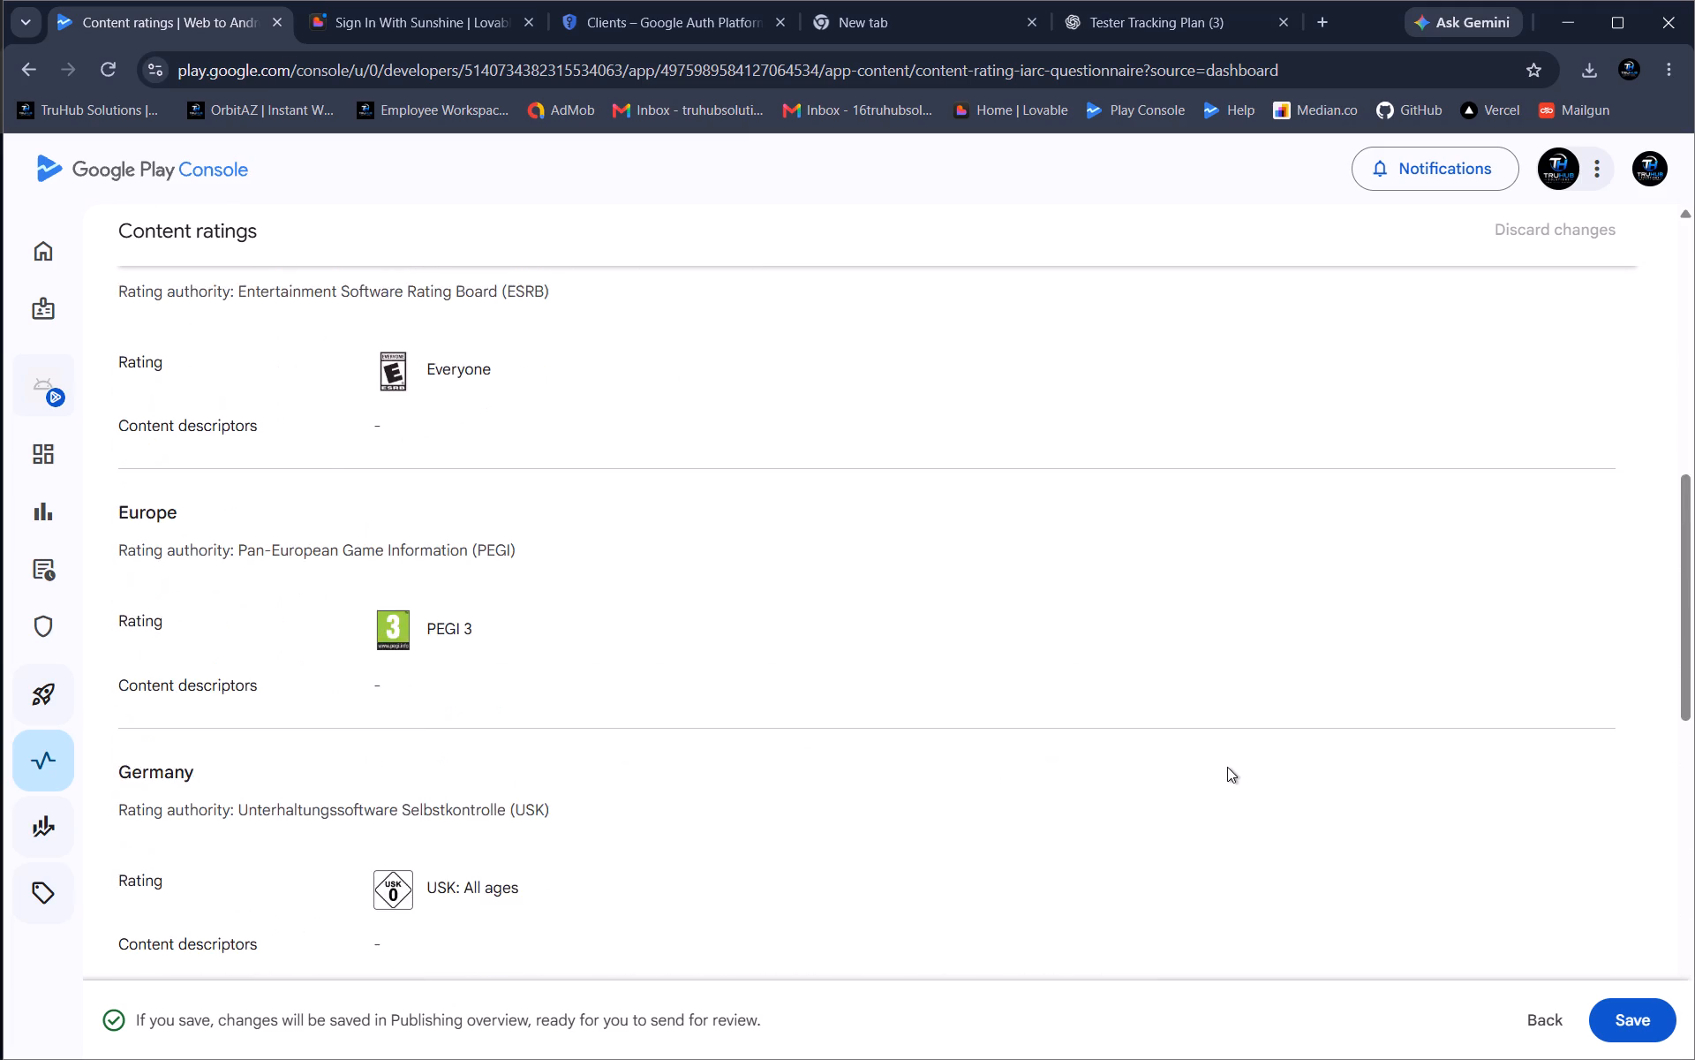
{"action": "scroll", "coordinate": [1227, 767], "scroll_direction": "up", "scroll_amount": 5}
{"action": "scroll", "coordinate": [1380, 799], "scroll_direction": "up", "scroll_amount": 4}
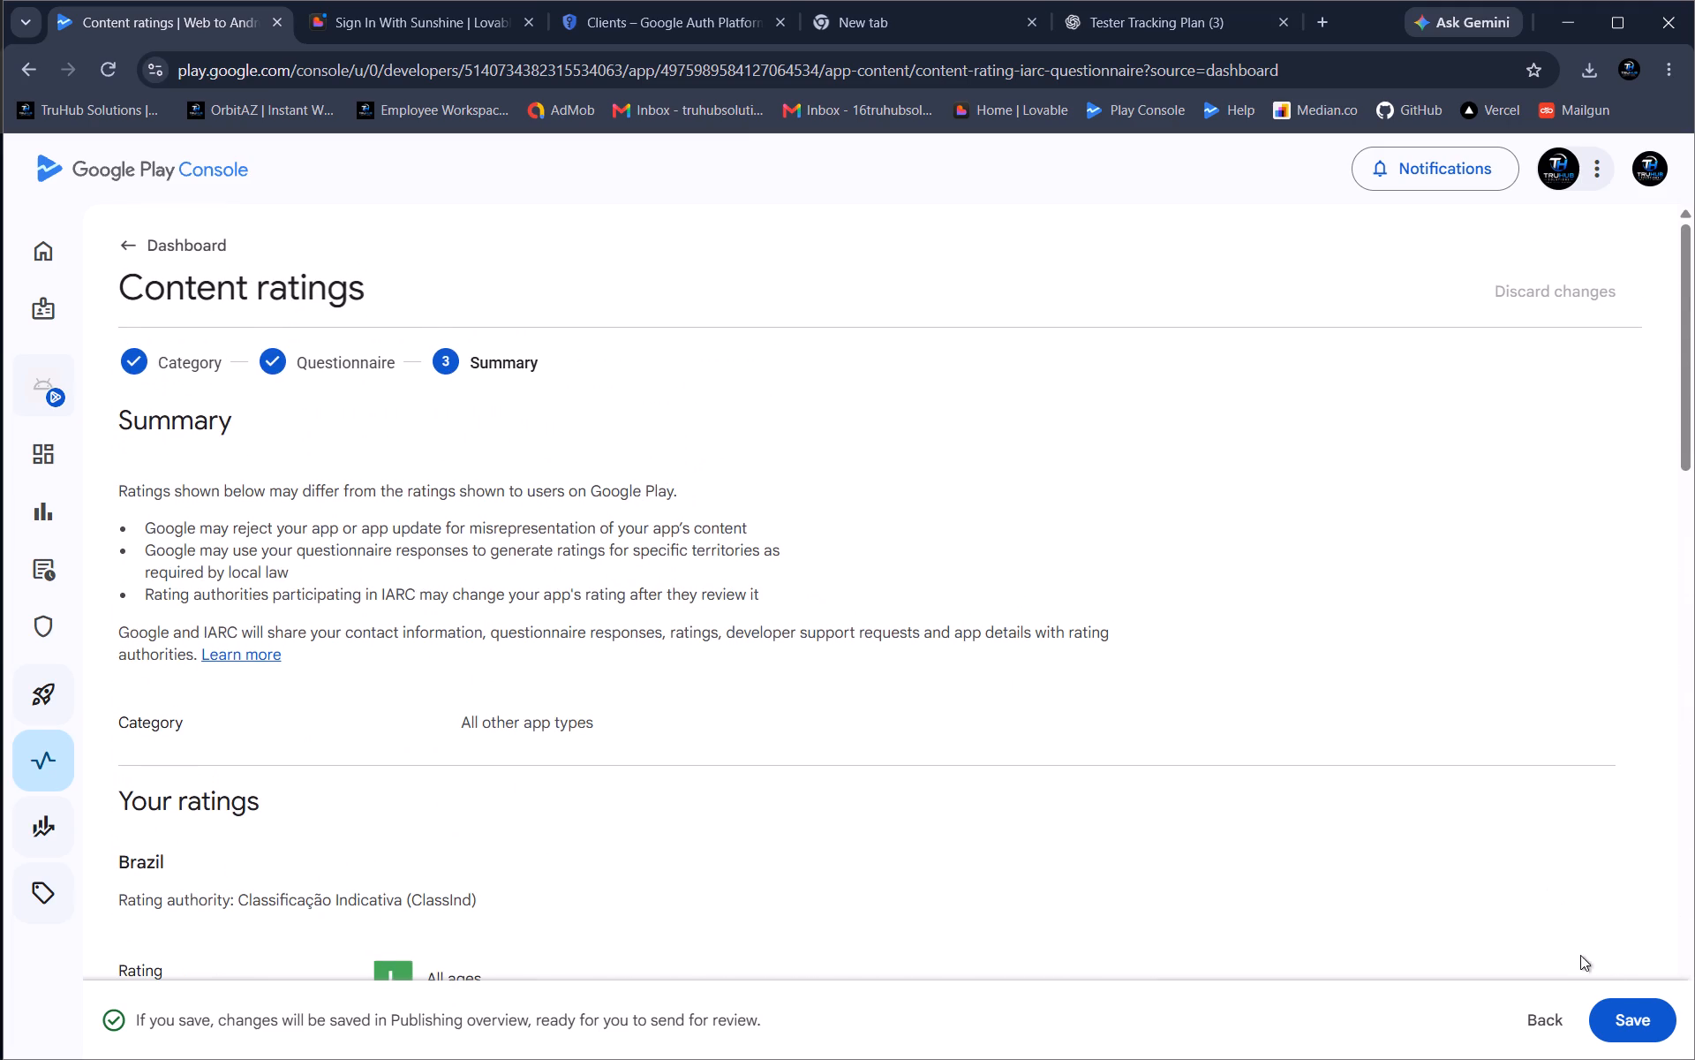
Save the content ratings, skip Publishing overview, and return to the Dashboard.
{"action": "left_click", "coordinate": [1619, 1011]}
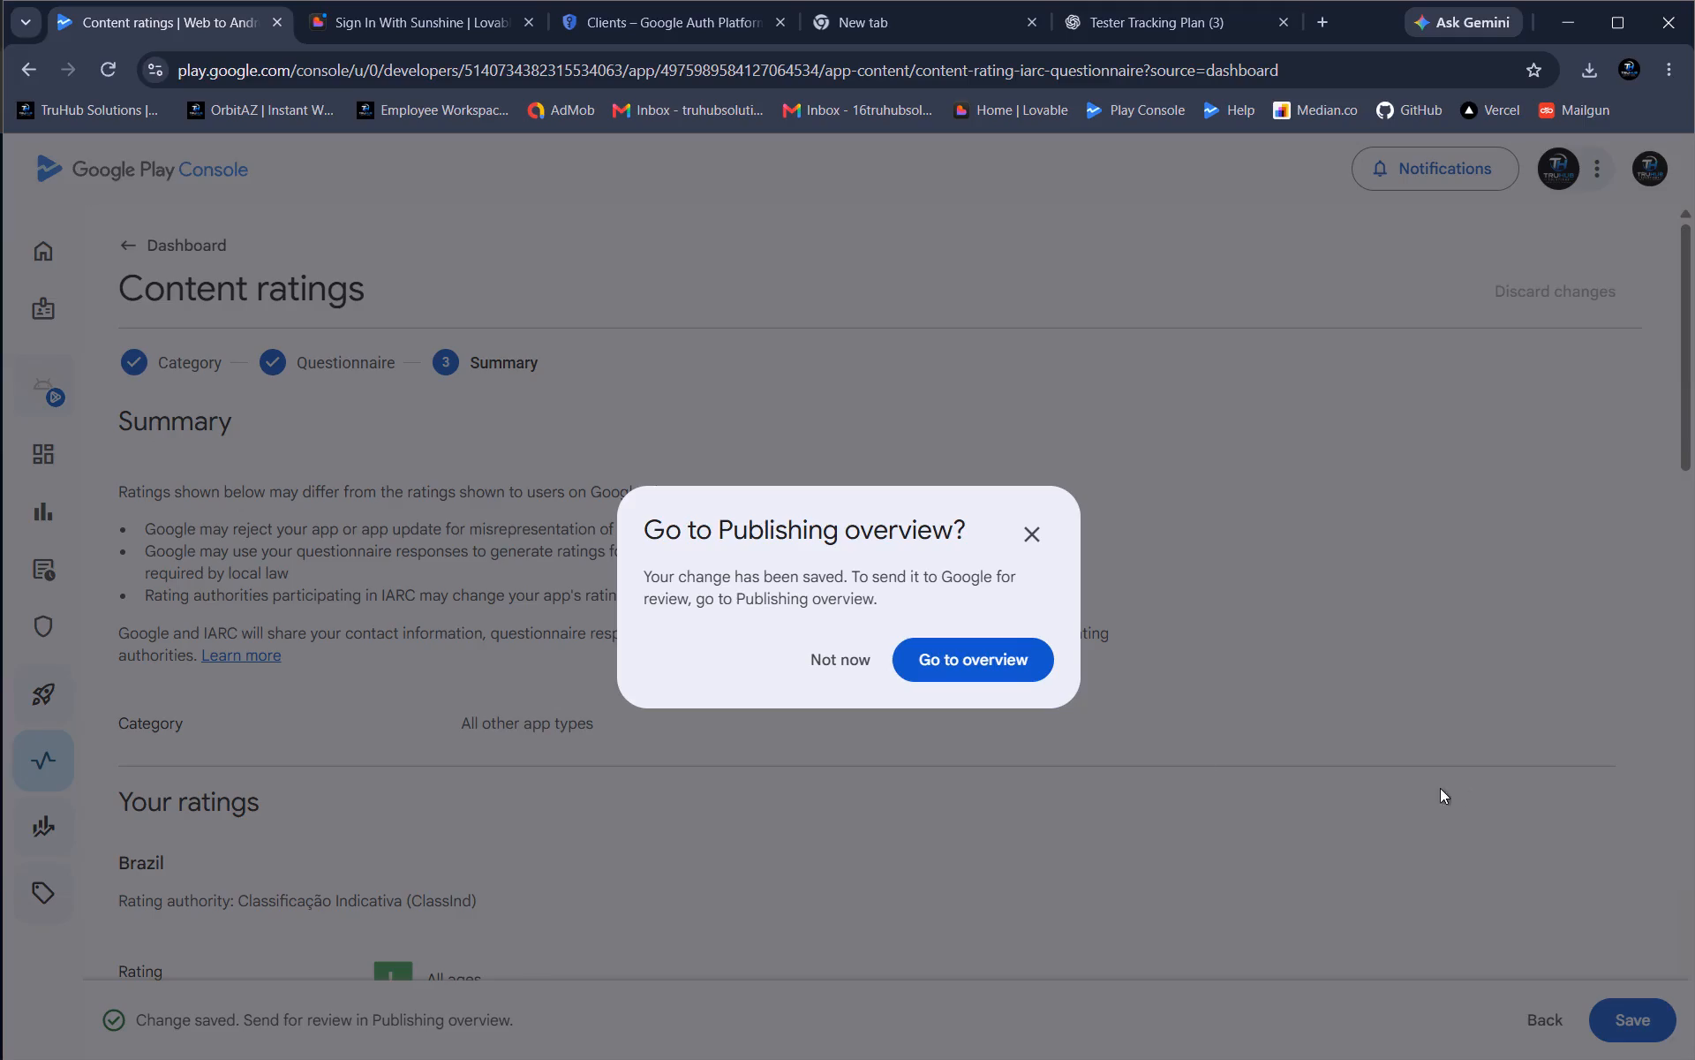
{"action": "left_click", "coordinate": [869, 662]}
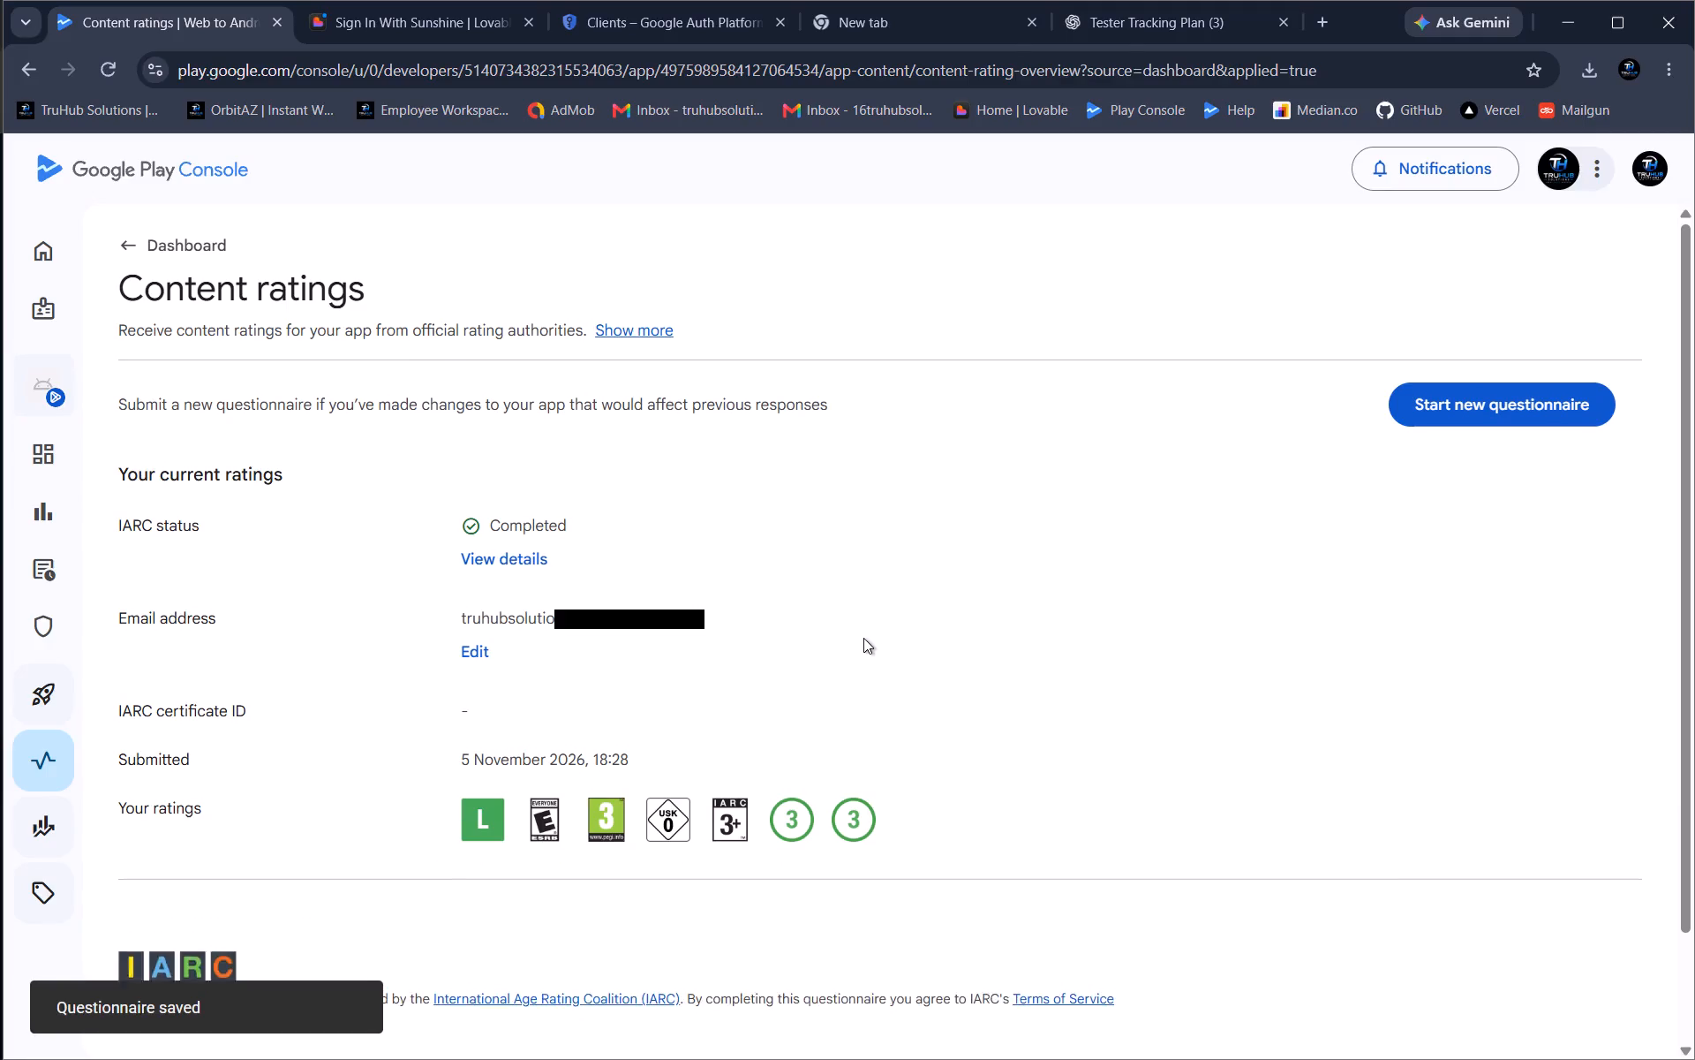
{"action": "scroll", "coordinate": [822, 694], "scroll_direction": "down", "scroll_amount": 1}
{"action": "scroll", "coordinate": [819, 703], "scroll_direction": "up", "scroll_amount": 2}
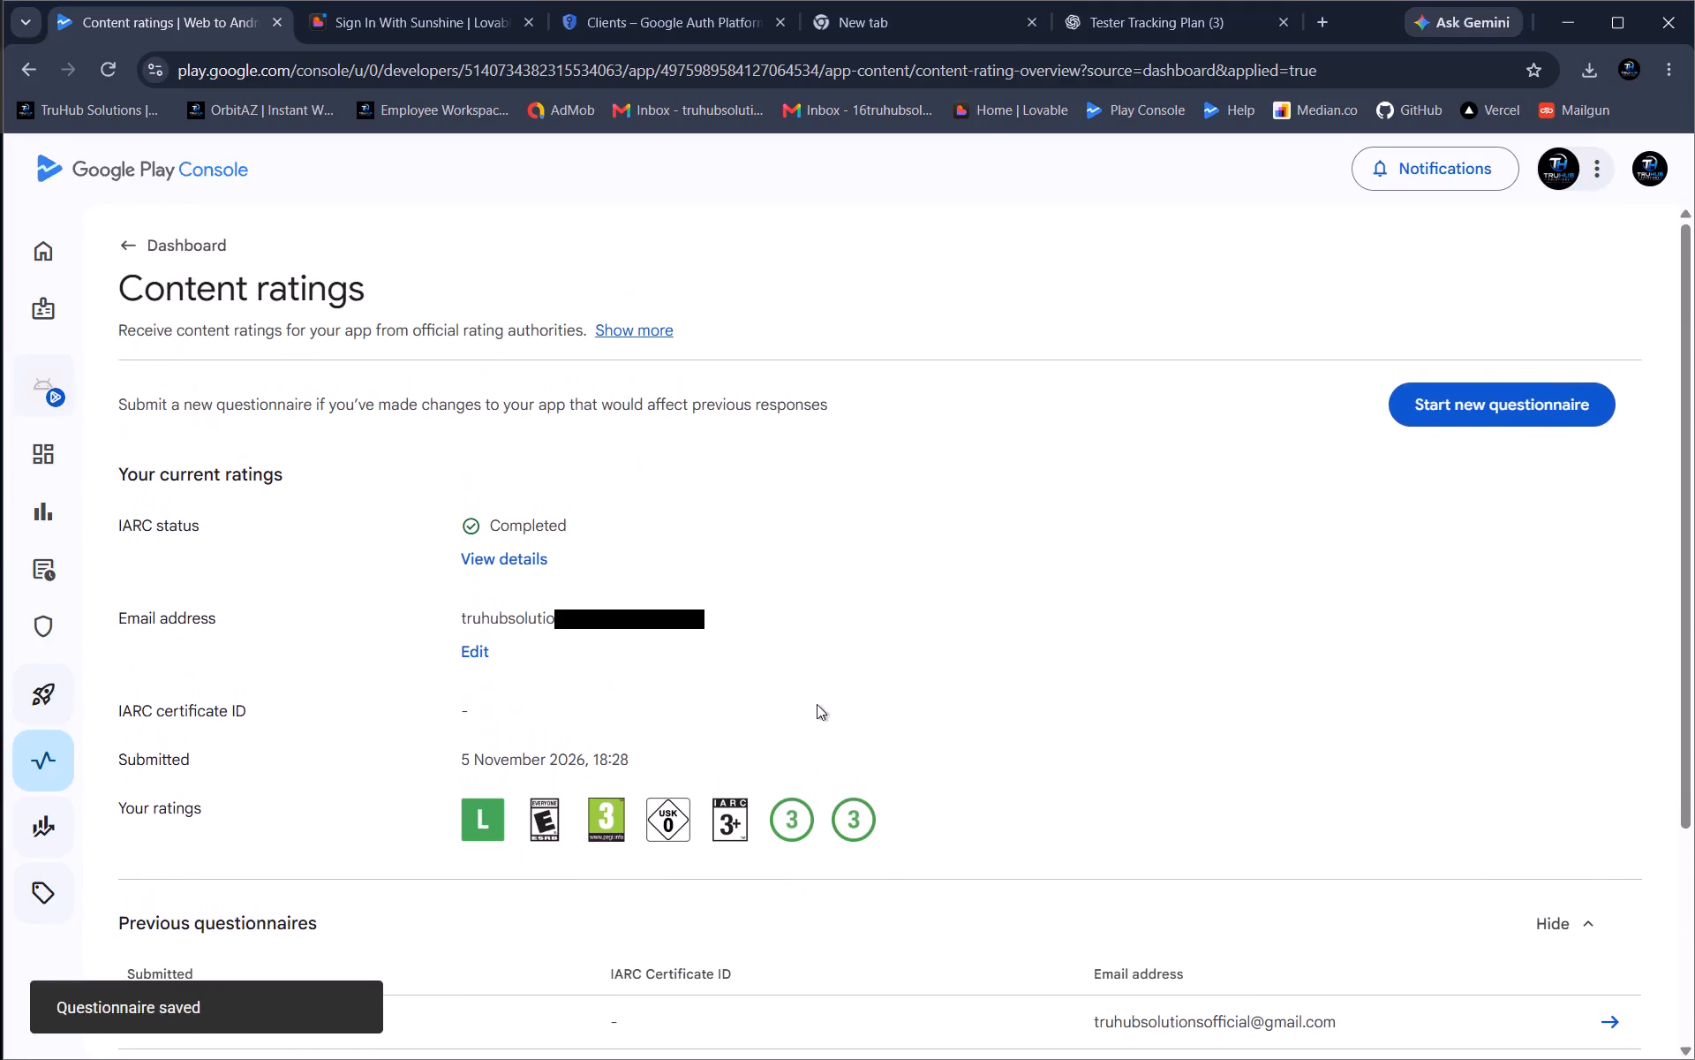
{"action": "left_click", "coordinate": [124, 227]}
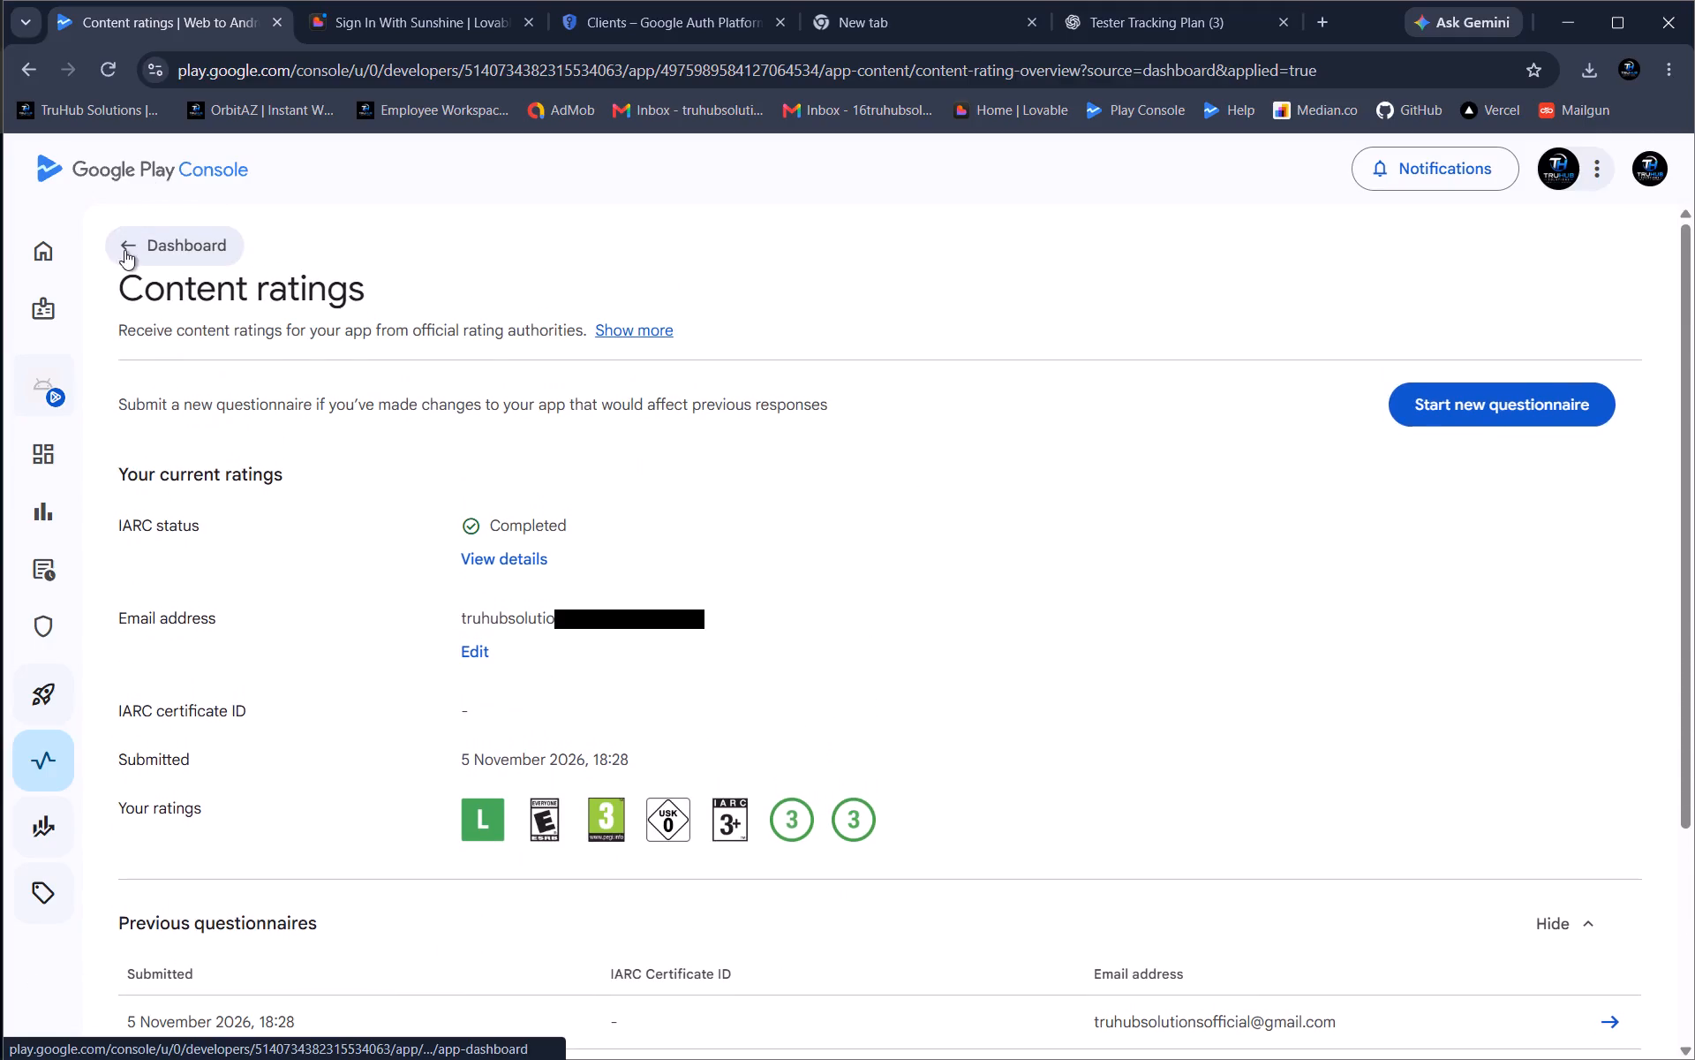
In the Target audience task, select only 18 and over, leave the optional minors restriction off, and continue to the Summary.
{"action": "scroll", "coordinate": [883, 535], "scroll_direction": "down", "scroll_amount": 4}
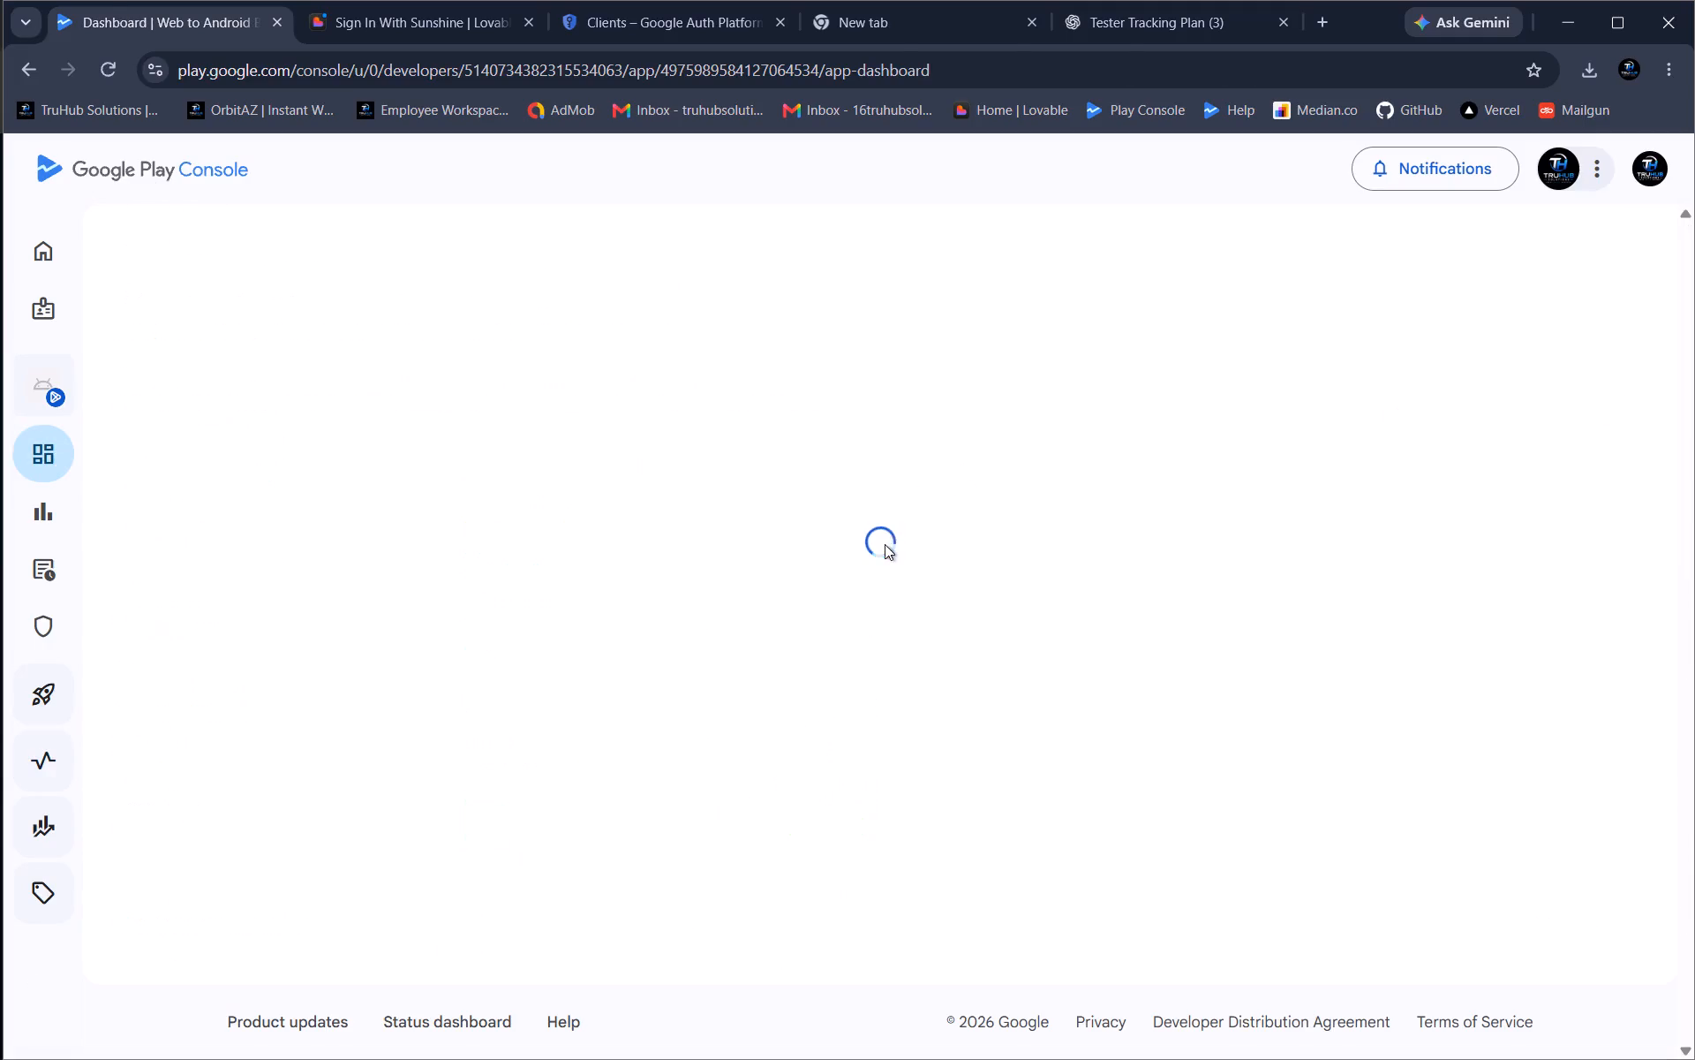
{"action": "scroll", "coordinate": [807, 590], "scroll_direction": "down", "scroll_amount": 5}
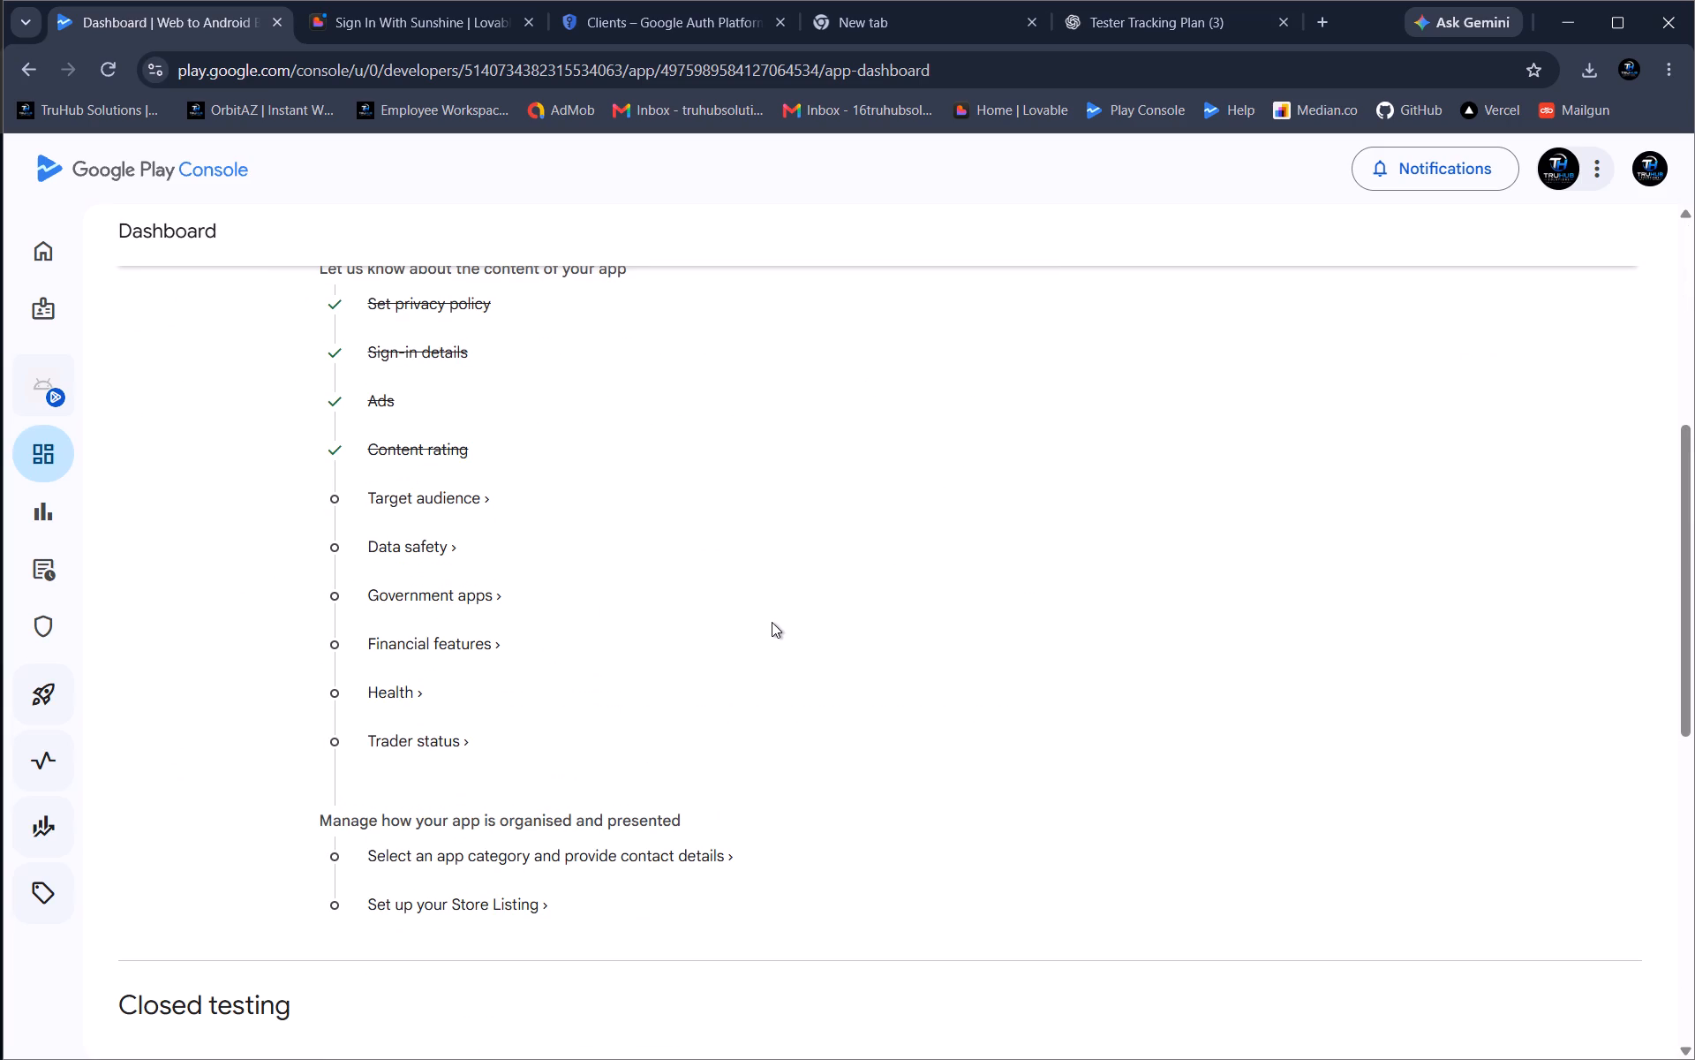
{"action": "left_click", "coordinate": [444, 498]}
{"action": "scroll", "coordinate": [359, 554], "scroll_direction": "down", "scroll_amount": 1}
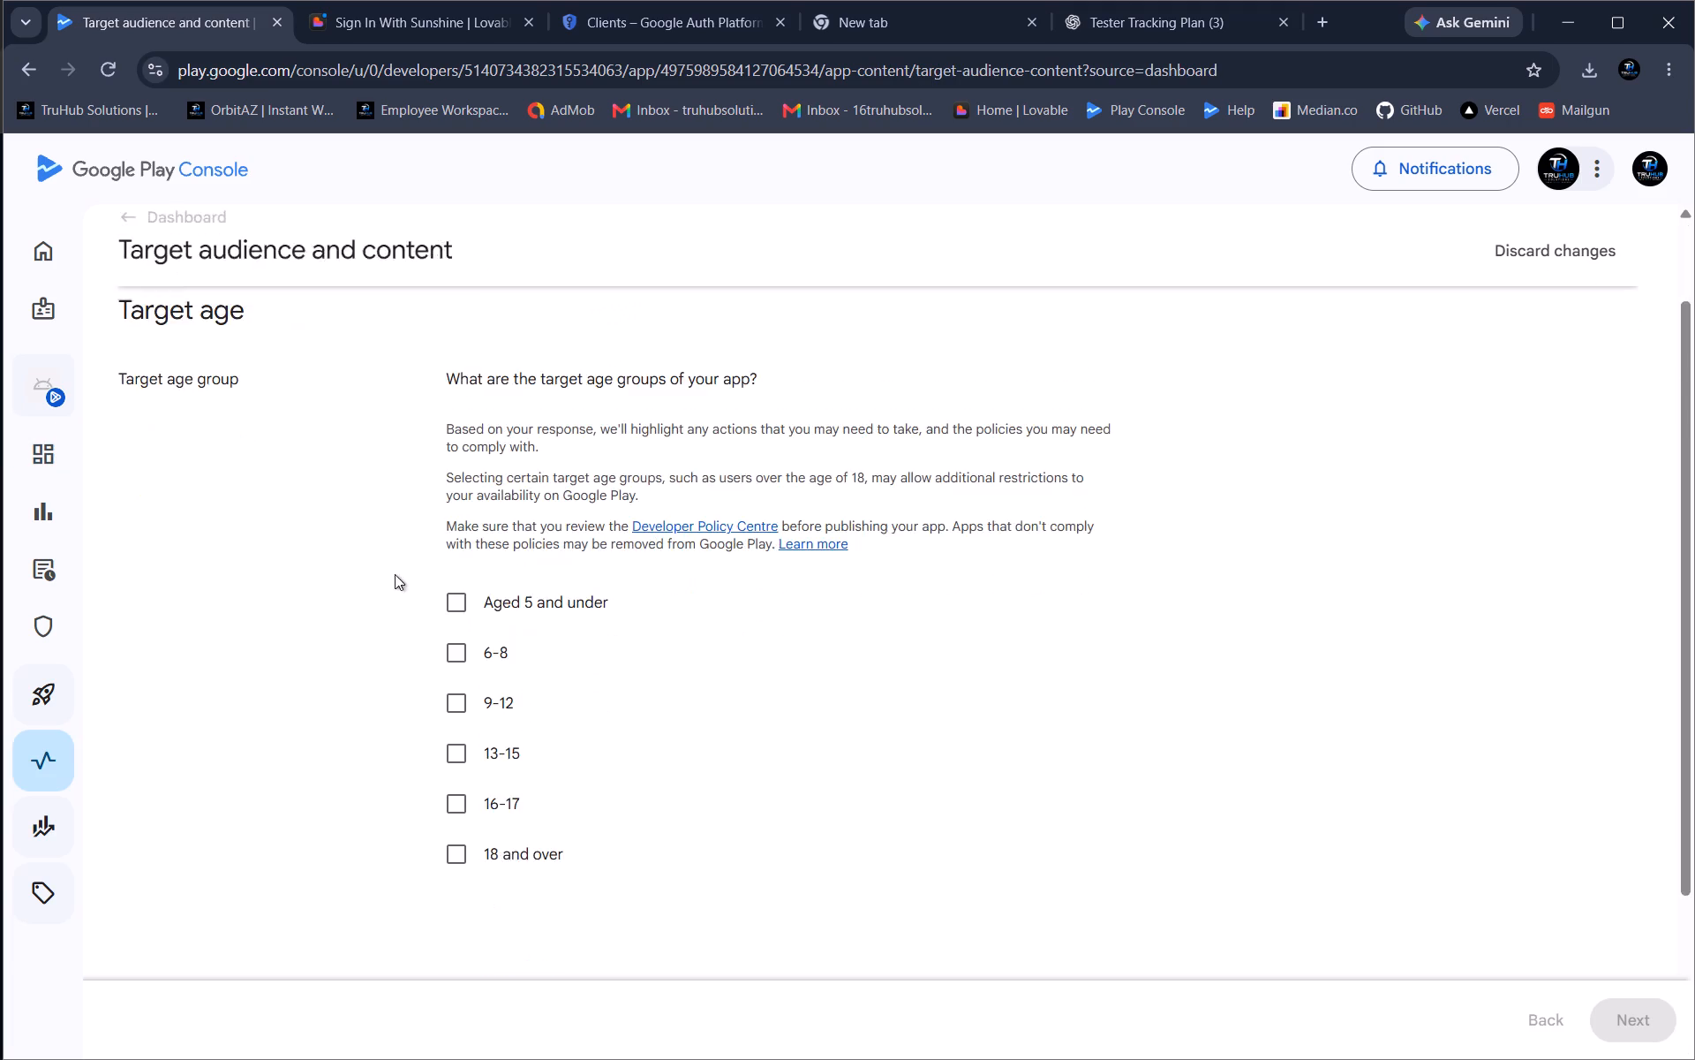
{"action": "scroll", "coordinate": [395, 574], "scroll_direction": "down", "scroll_amount": 1}
{"action": "left_click", "coordinate": [448, 741]}
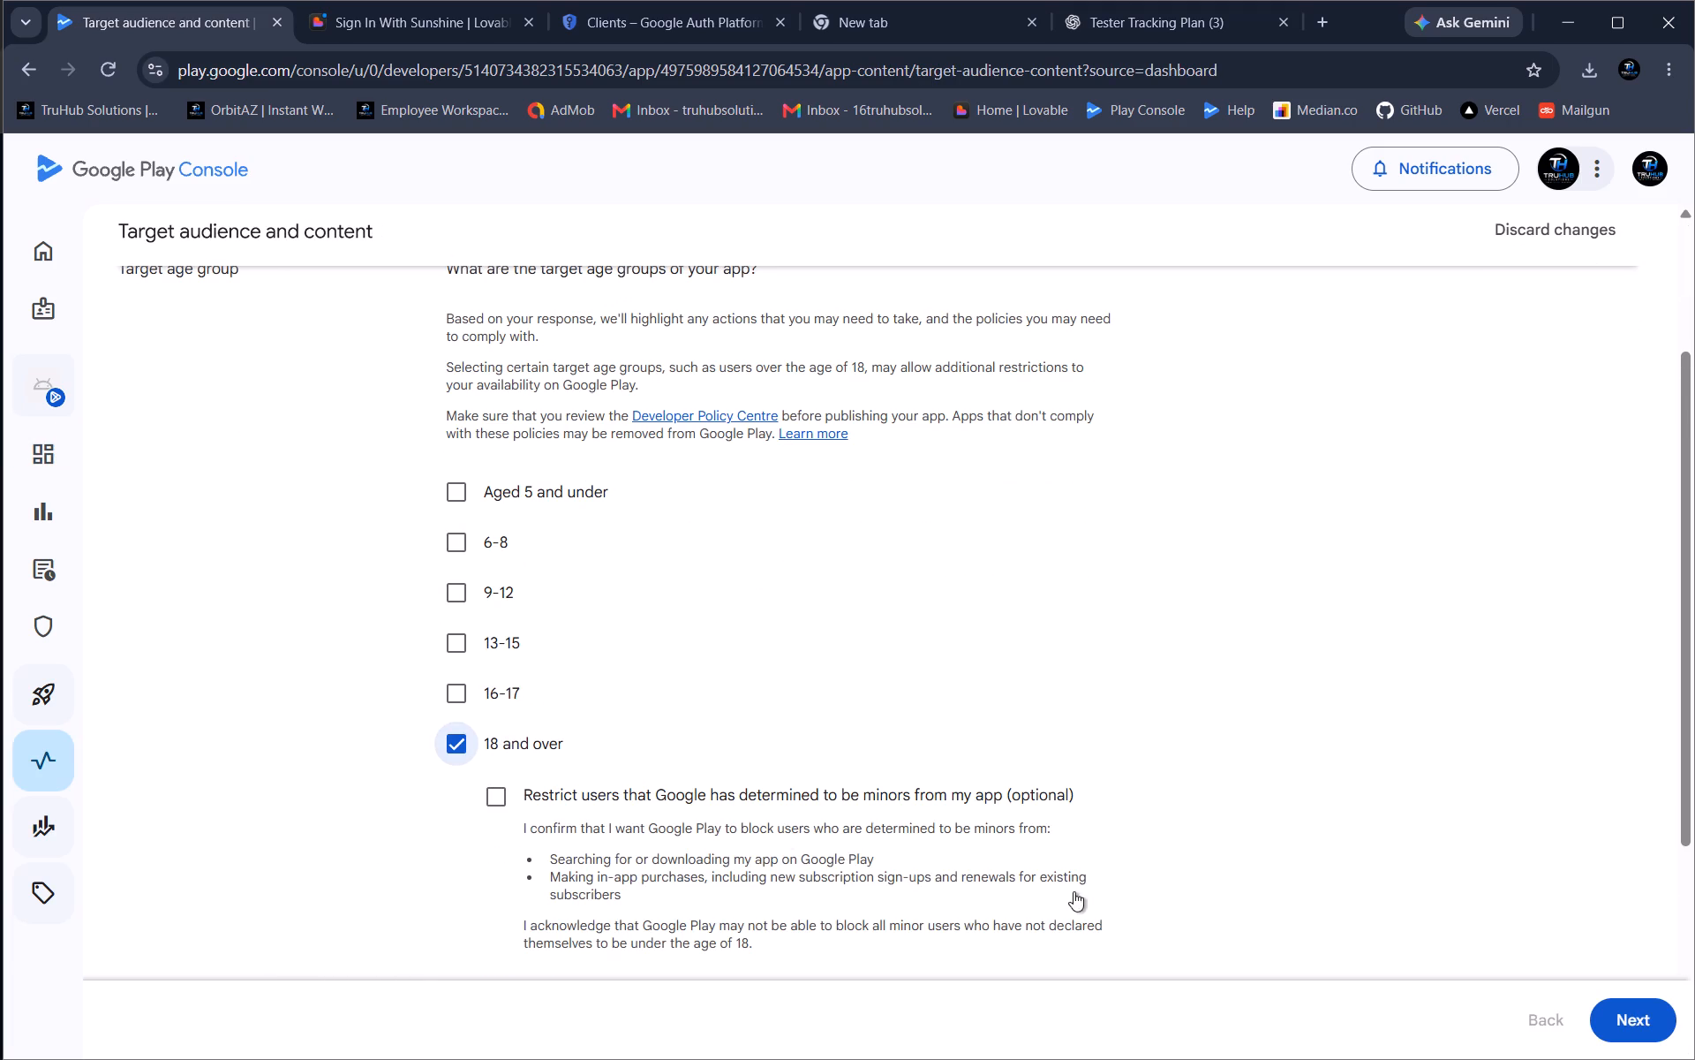
{"action": "scroll", "coordinate": [694, 776], "scroll_direction": "down", "scroll_amount": 1}
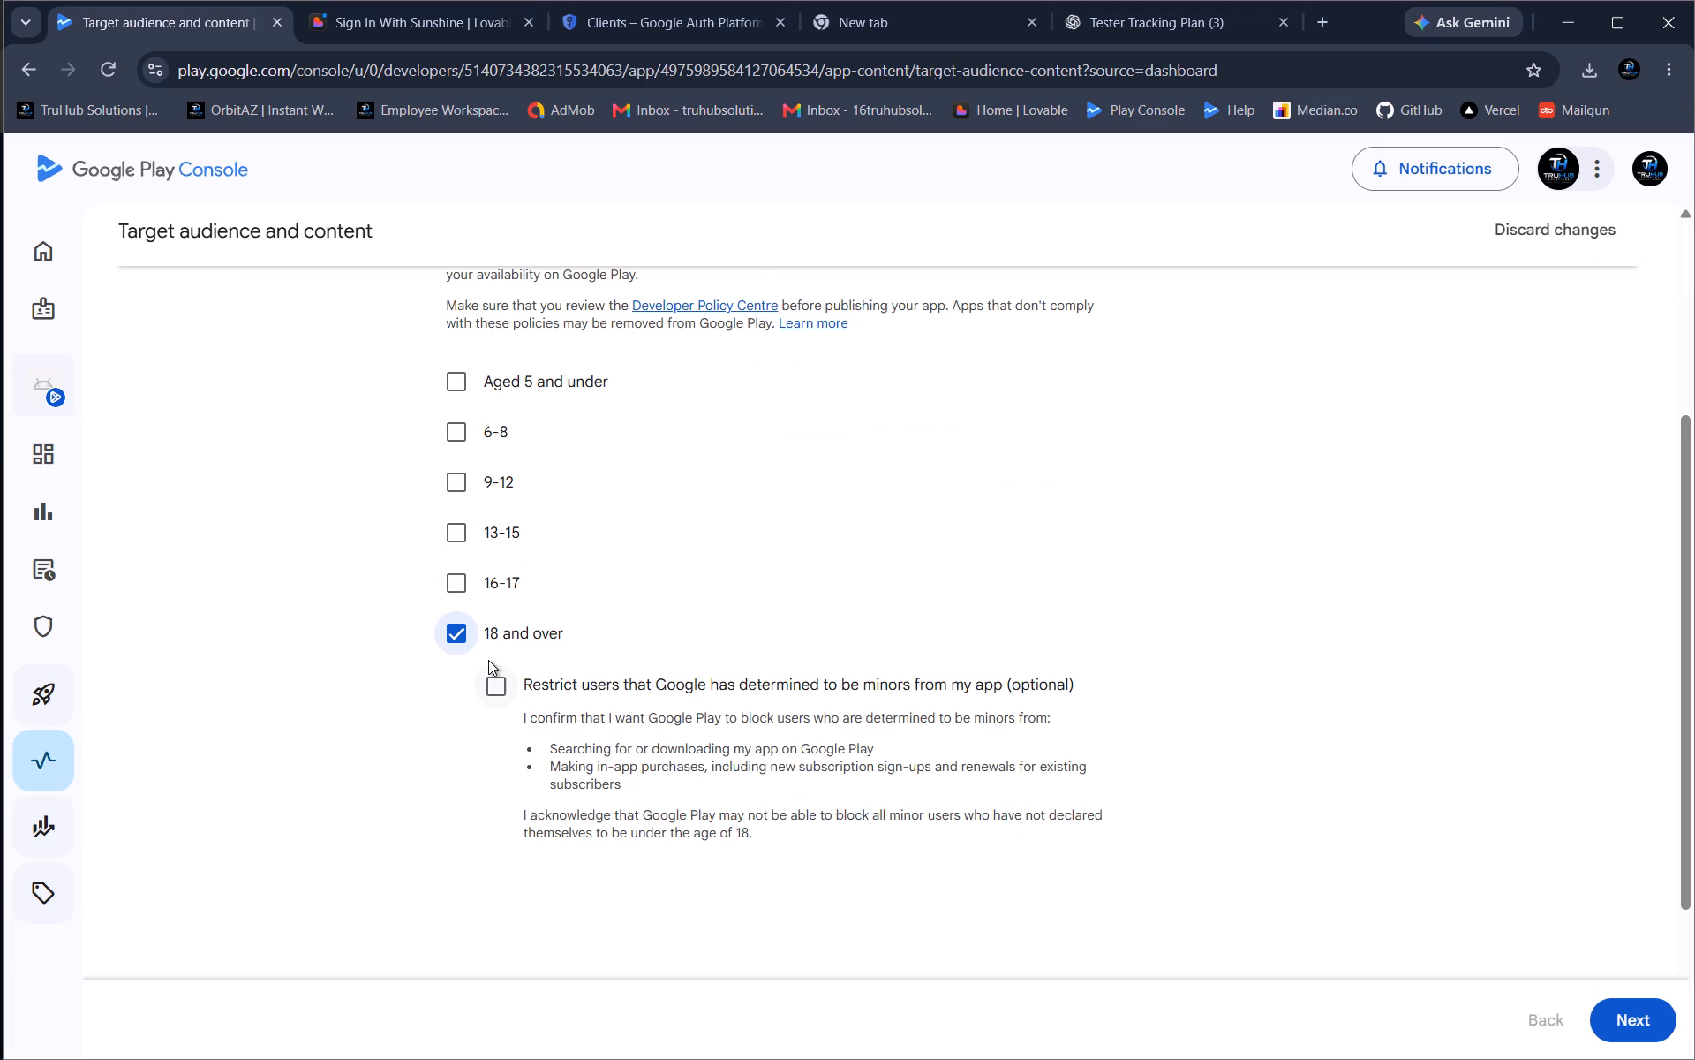
{"action": "left_click", "coordinate": [486, 689]}
{"action": "scroll", "coordinate": [1161, 792], "scroll_direction": "down", "scroll_amount": 1}
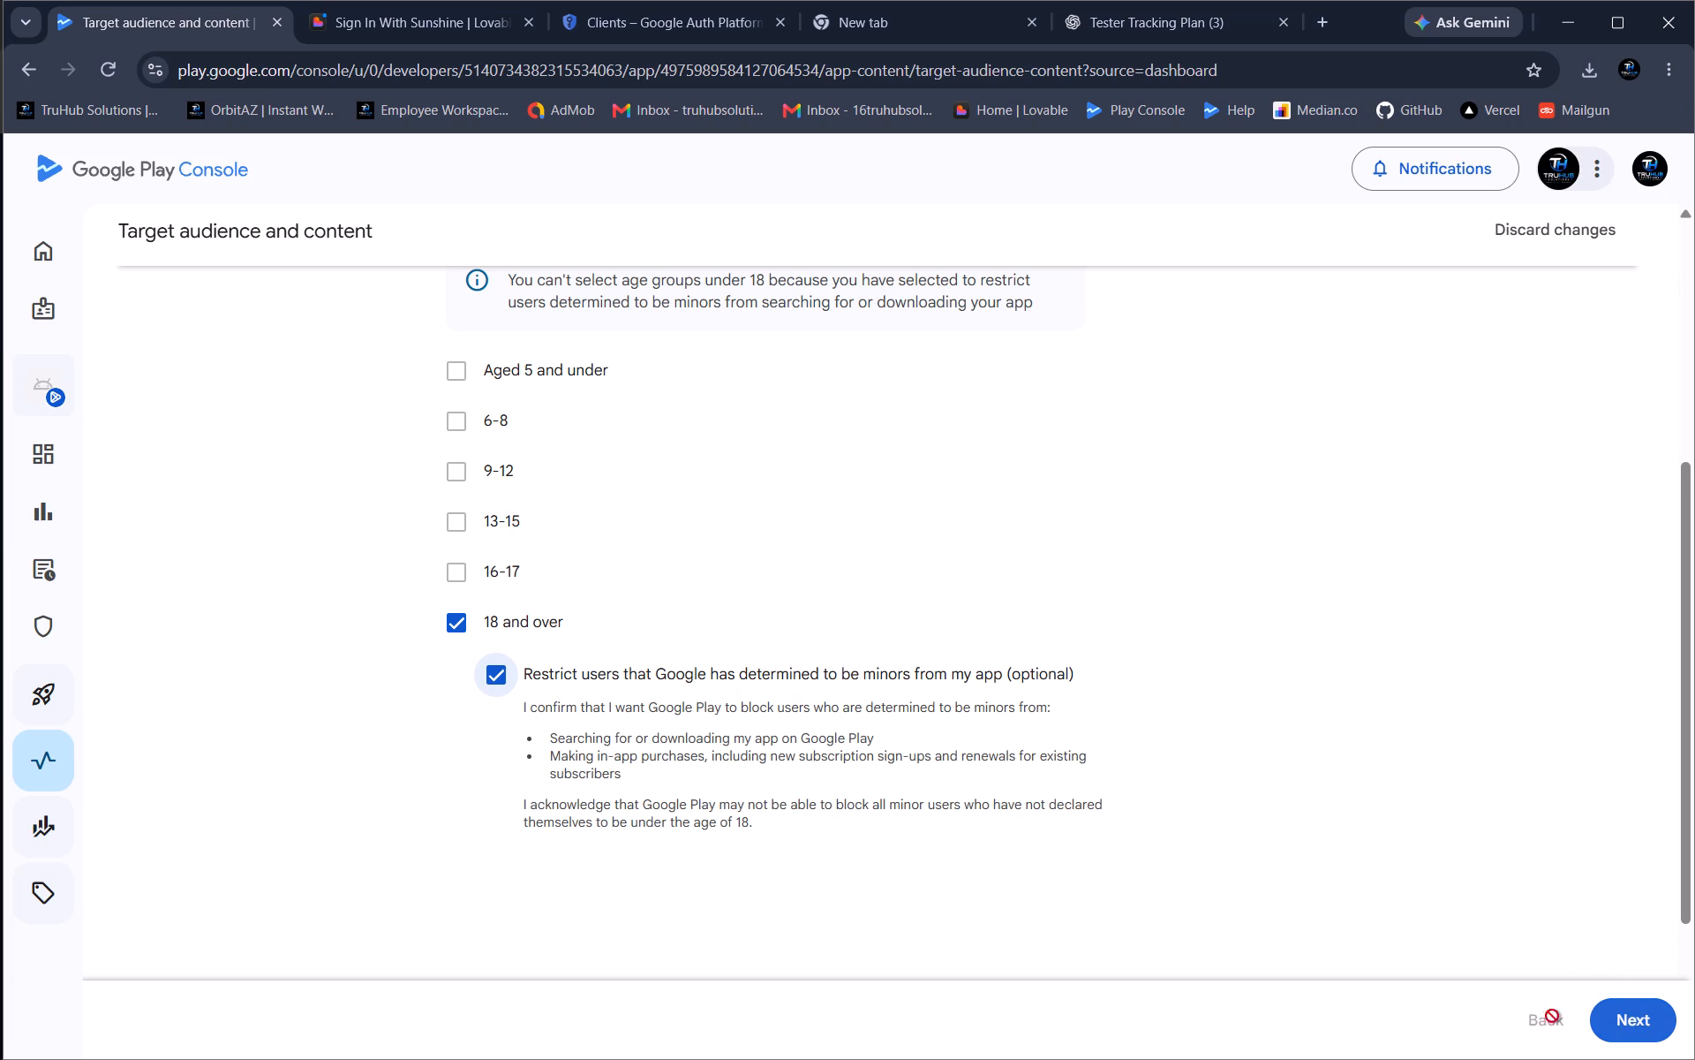
{"action": "left_click", "coordinate": [491, 670]}
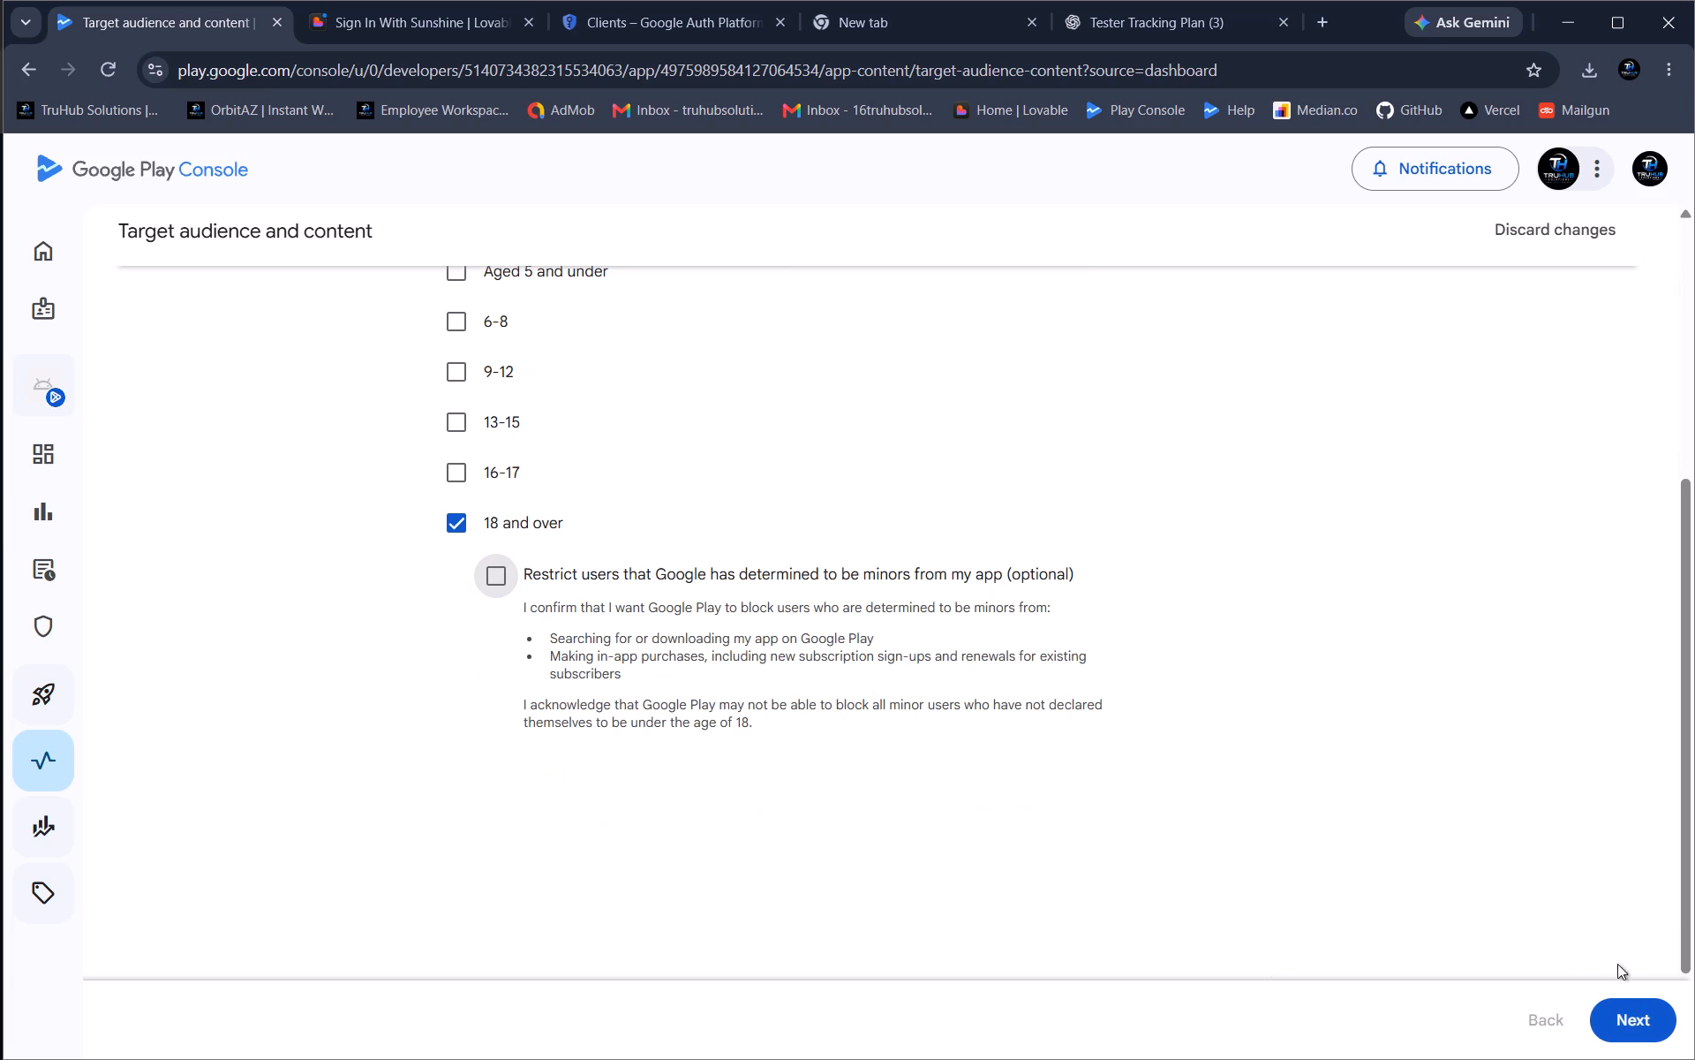
{"action": "left_click", "coordinate": [1642, 1024]}
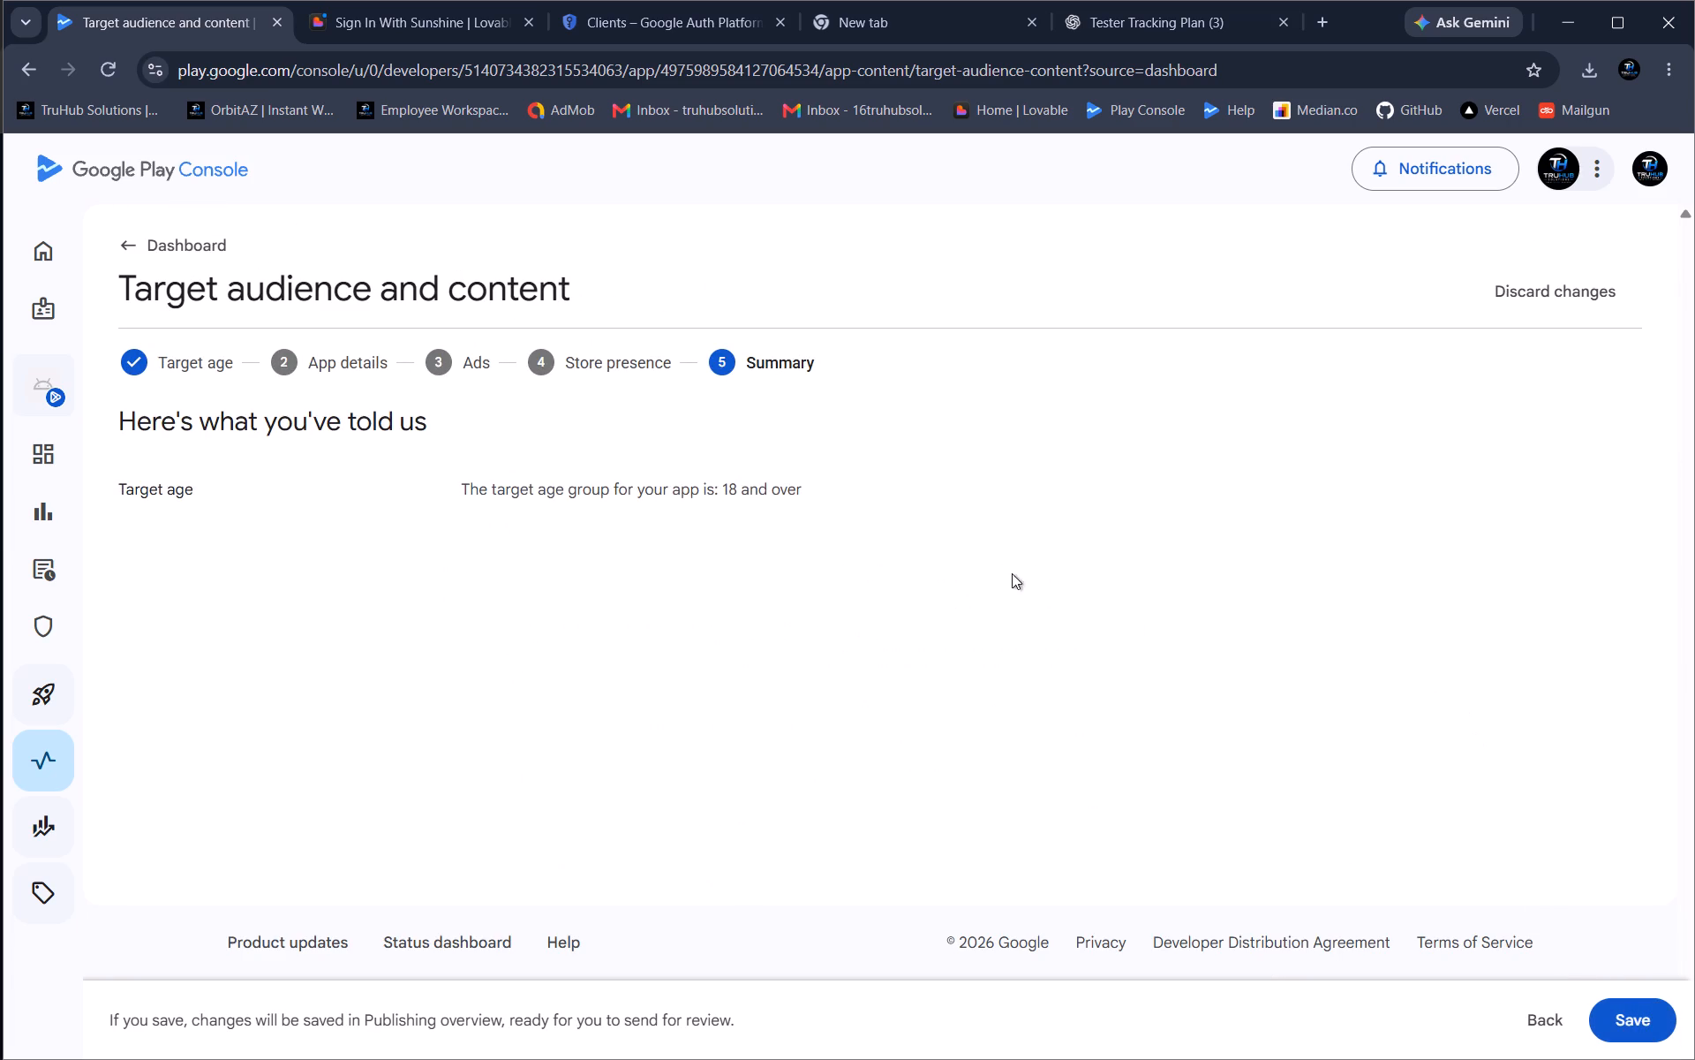
Save the Target audience and content declaration and return to the Dashboard.
{"action": "left_click", "coordinate": [1625, 1021]}
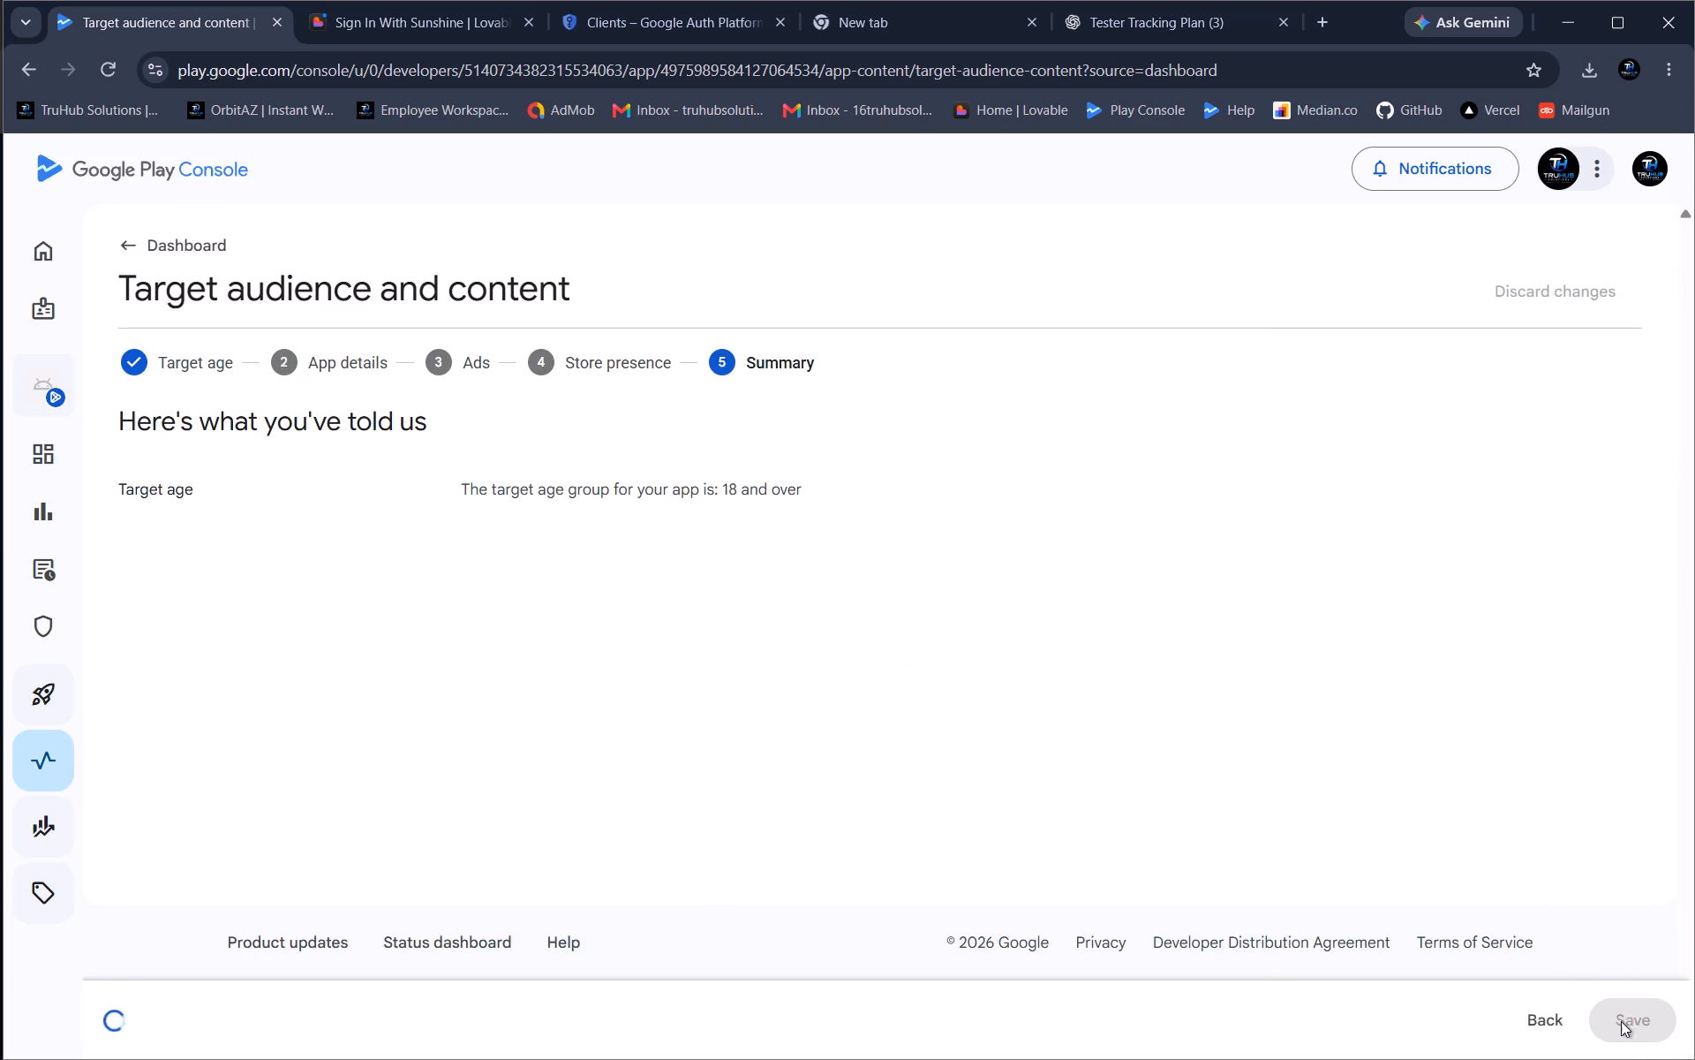
{"action": "left_click", "coordinate": [840, 663]}
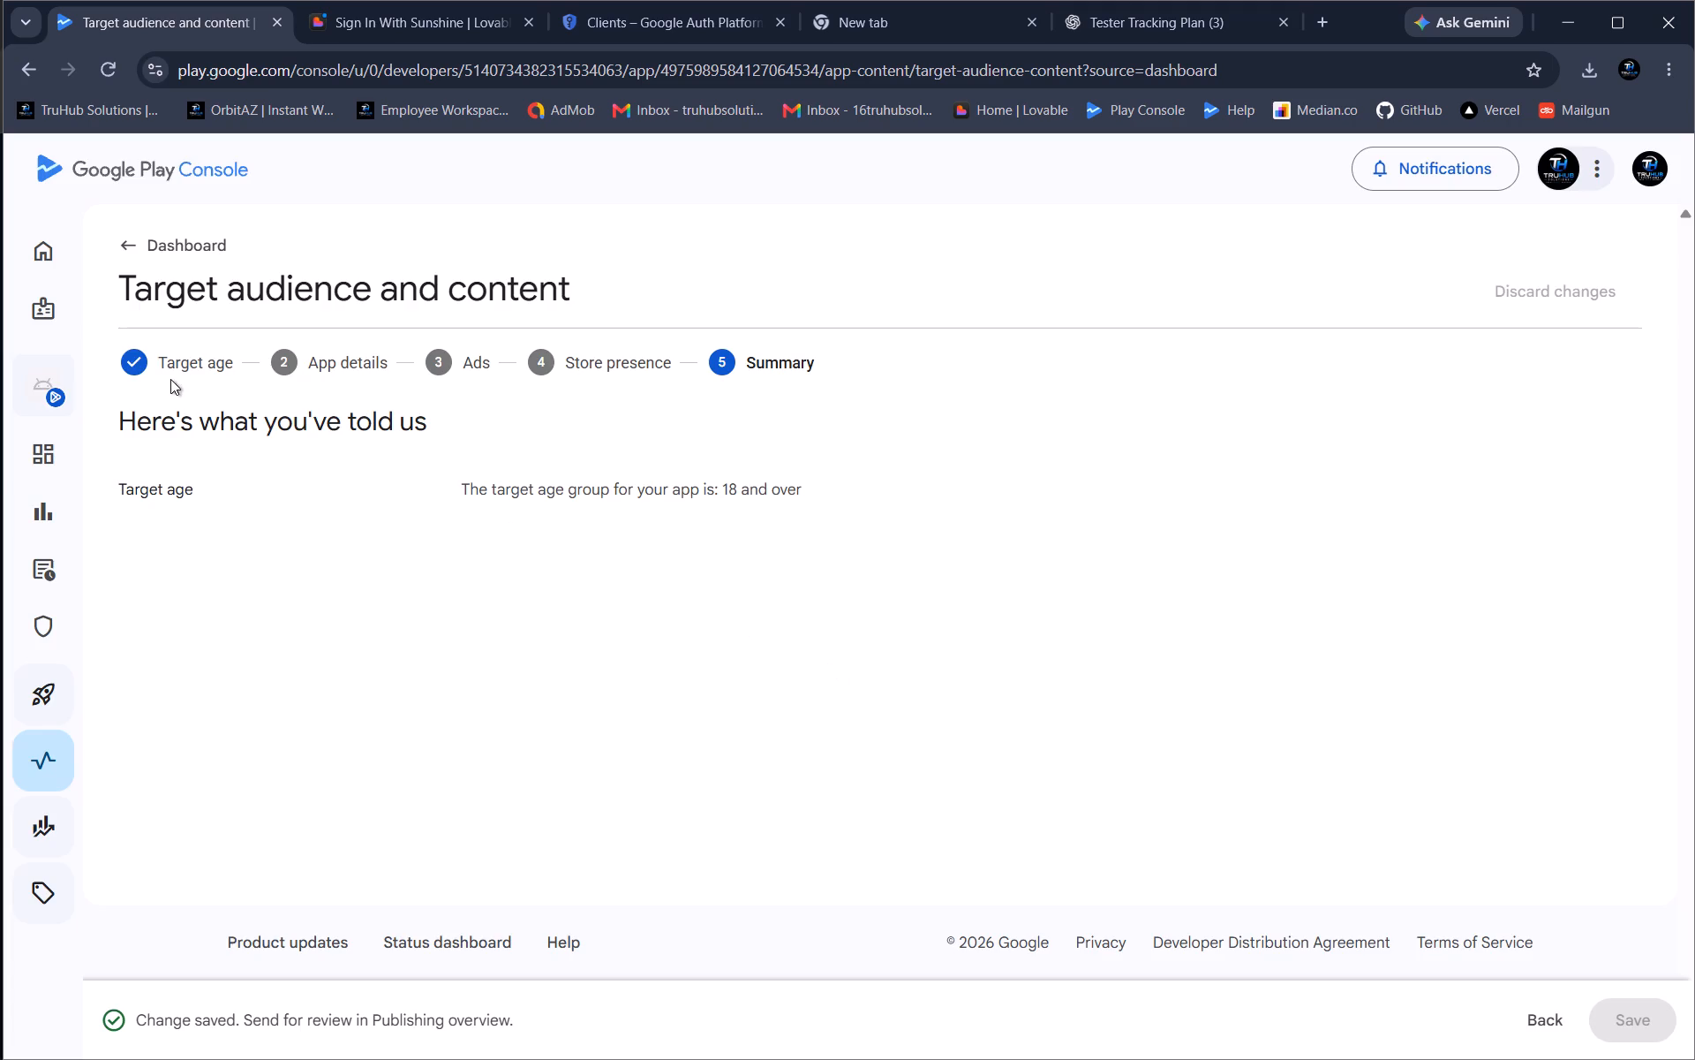
{"action": "left_click", "coordinate": [138, 271]}
{"action": "left_click", "coordinate": [133, 248]}
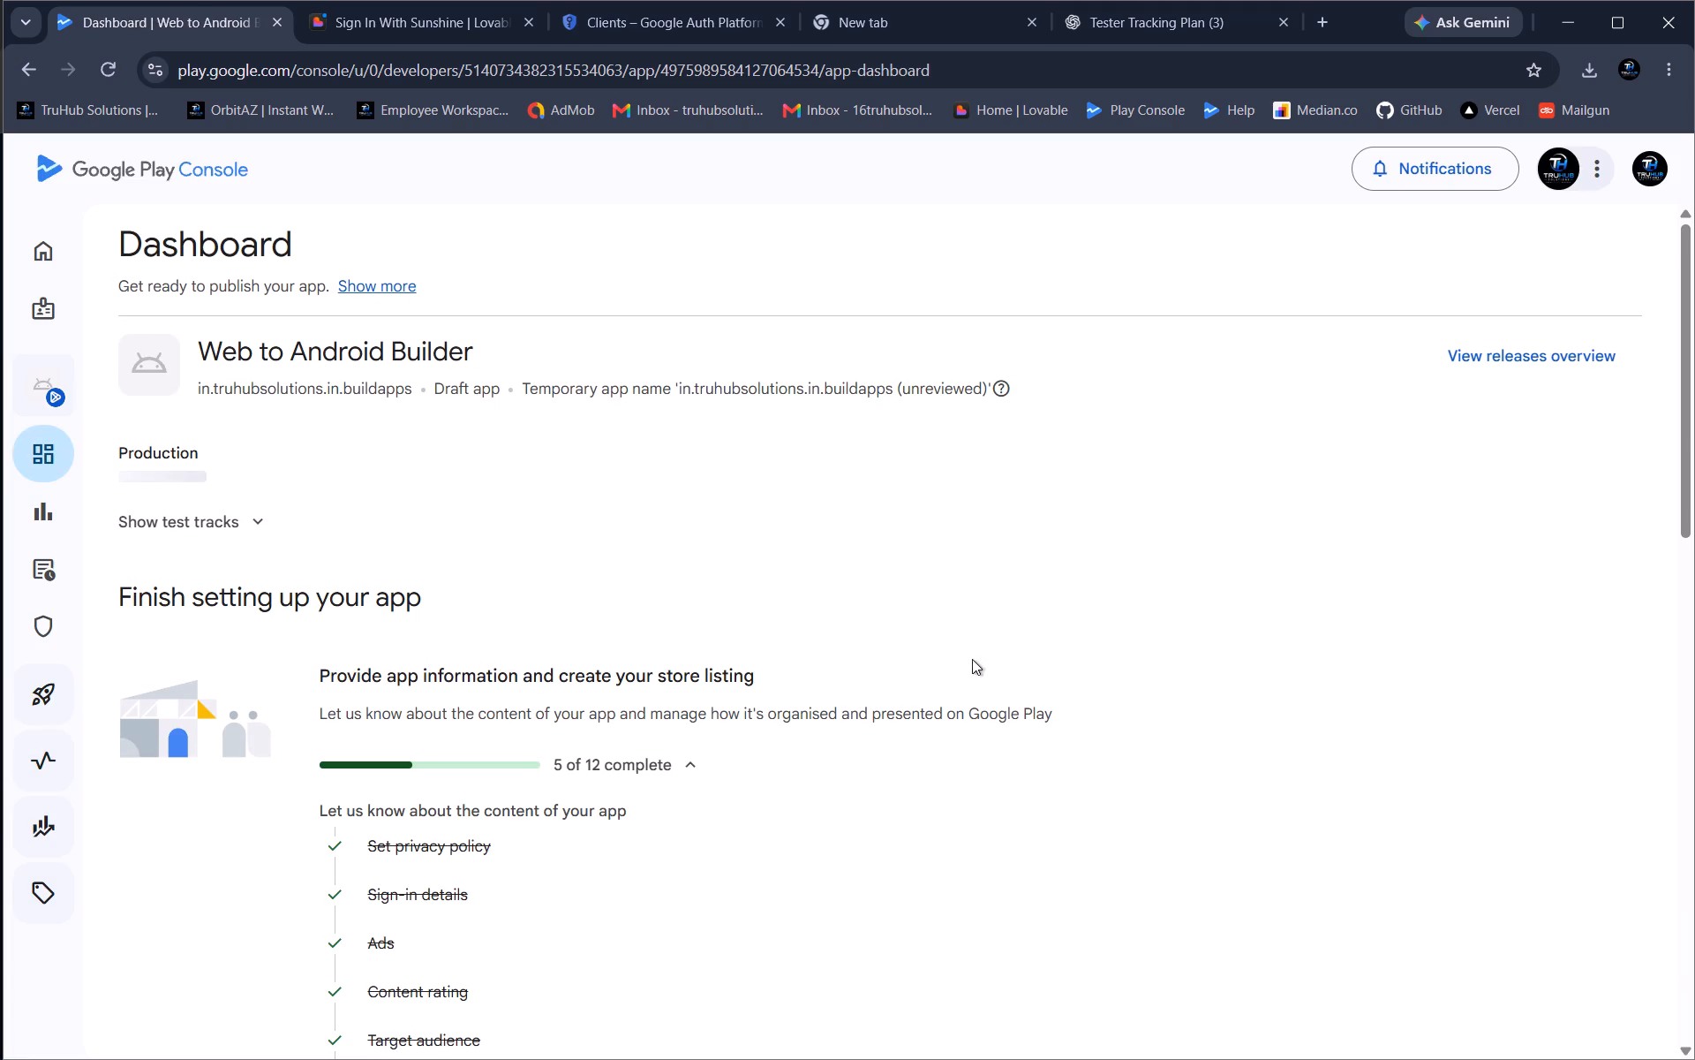
Open the Data safety task from the setup checklist and continue past the Overview to the Data collection and security questions.
{"action": "scroll", "coordinate": [972, 690], "scroll_direction": "down", "scroll_amount": 4}
{"action": "left_click", "coordinate": [415, 649]}
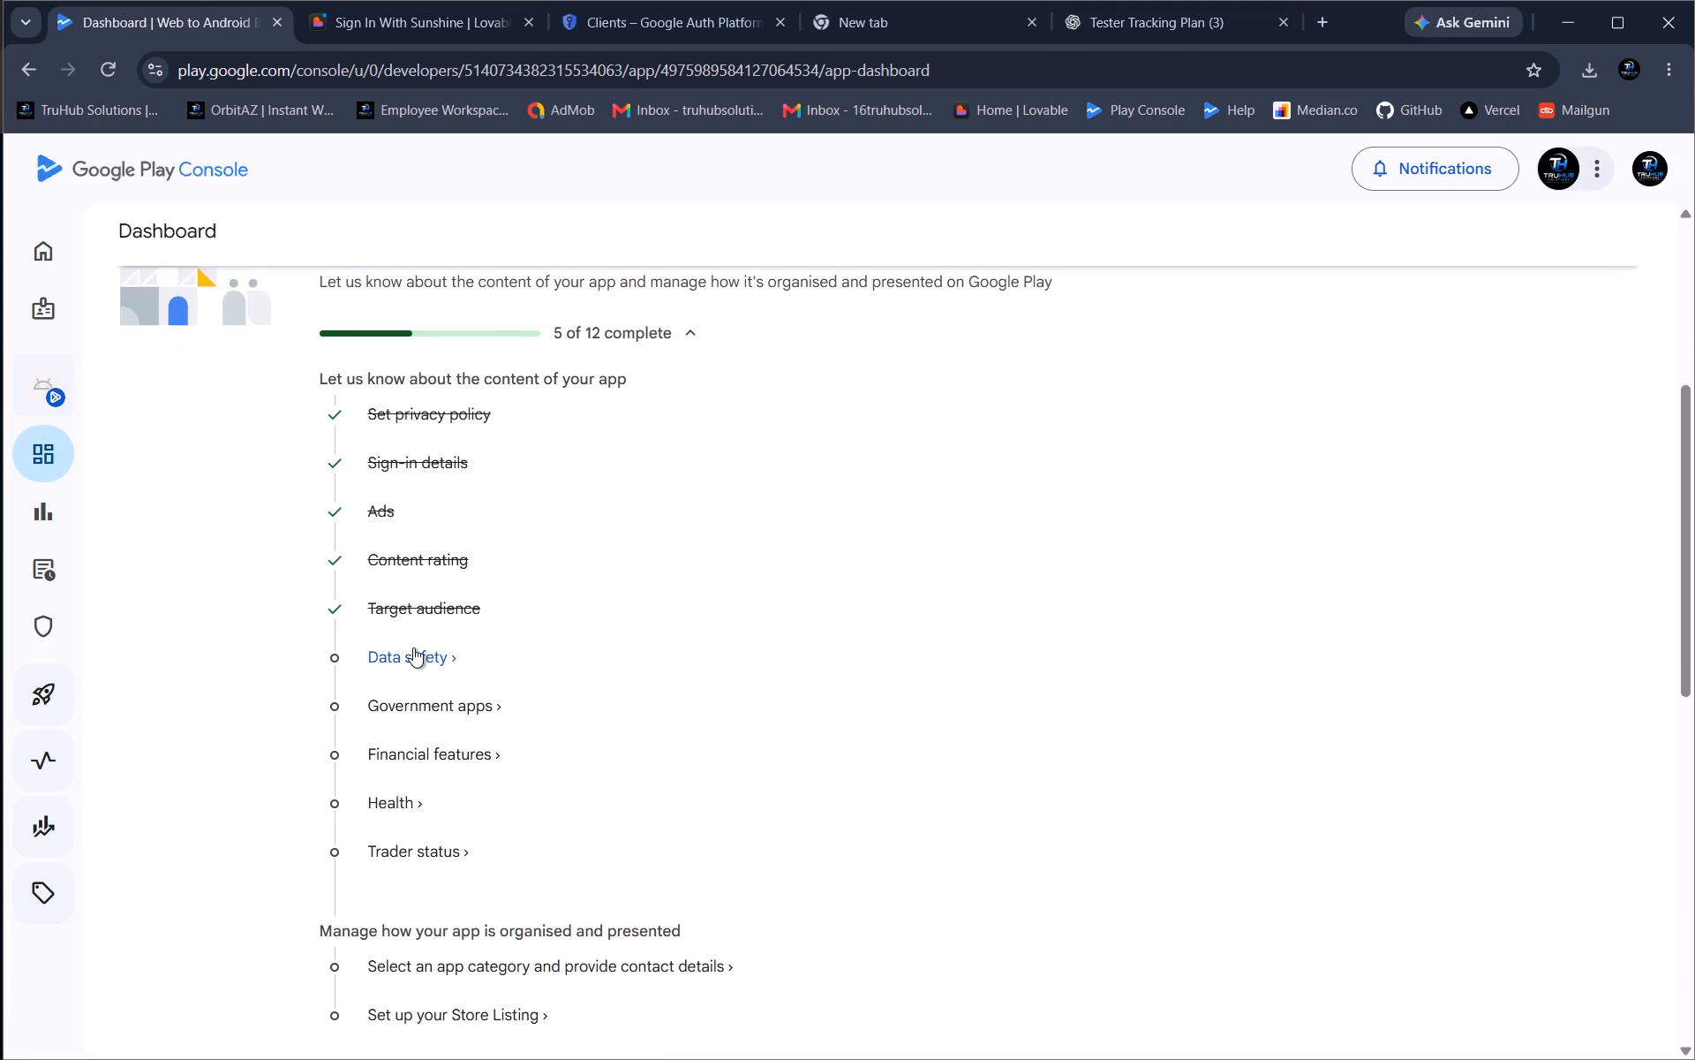
{"action": "scroll", "coordinate": [974, 722], "scroll_direction": "down", "scroll_amount": 6}
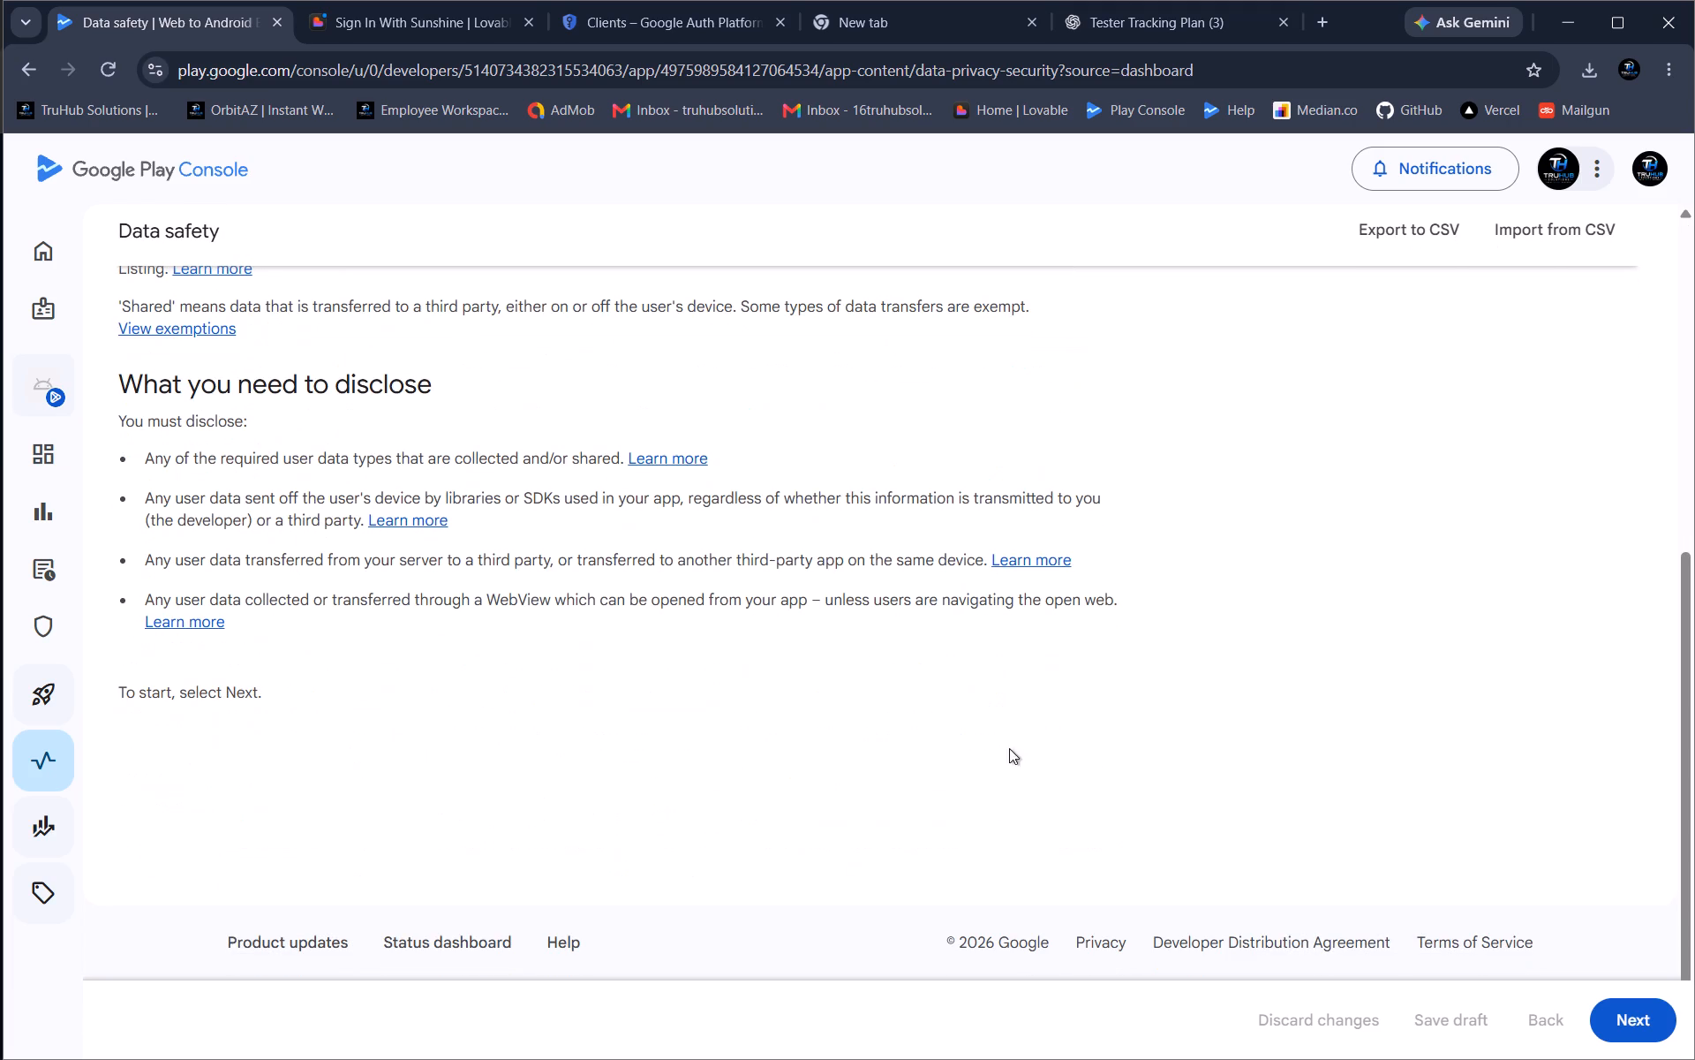
{"action": "left_click", "coordinate": [1657, 1008]}
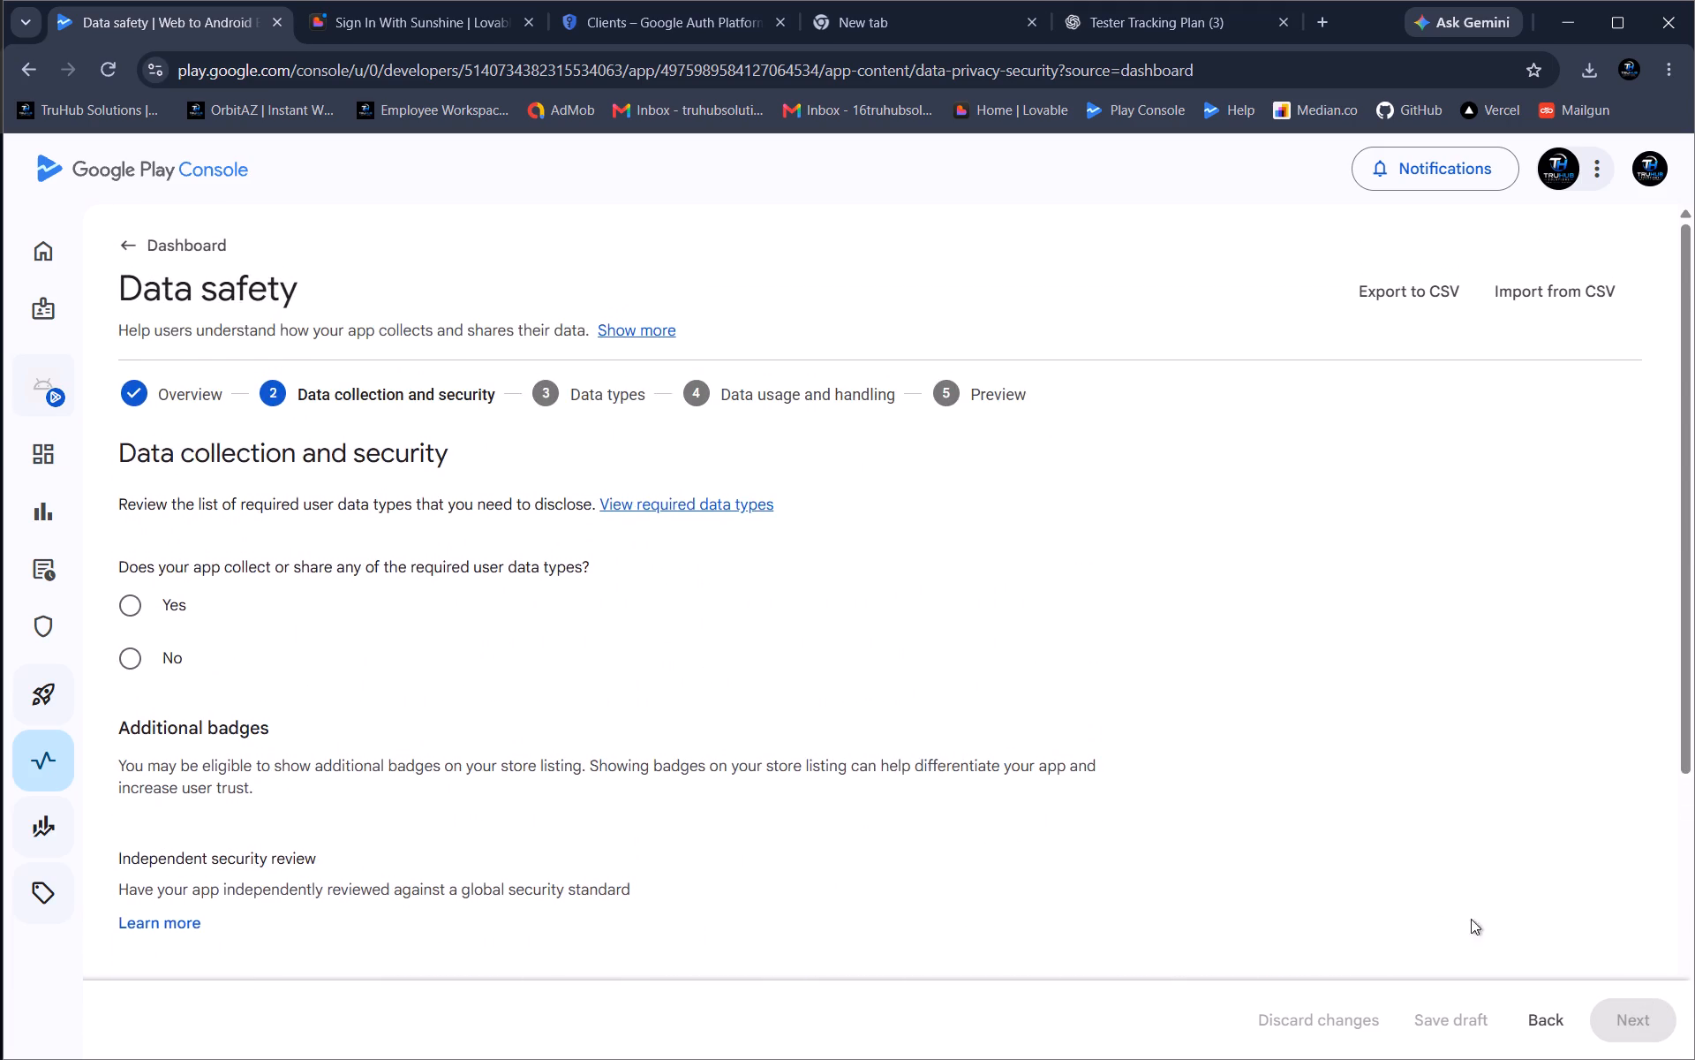
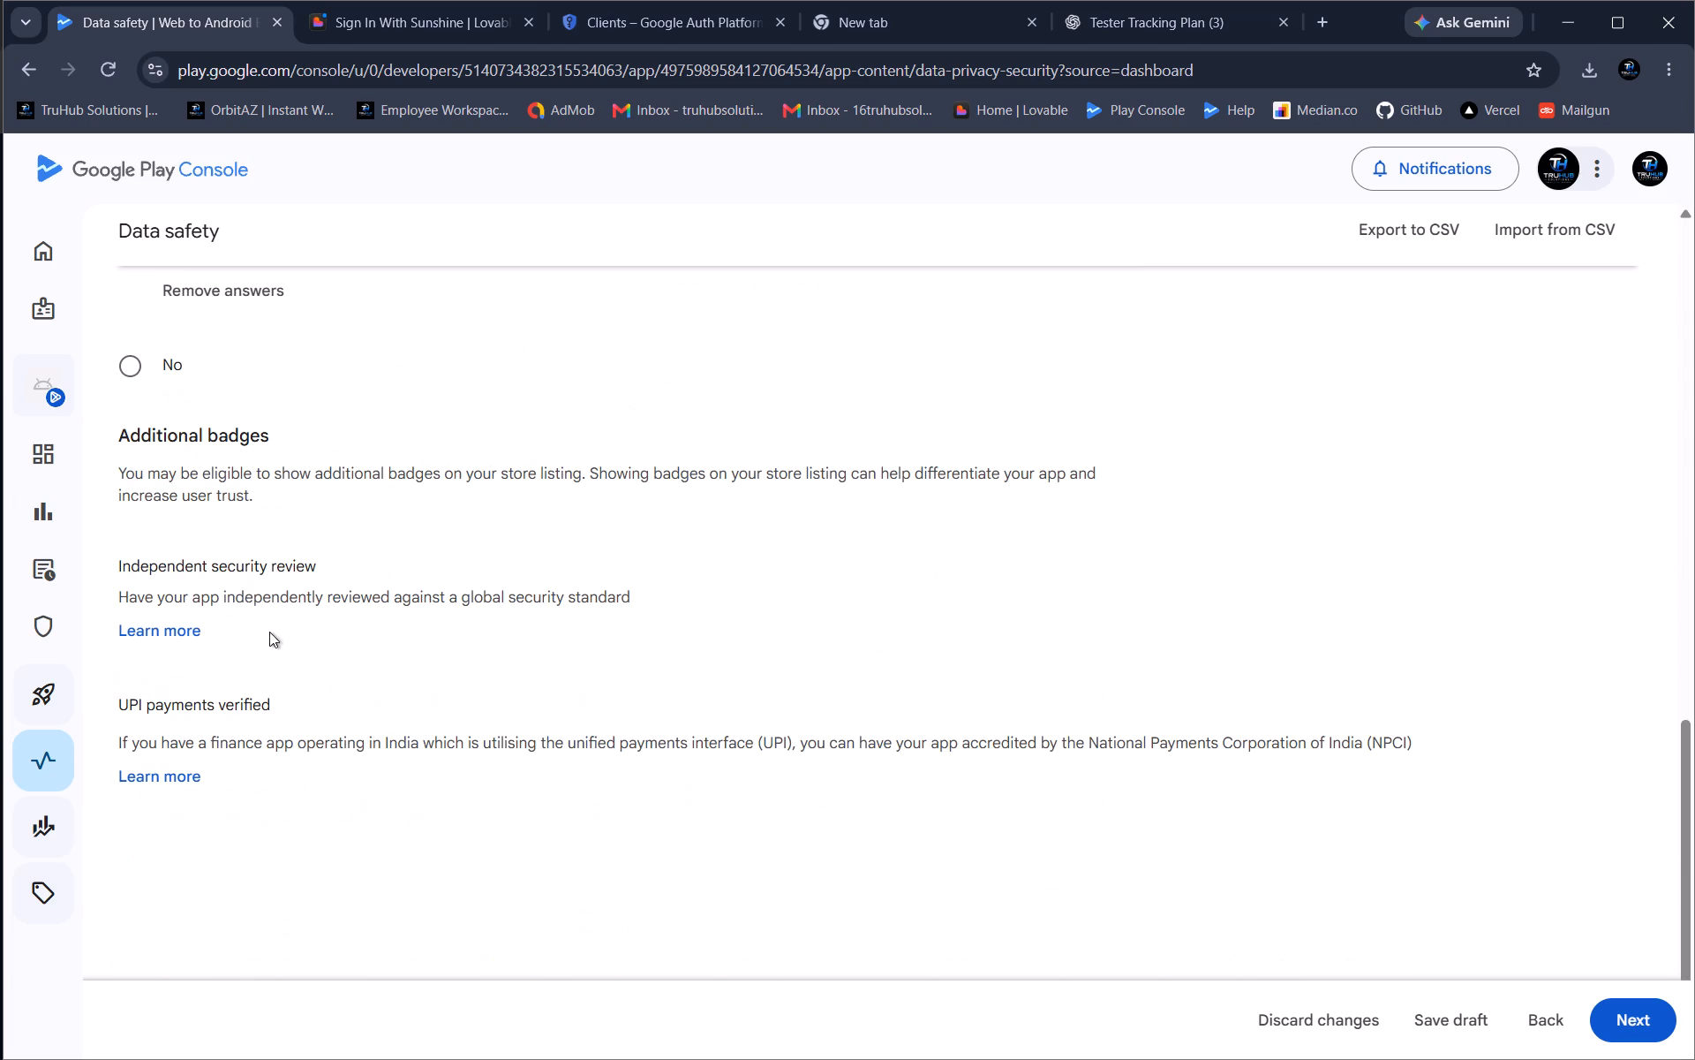
Review the Data collection and security answers and continue to the Data types stage.
{"action": "scroll", "coordinate": [1249, 845], "scroll_direction": "up", "scroll_amount": 4}
{"action": "scroll", "coordinate": [1250, 848], "scroll_direction": "down", "scroll_amount": 4}
{"action": "scroll", "coordinate": [1247, 860], "scroll_direction": "up", "scroll_amount": 5}
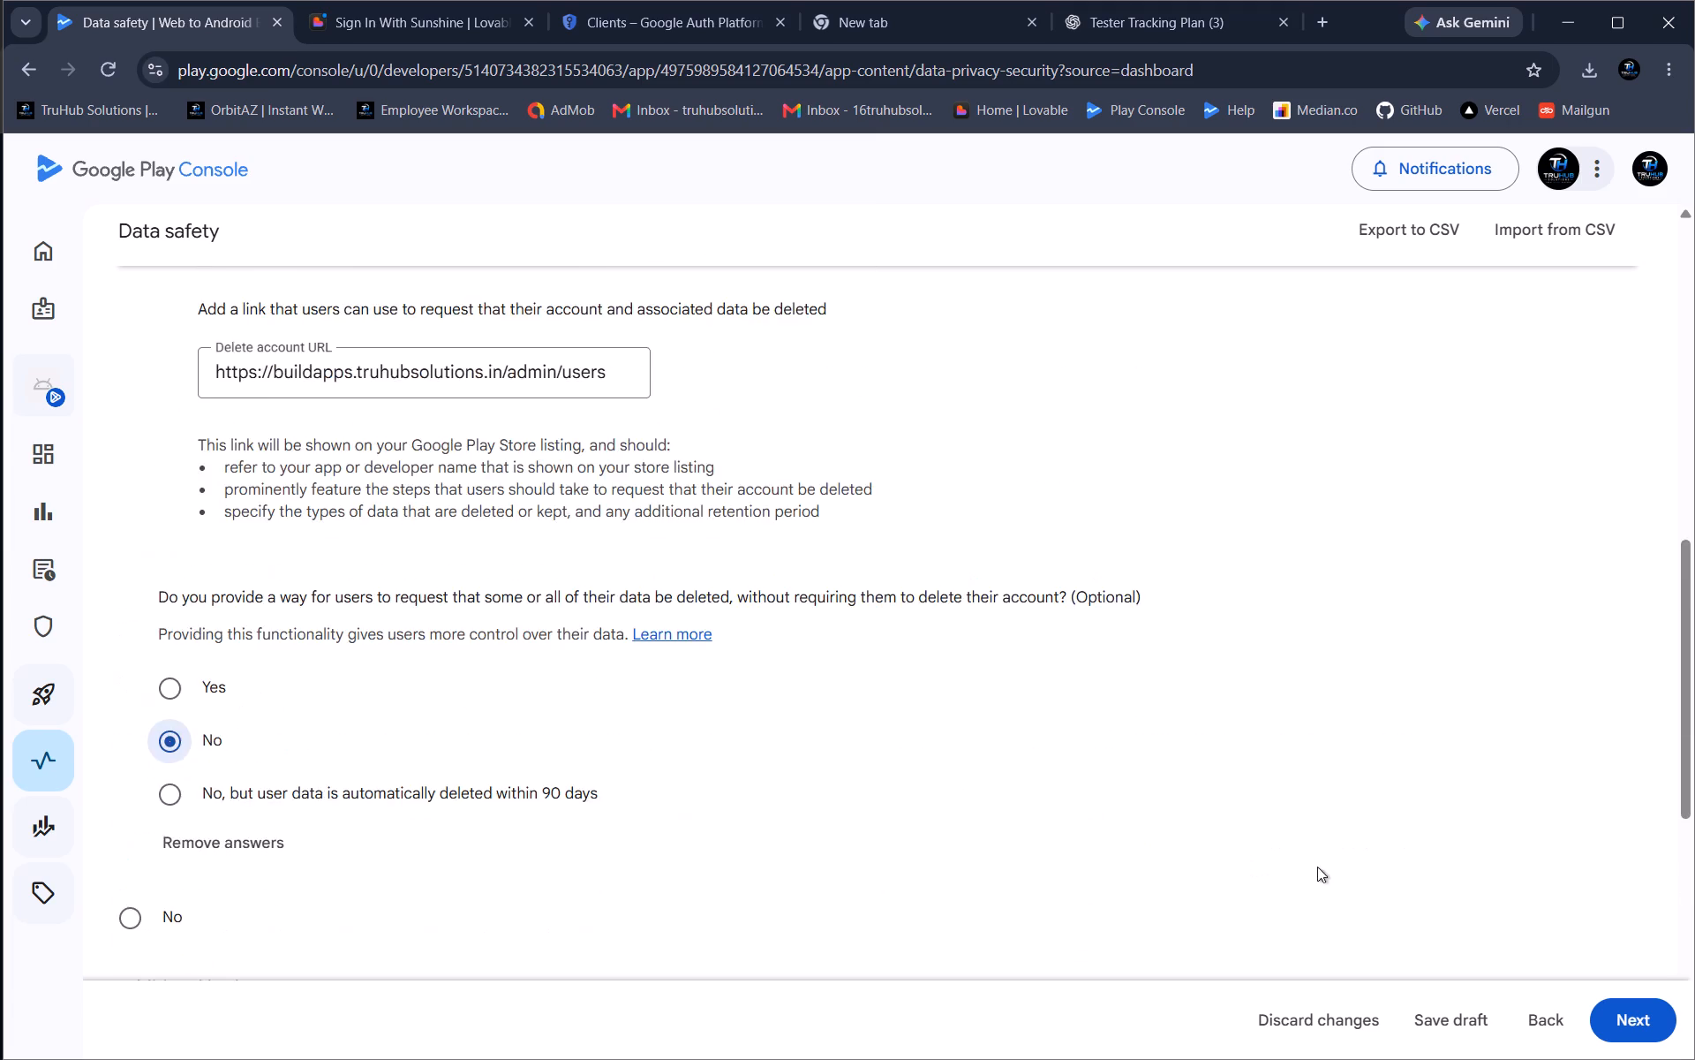
{"action": "scroll", "coordinate": [1317, 867], "scroll_direction": "up", "scroll_amount": 4}
{"action": "scroll", "coordinate": [1511, 943], "scroll_direction": "up", "scroll_amount": 6}
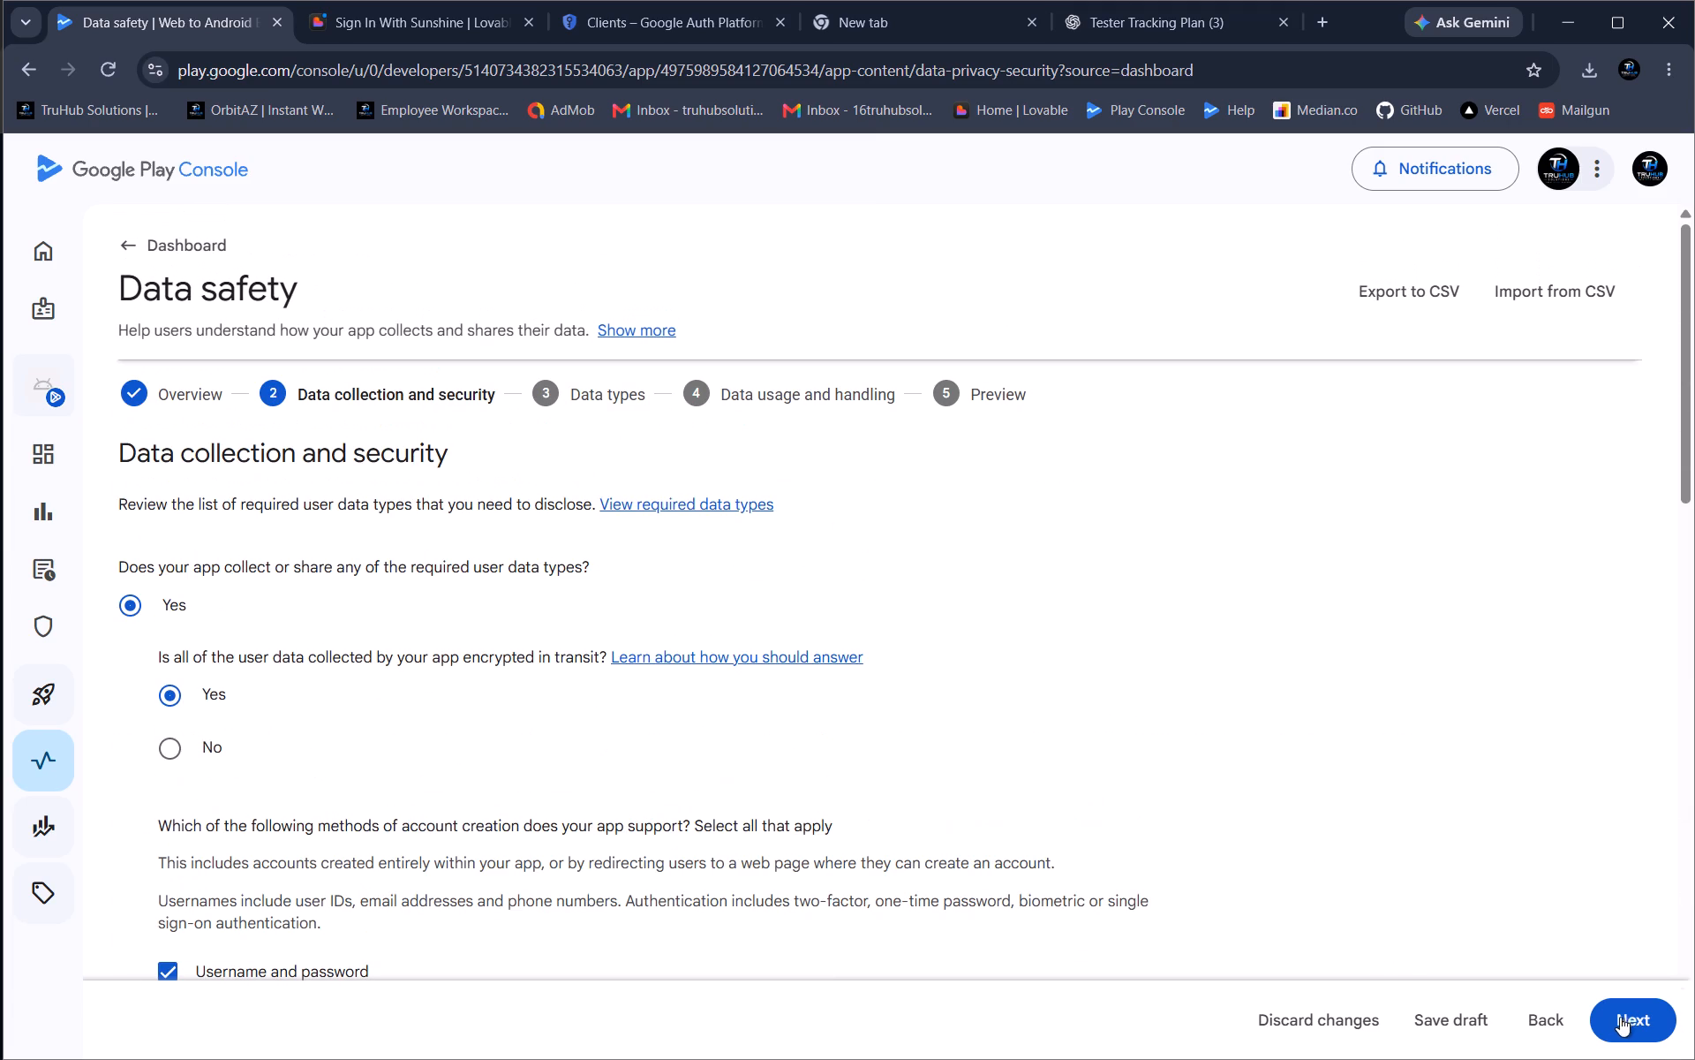
{"action": "left_click", "coordinate": [1608, 1014]}
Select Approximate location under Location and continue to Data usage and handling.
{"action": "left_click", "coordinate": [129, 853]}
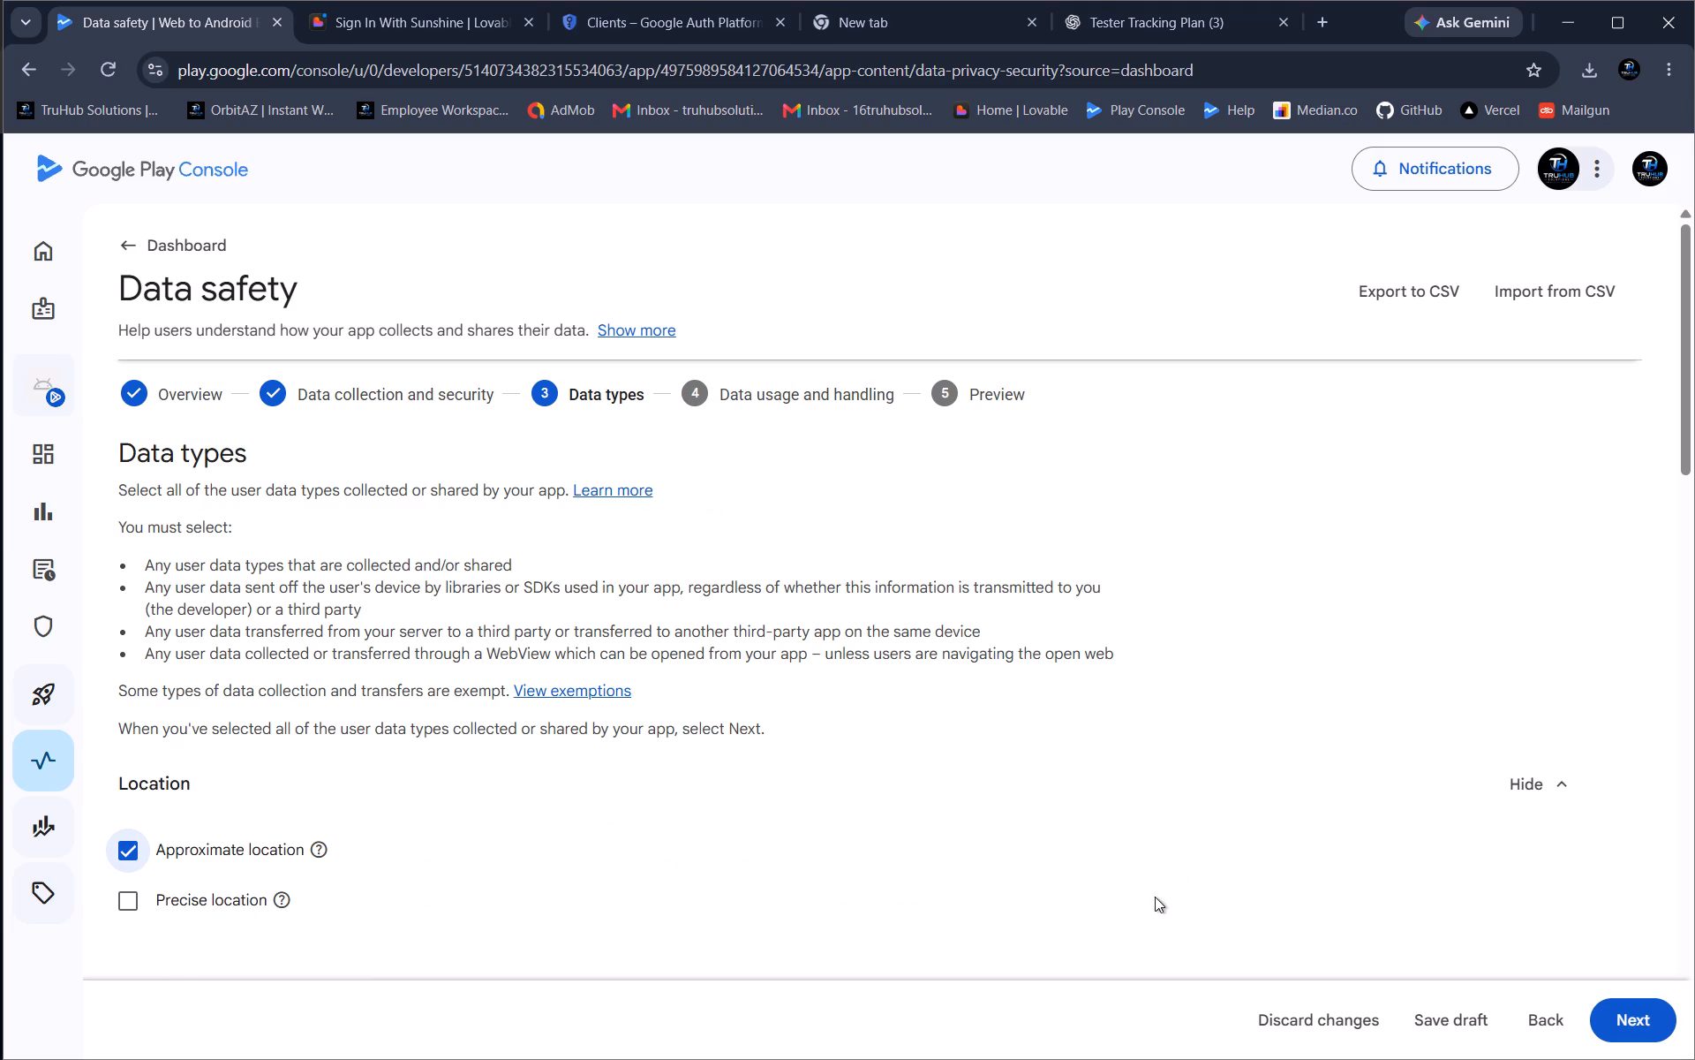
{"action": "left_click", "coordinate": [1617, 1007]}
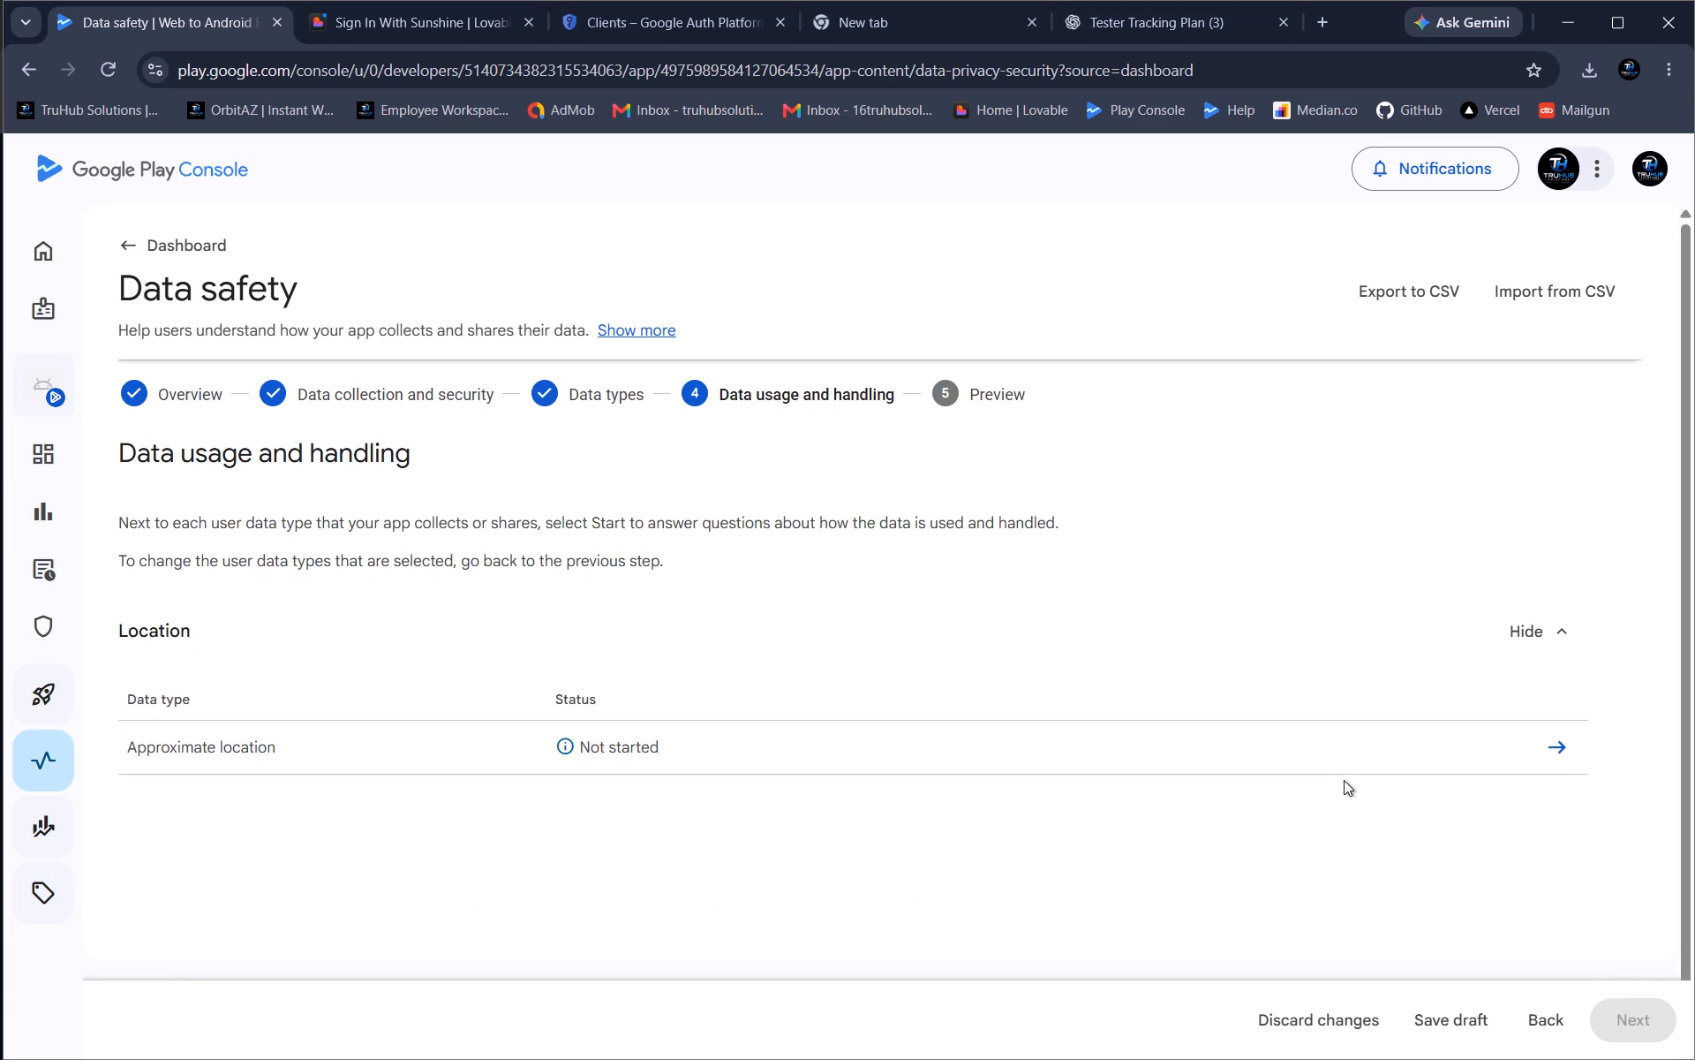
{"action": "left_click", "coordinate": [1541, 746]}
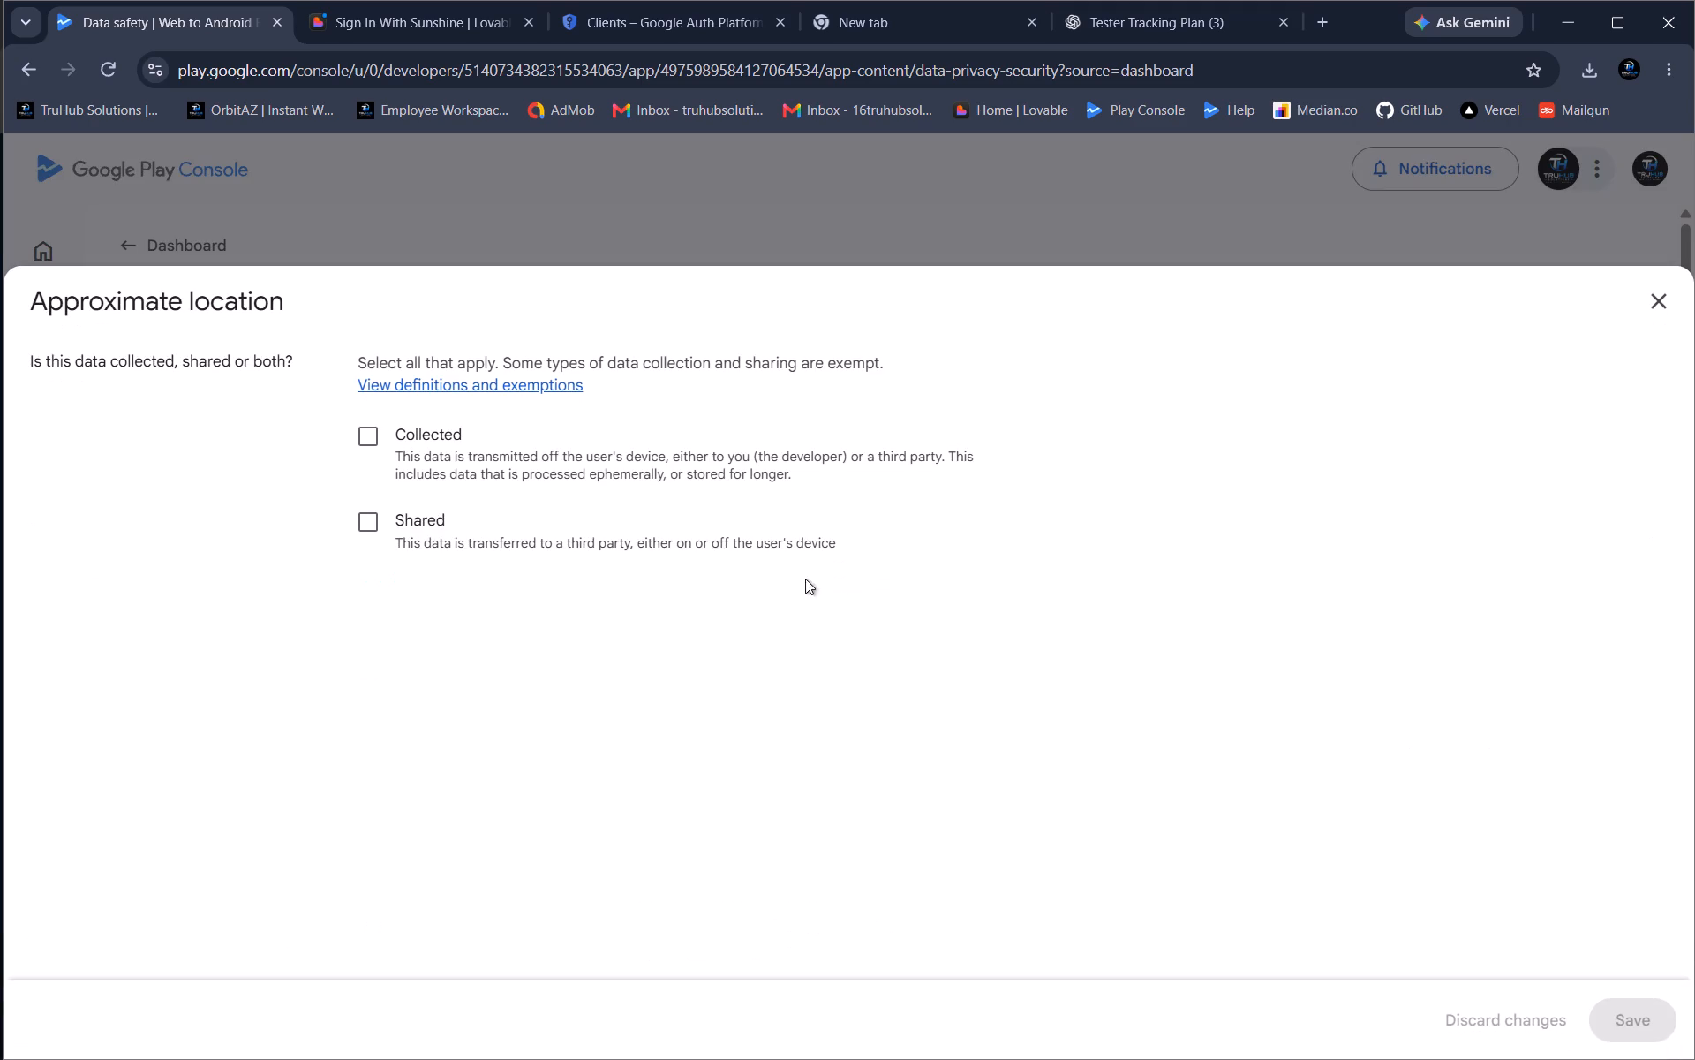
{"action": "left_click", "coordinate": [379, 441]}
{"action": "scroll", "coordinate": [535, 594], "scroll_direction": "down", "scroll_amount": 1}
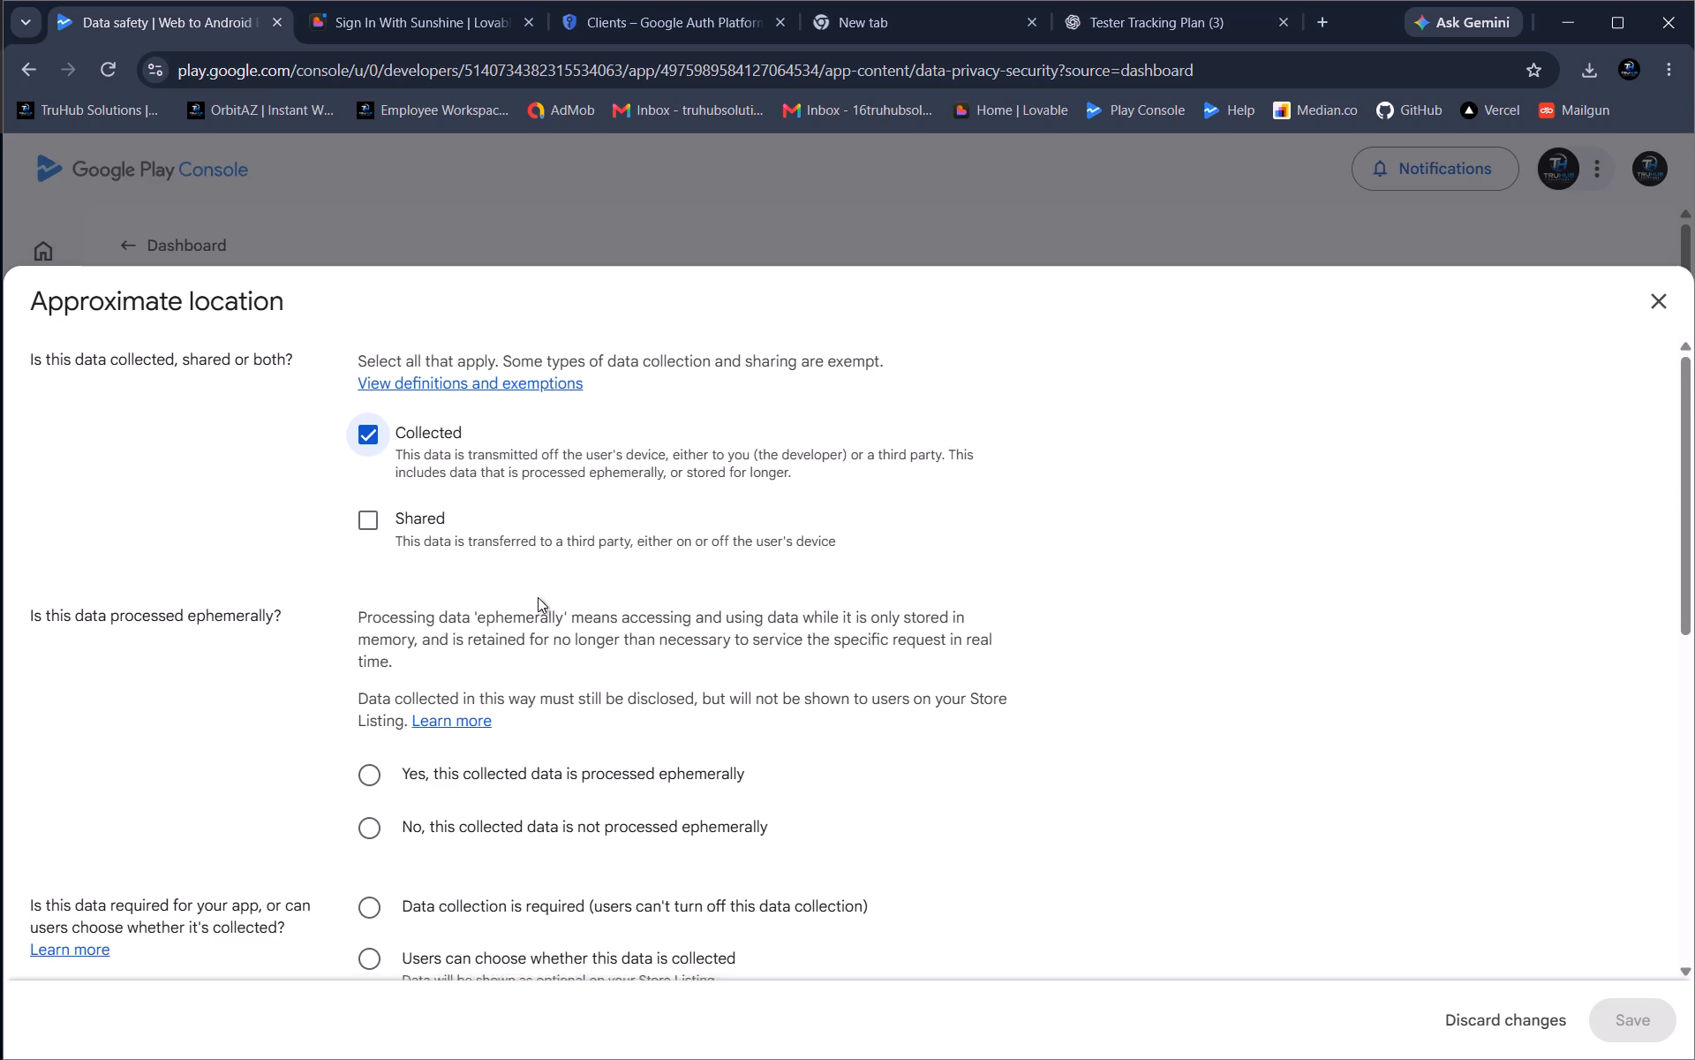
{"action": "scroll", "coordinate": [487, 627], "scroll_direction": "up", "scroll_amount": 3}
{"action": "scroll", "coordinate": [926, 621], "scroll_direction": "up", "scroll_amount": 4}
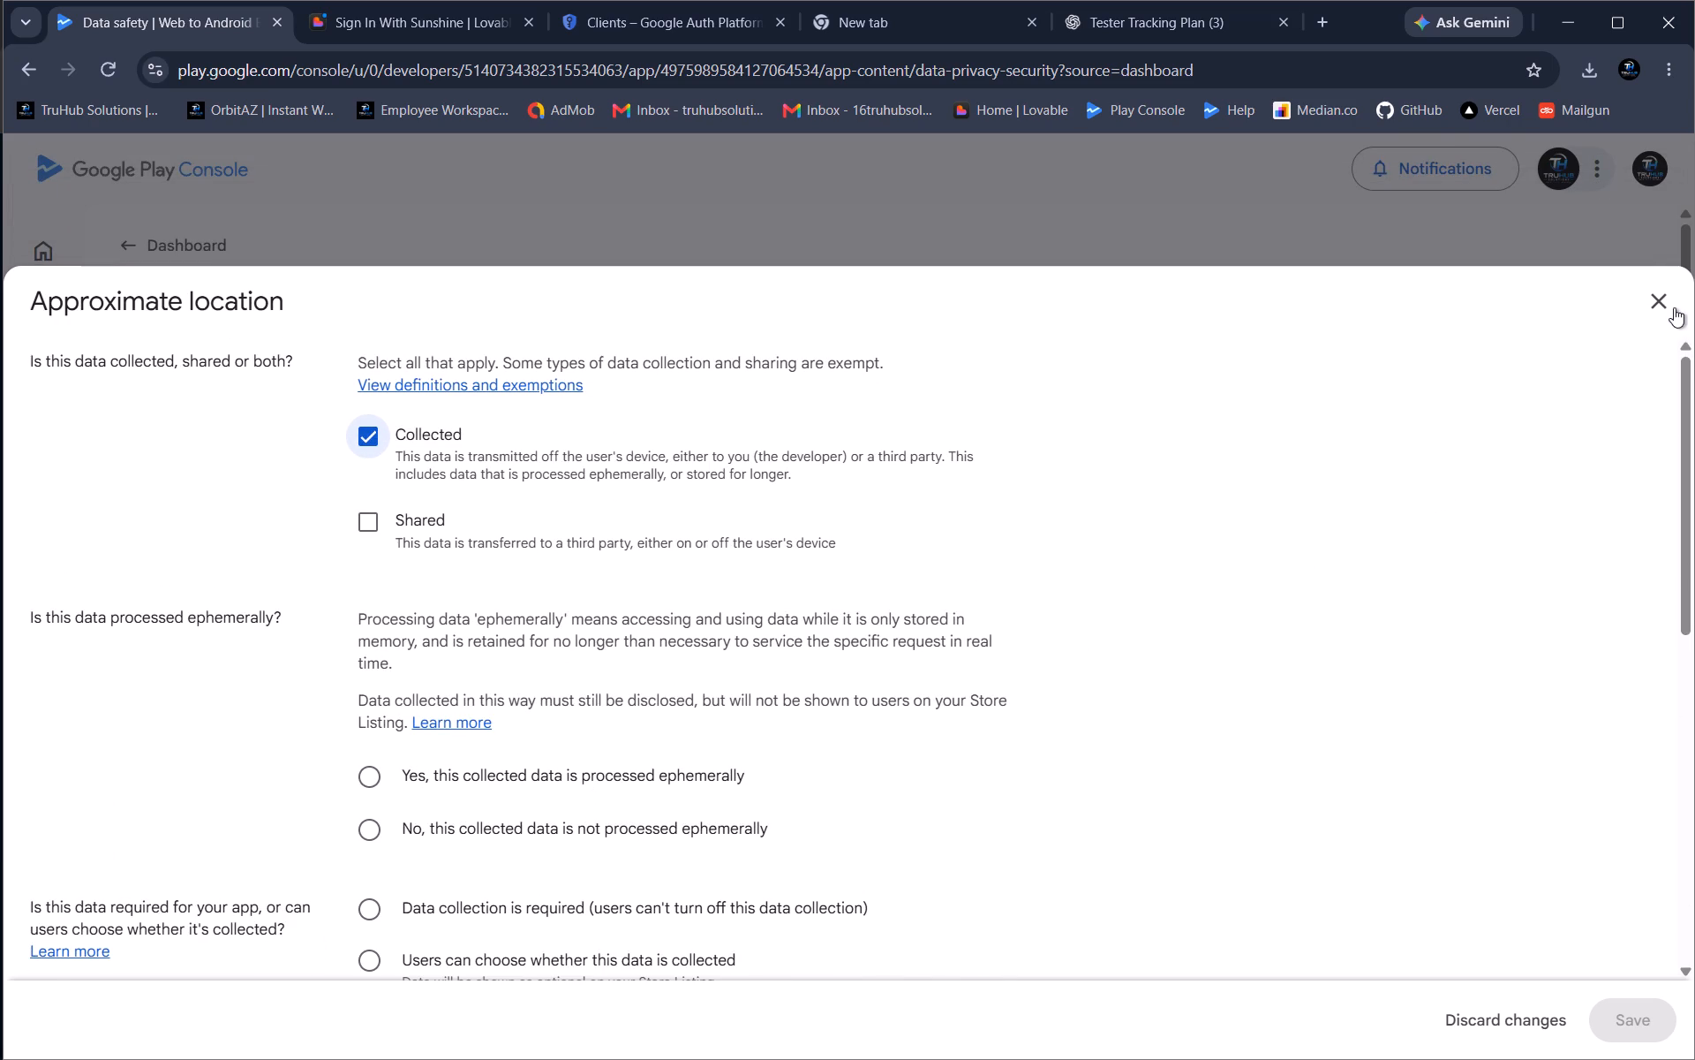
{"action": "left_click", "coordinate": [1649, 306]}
Go back to Data types and examine the selection instructions and the list of data categories.
{"action": "scroll", "coordinate": [1090, 692], "scroll_direction": "down", "scroll_amount": 1}
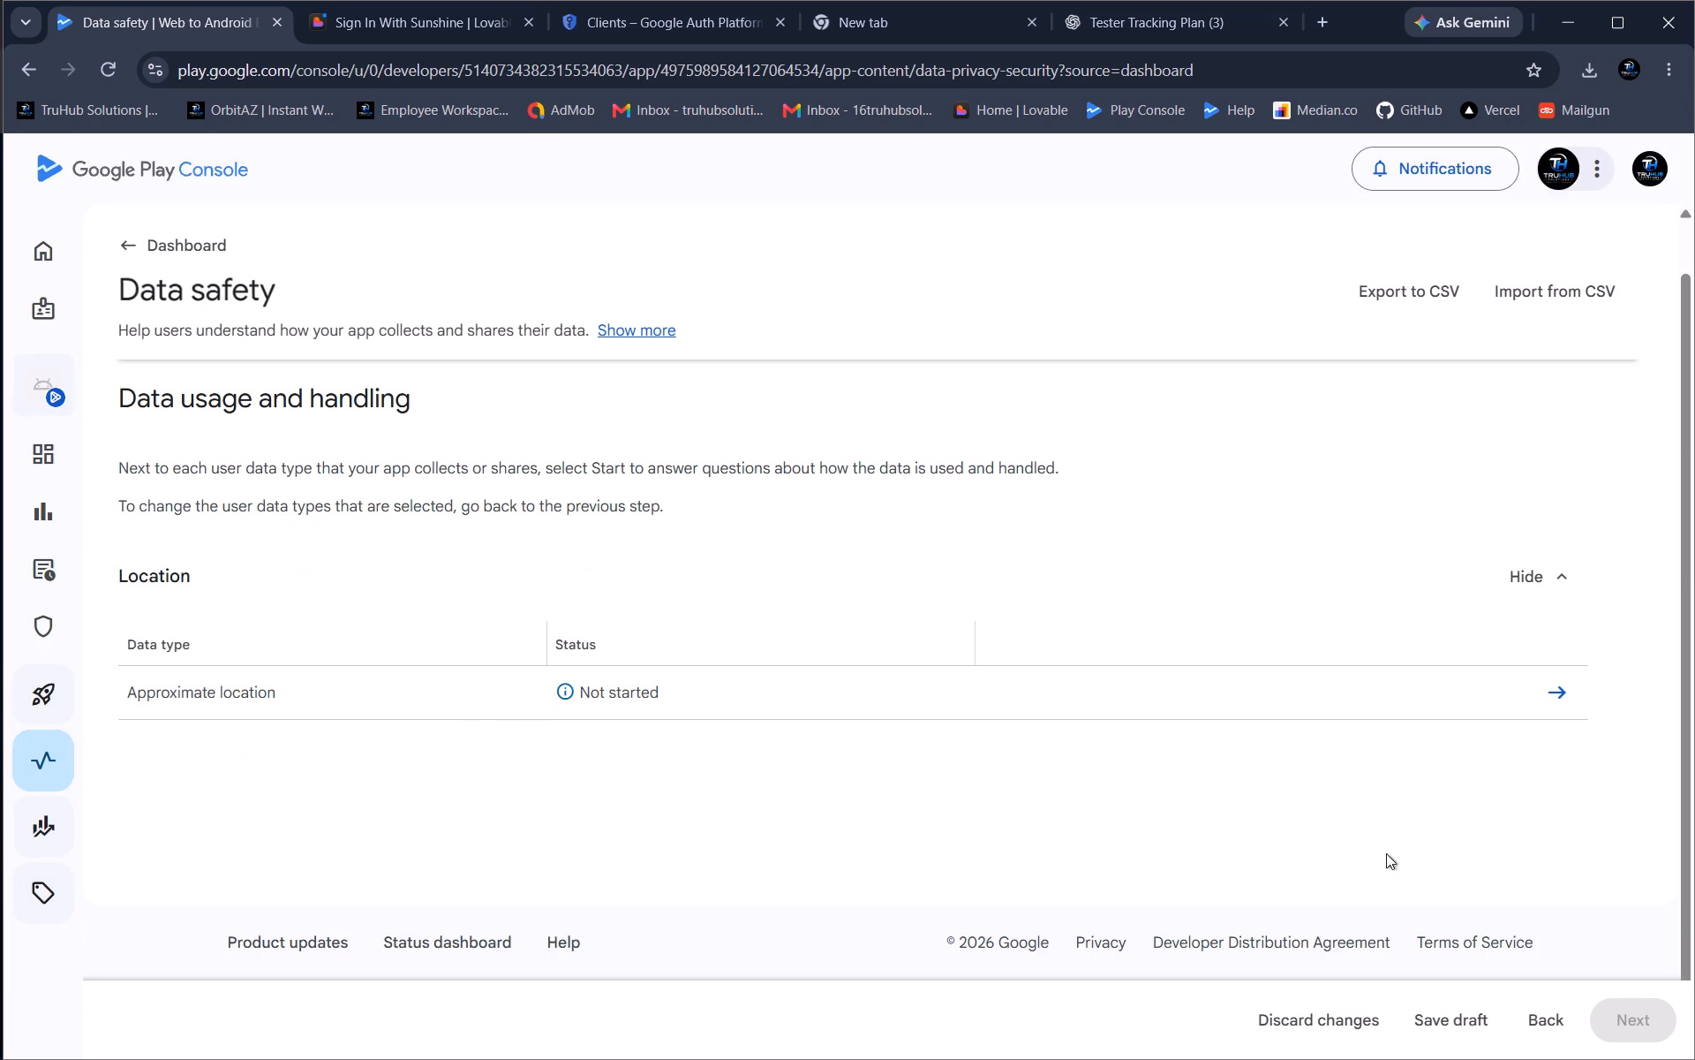
{"action": "left_click", "coordinate": [1536, 1012]}
{"action": "scroll", "coordinate": [1127, 948], "scroll_direction": "down", "scroll_amount": 2}
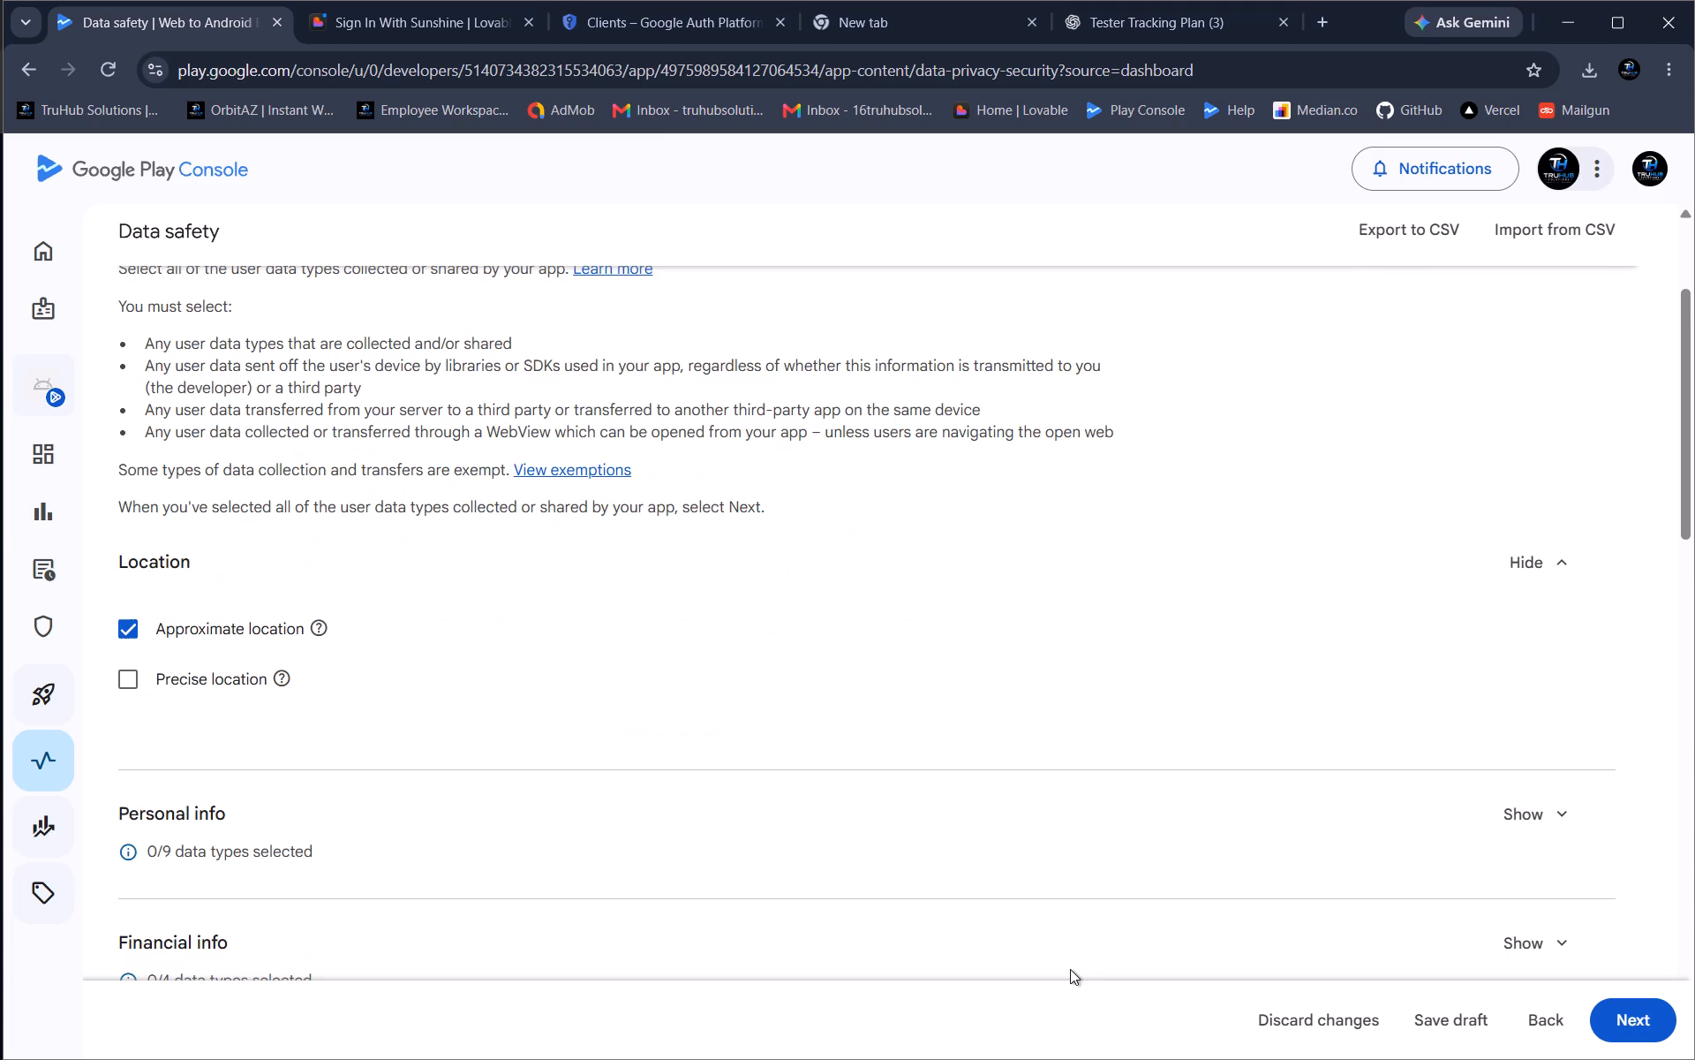
{"action": "scroll", "coordinate": [1070, 969], "scroll_direction": "down", "scroll_amount": 1}
{"action": "scroll", "coordinate": [1070, 969], "scroll_direction": "up", "scroll_amount": 3}
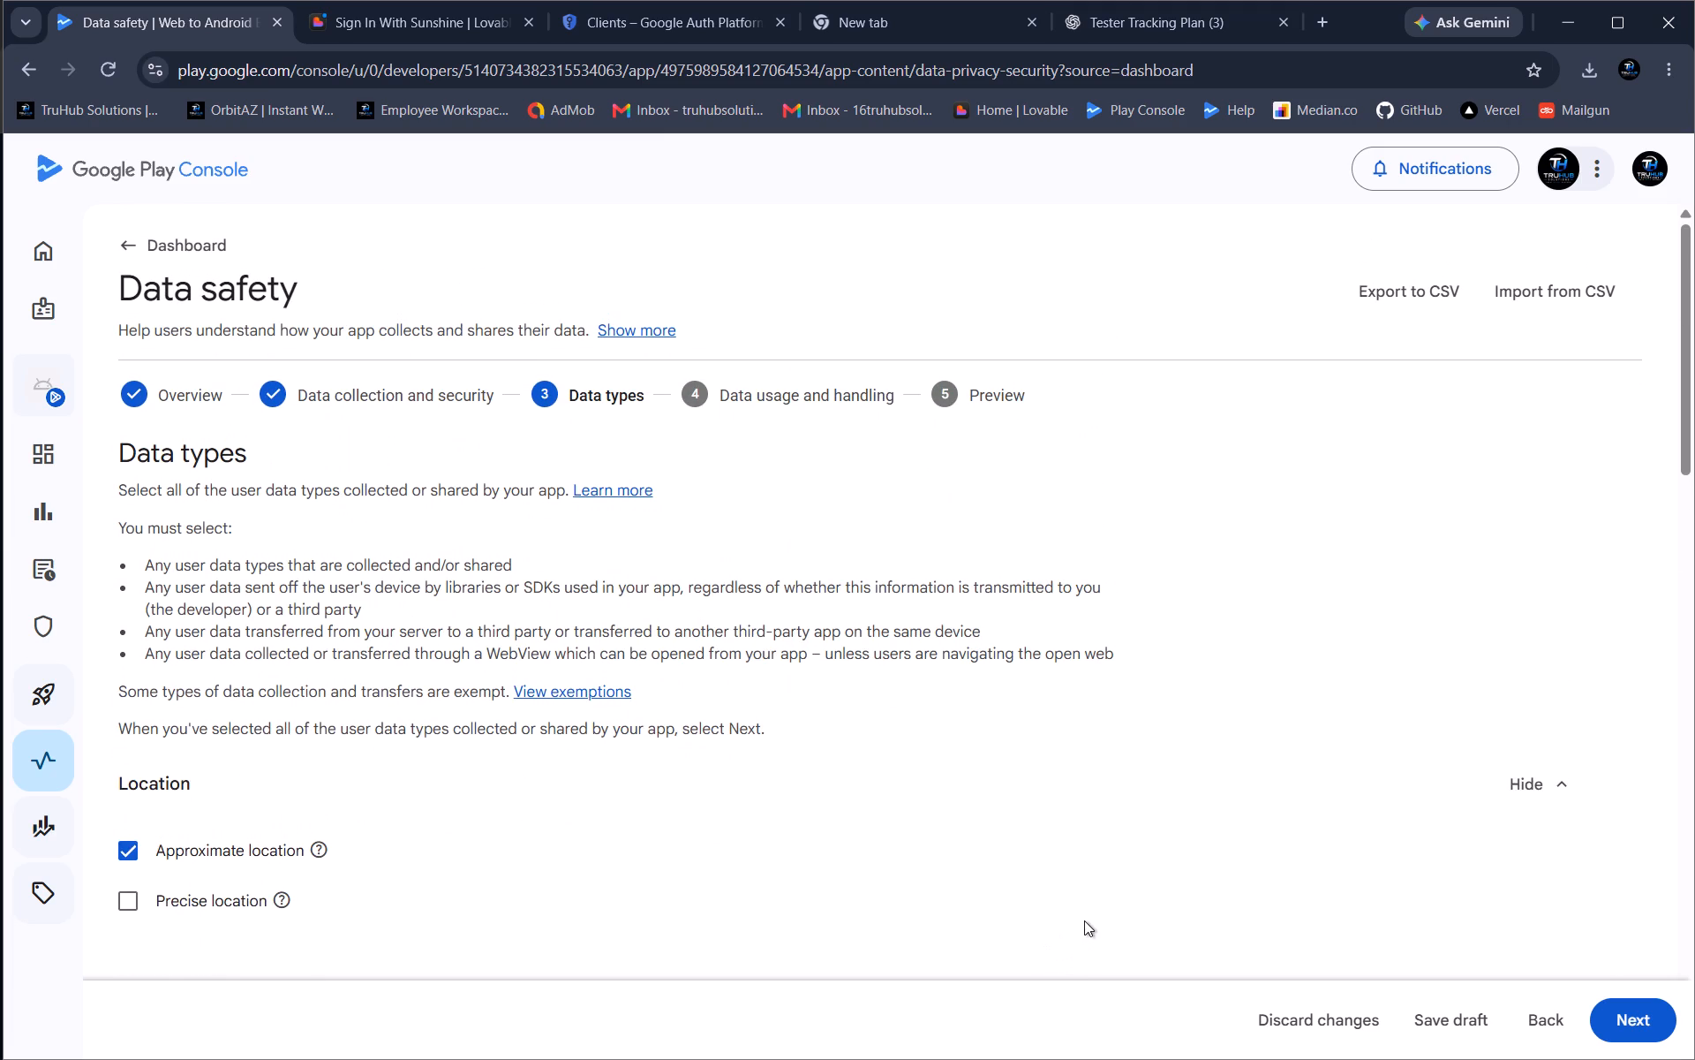
{"action": "scroll", "coordinate": [1086, 917], "scroll_direction": "down", "scroll_amount": 2}
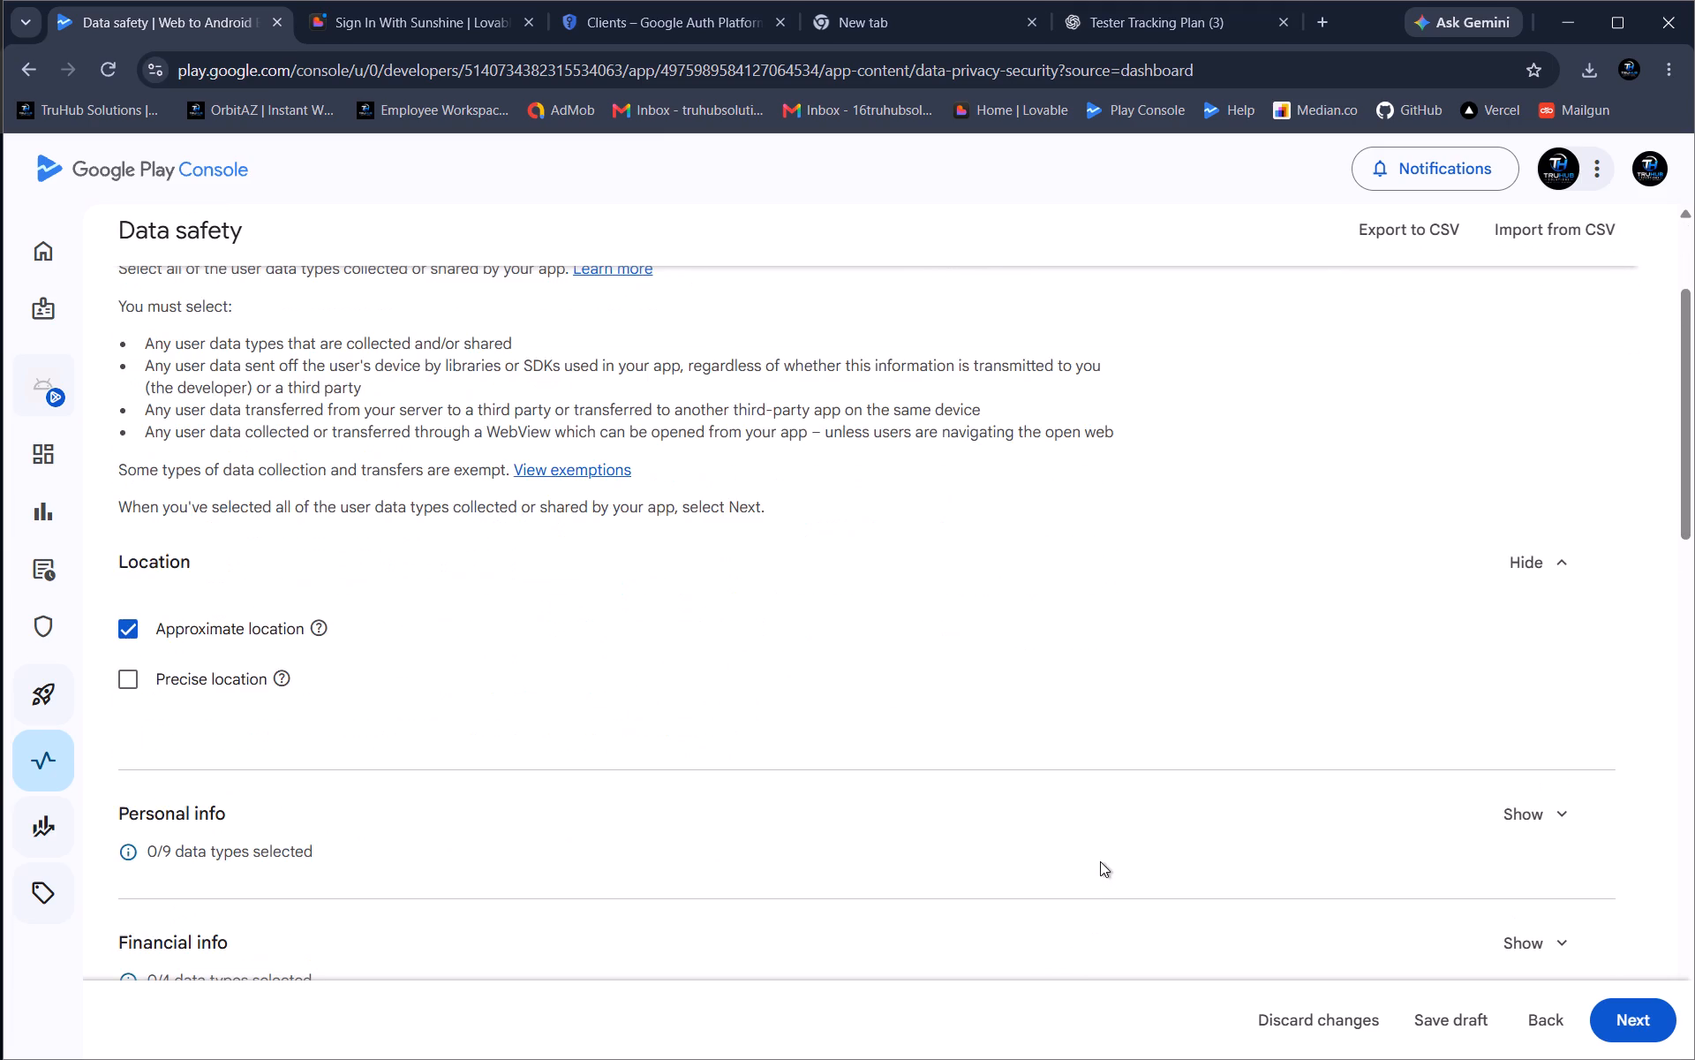
{"action": "scroll", "coordinate": [1100, 861], "scroll_direction": "down", "scroll_amount": 3}
{"action": "scroll", "coordinate": [1110, 881], "scroll_direction": "up", "scroll_amount": 2}
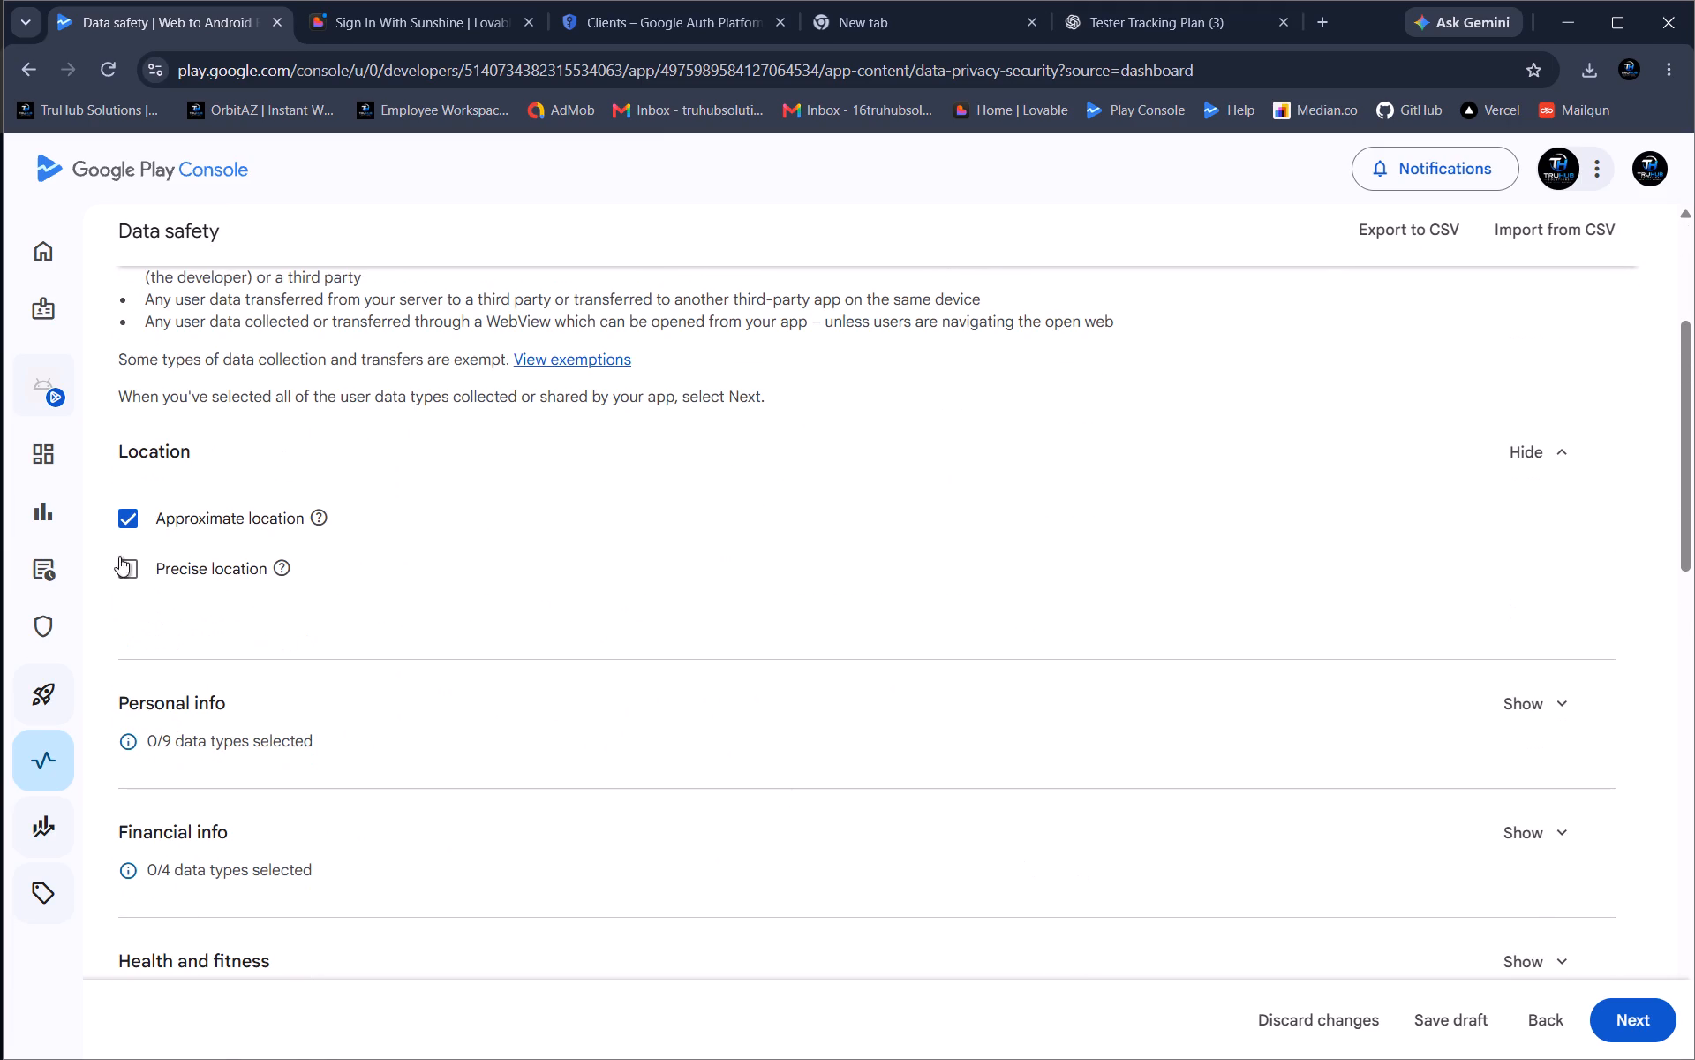
{"action": "scroll", "coordinate": [486, 619], "scroll_direction": "up", "scroll_amount": 4}
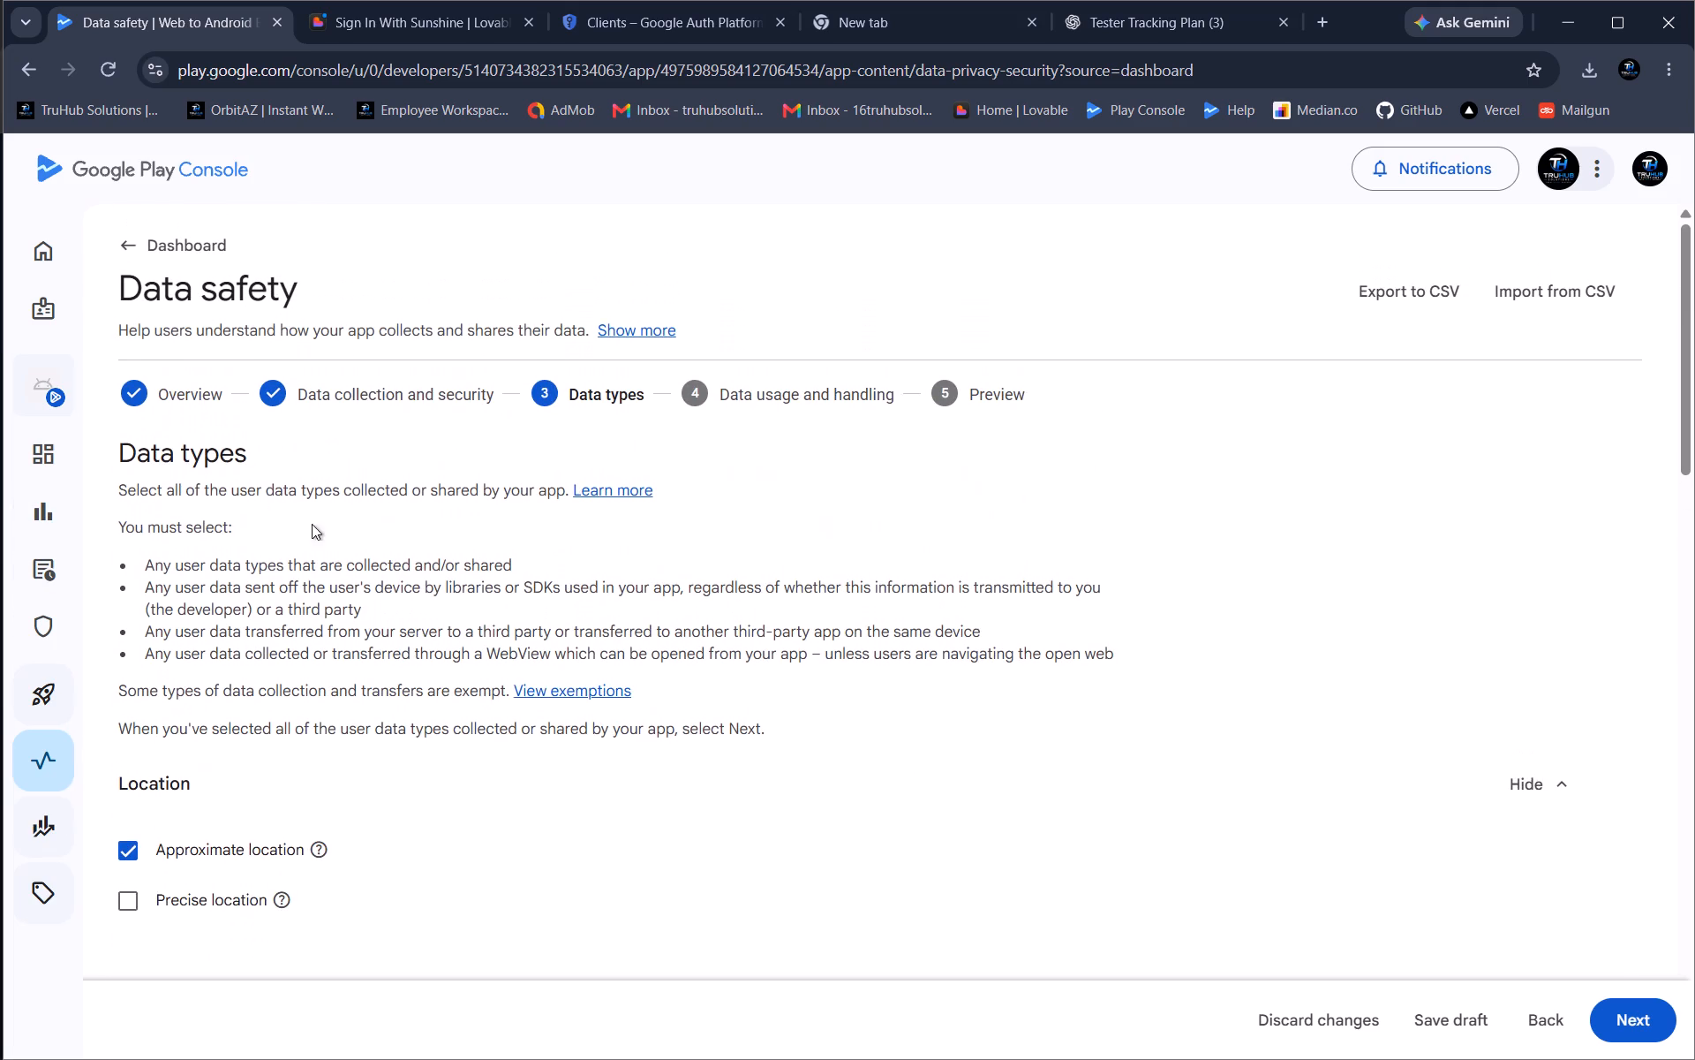
{"action": "left_click_drag", "start_coordinate": [123, 485], "coordinate": [397, 490]}
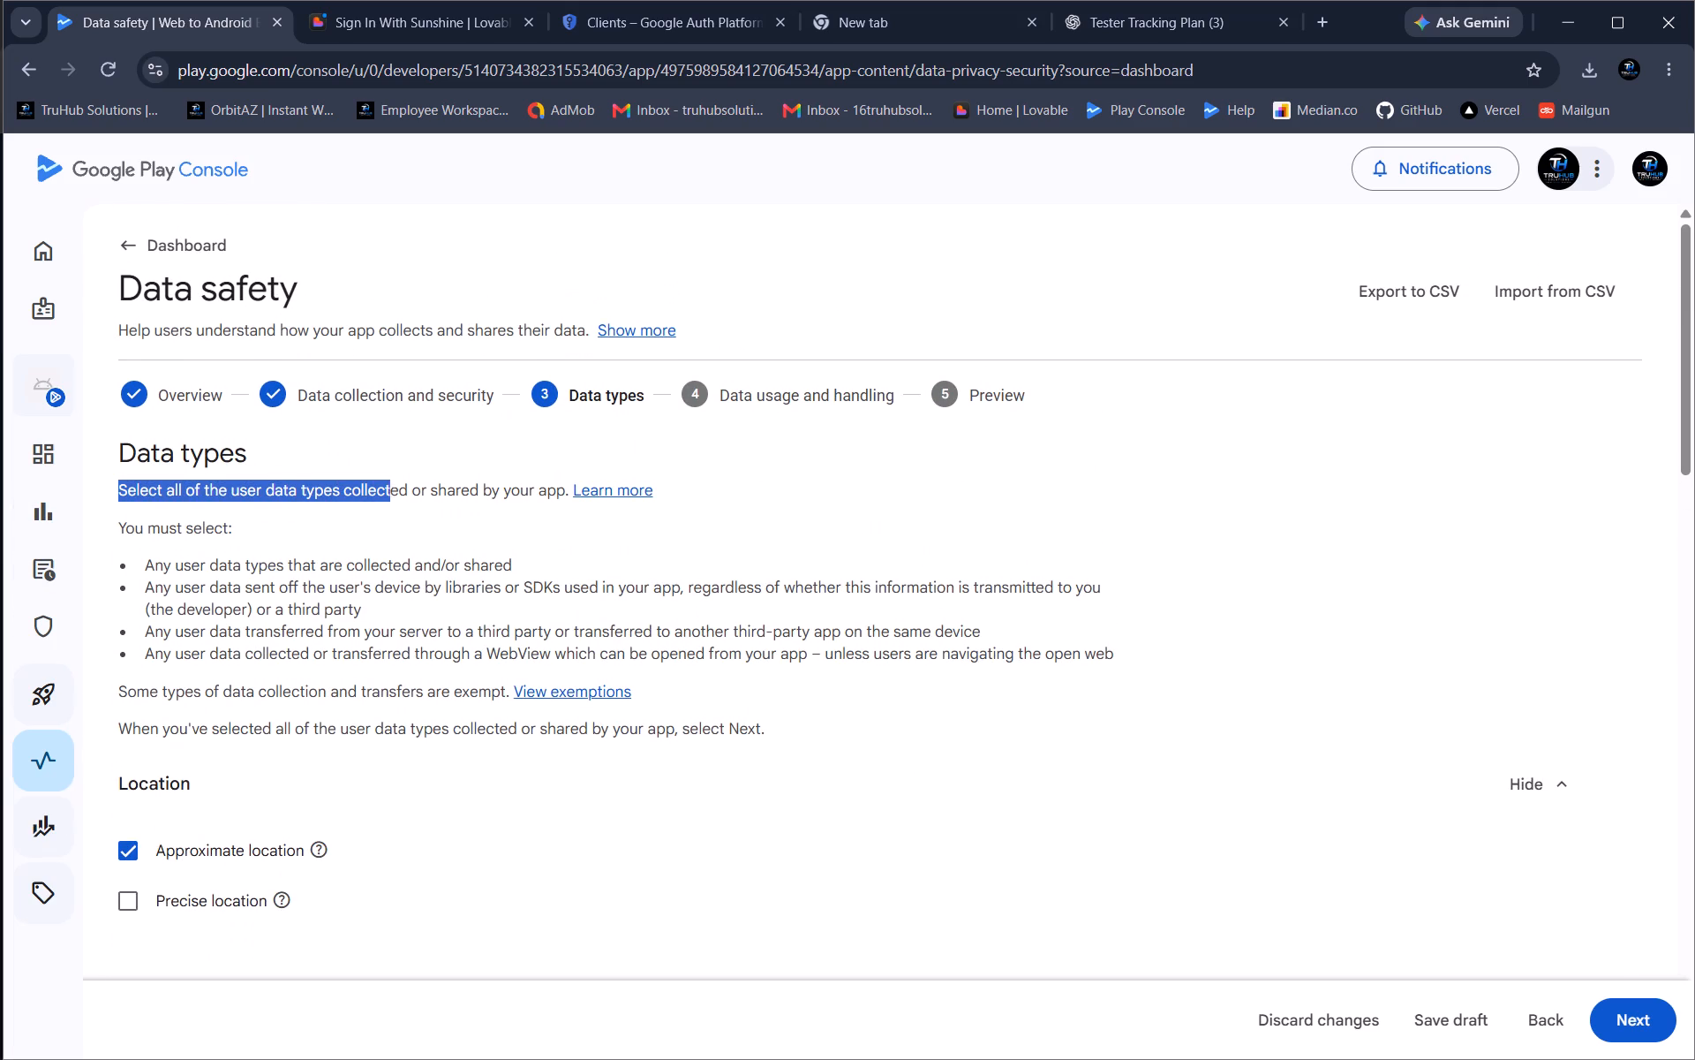
{"action": "left_click_drag", "start_coordinate": [397, 490], "coordinate": [273, 509]}
{"action": "left_click", "coordinate": [275, 539]}
{"action": "scroll", "coordinate": [318, 608], "scroll_direction": "down", "scroll_amount": 2}
{"action": "scroll", "coordinate": [426, 665], "scroll_direction": "up", "scroll_amount": 1}
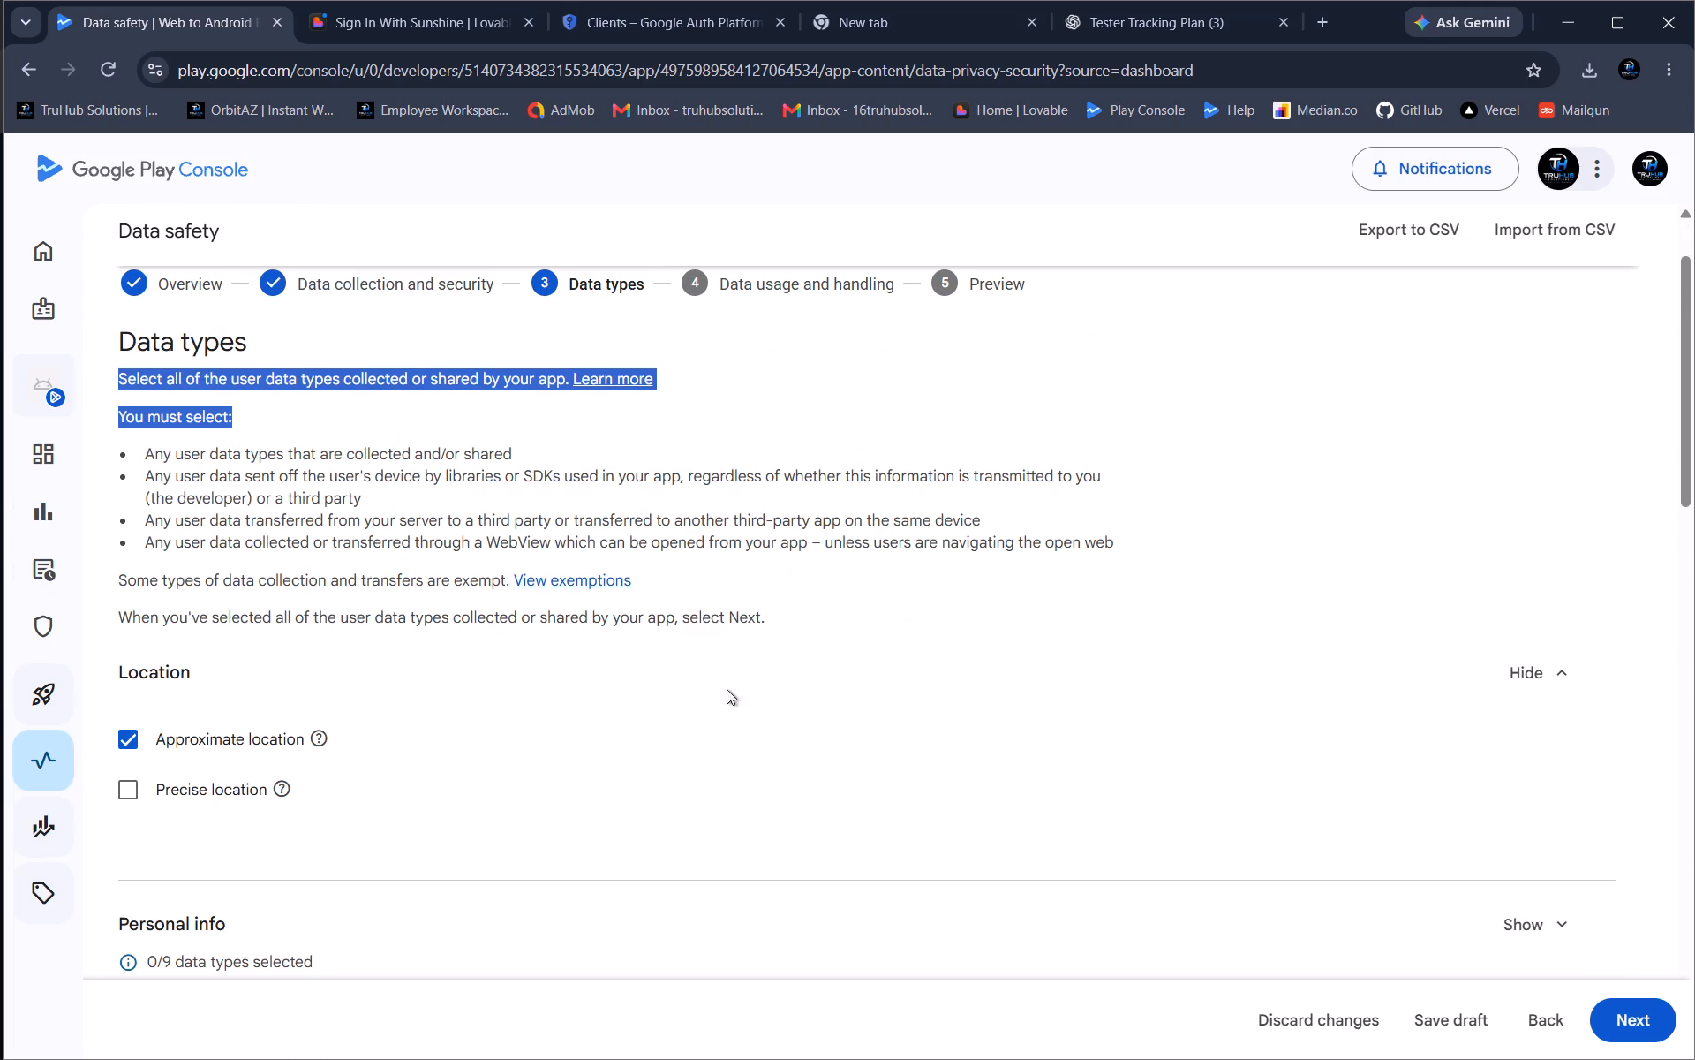
{"action": "left_click", "coordinate": [309, 670]}
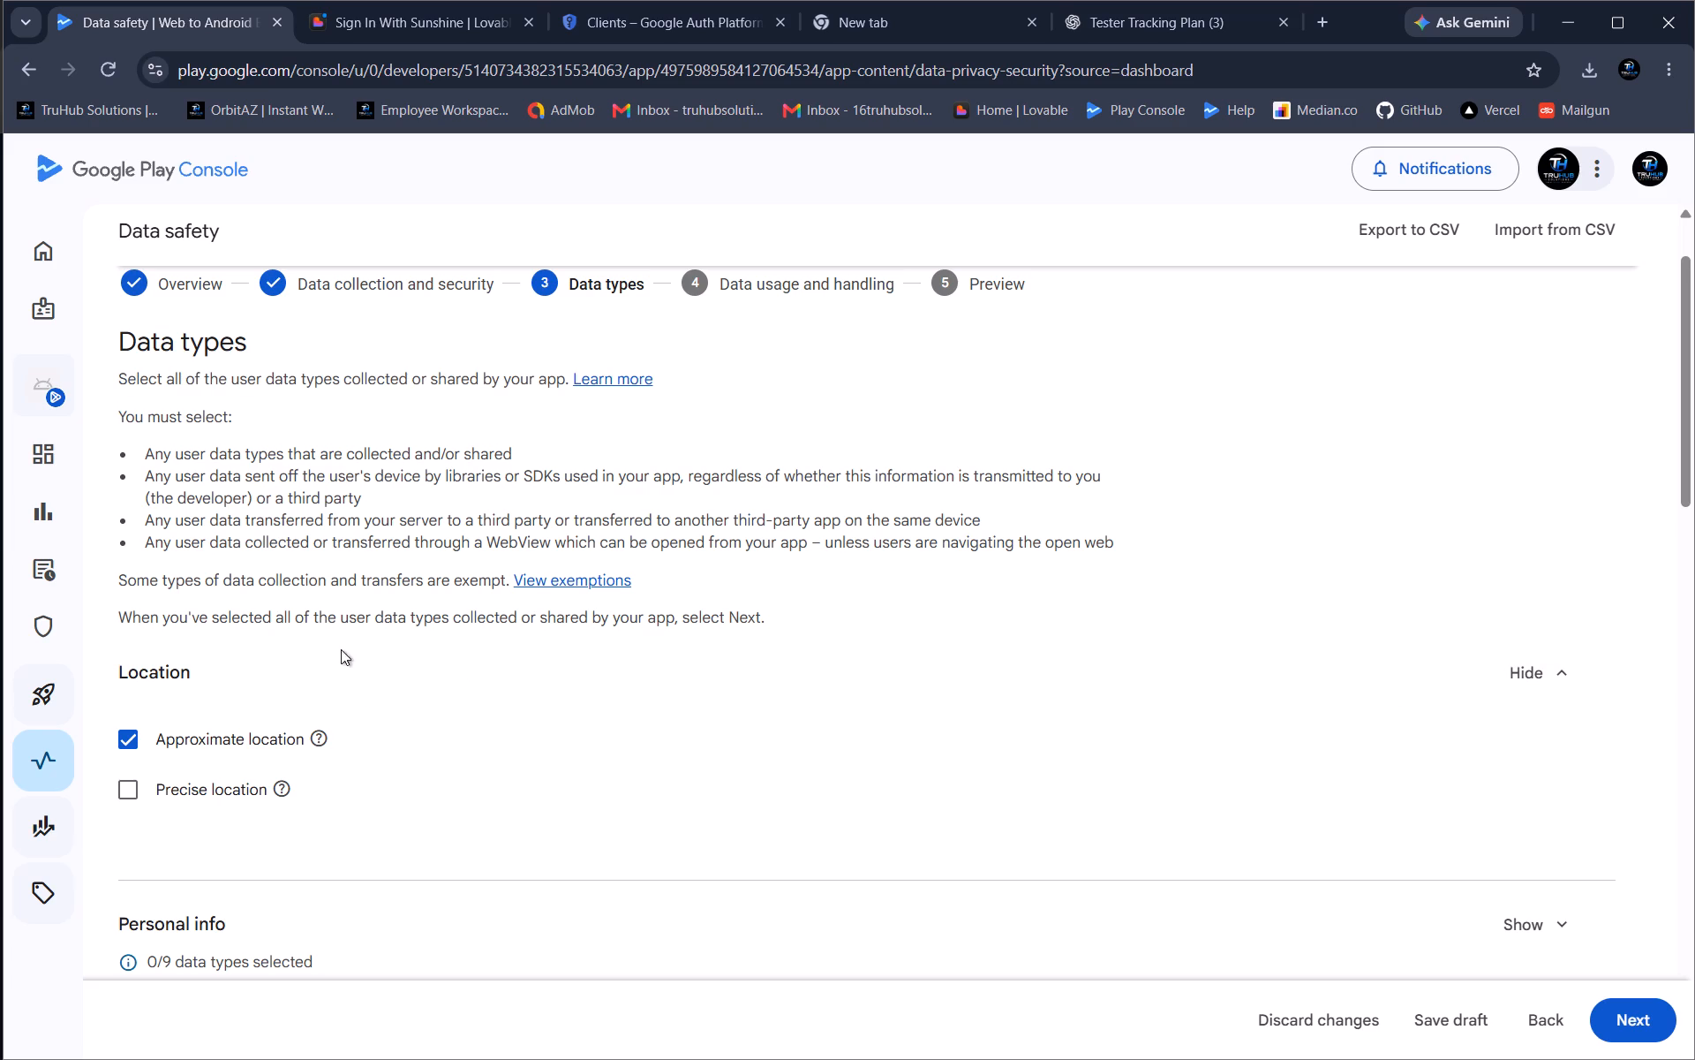
{"action": "scroll", "coordinate": [388, 670], "scroll_direction": "down", "scroll_amount": 2}
{"action": "scroll", "coordinate": [1154, 797], "scroll_direction": "down", "scroll_amount": 2}
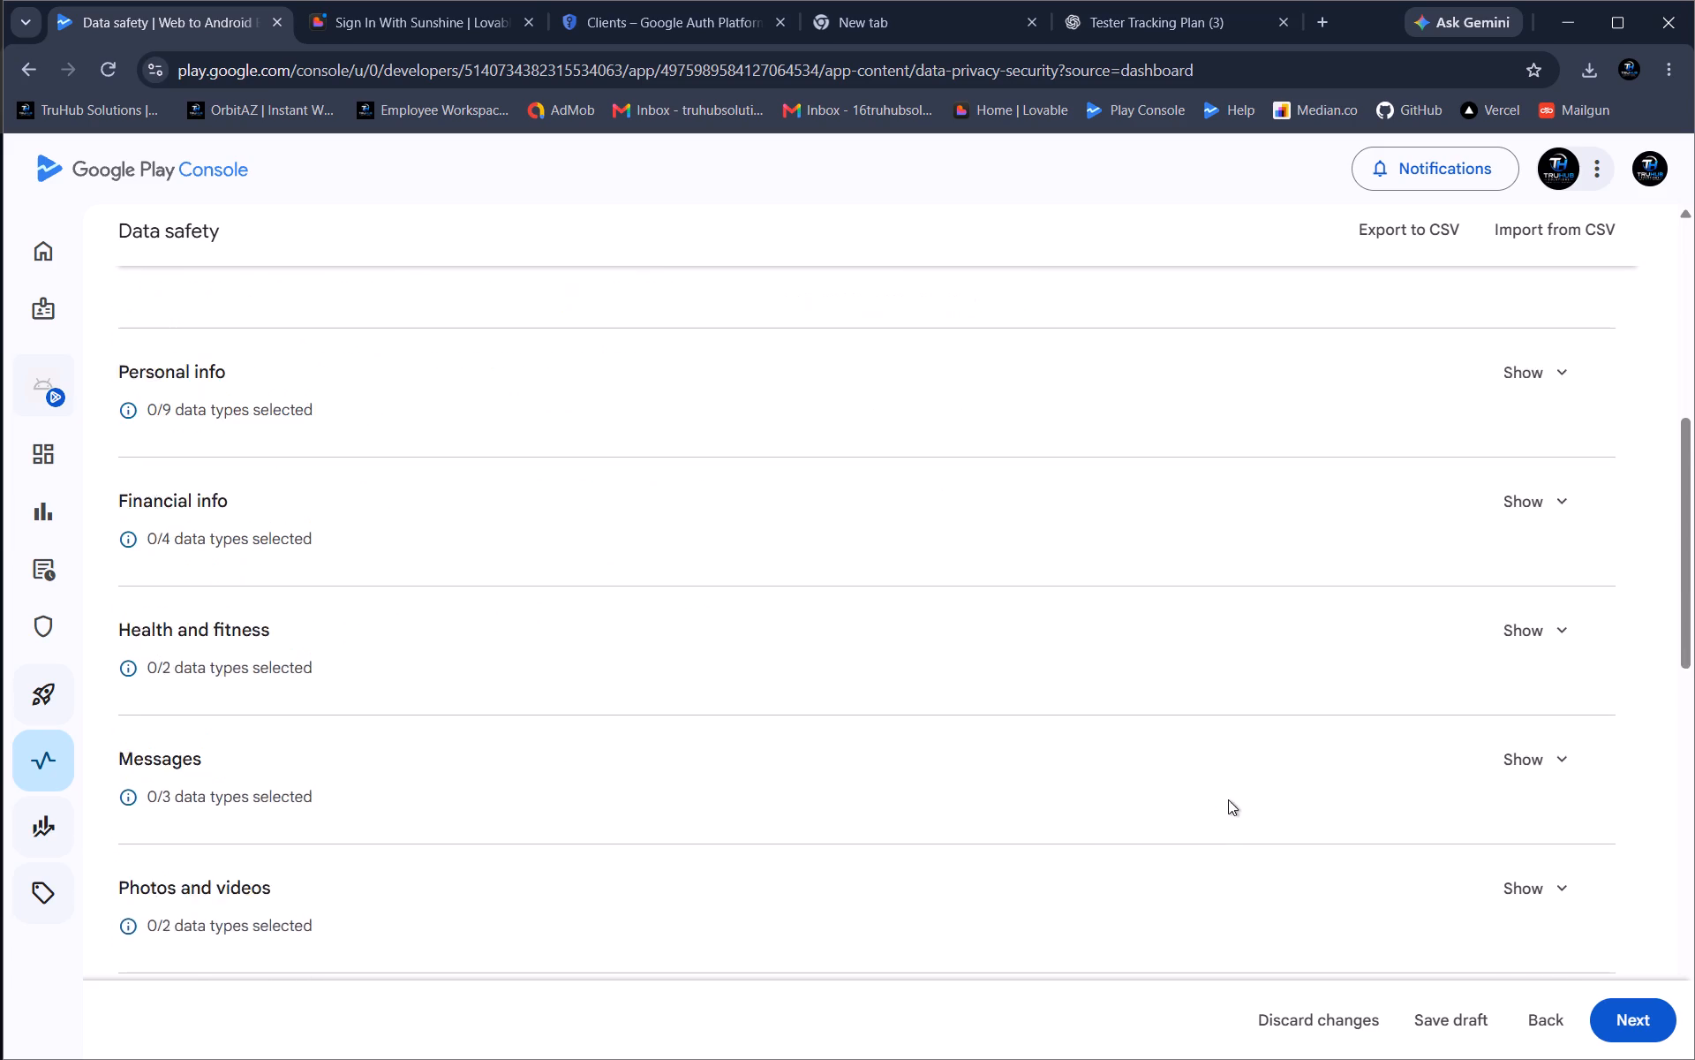
{"action": "scroll", "coordinate": [1228, 799], "scroll_direction": "down", "scroll_amount": 2}
{"action": "scroll", "coordinate": [1241, 795], "scroll_direction": "up", "scroll_amount": 4}
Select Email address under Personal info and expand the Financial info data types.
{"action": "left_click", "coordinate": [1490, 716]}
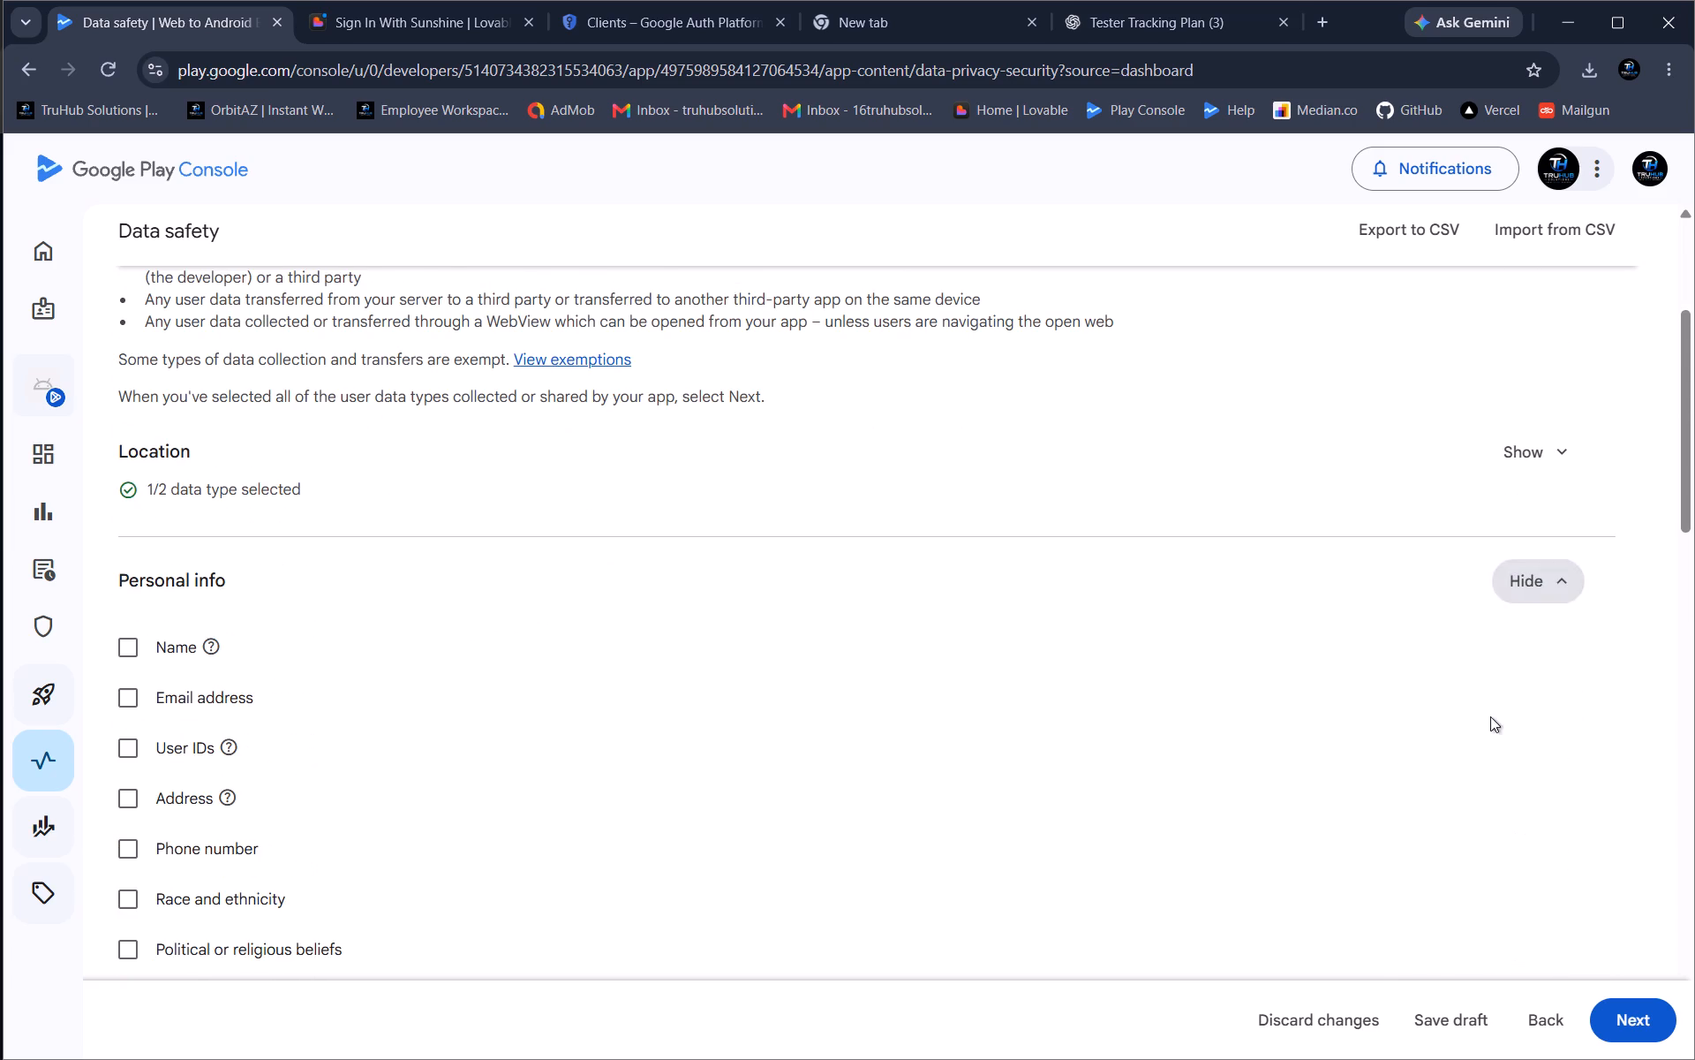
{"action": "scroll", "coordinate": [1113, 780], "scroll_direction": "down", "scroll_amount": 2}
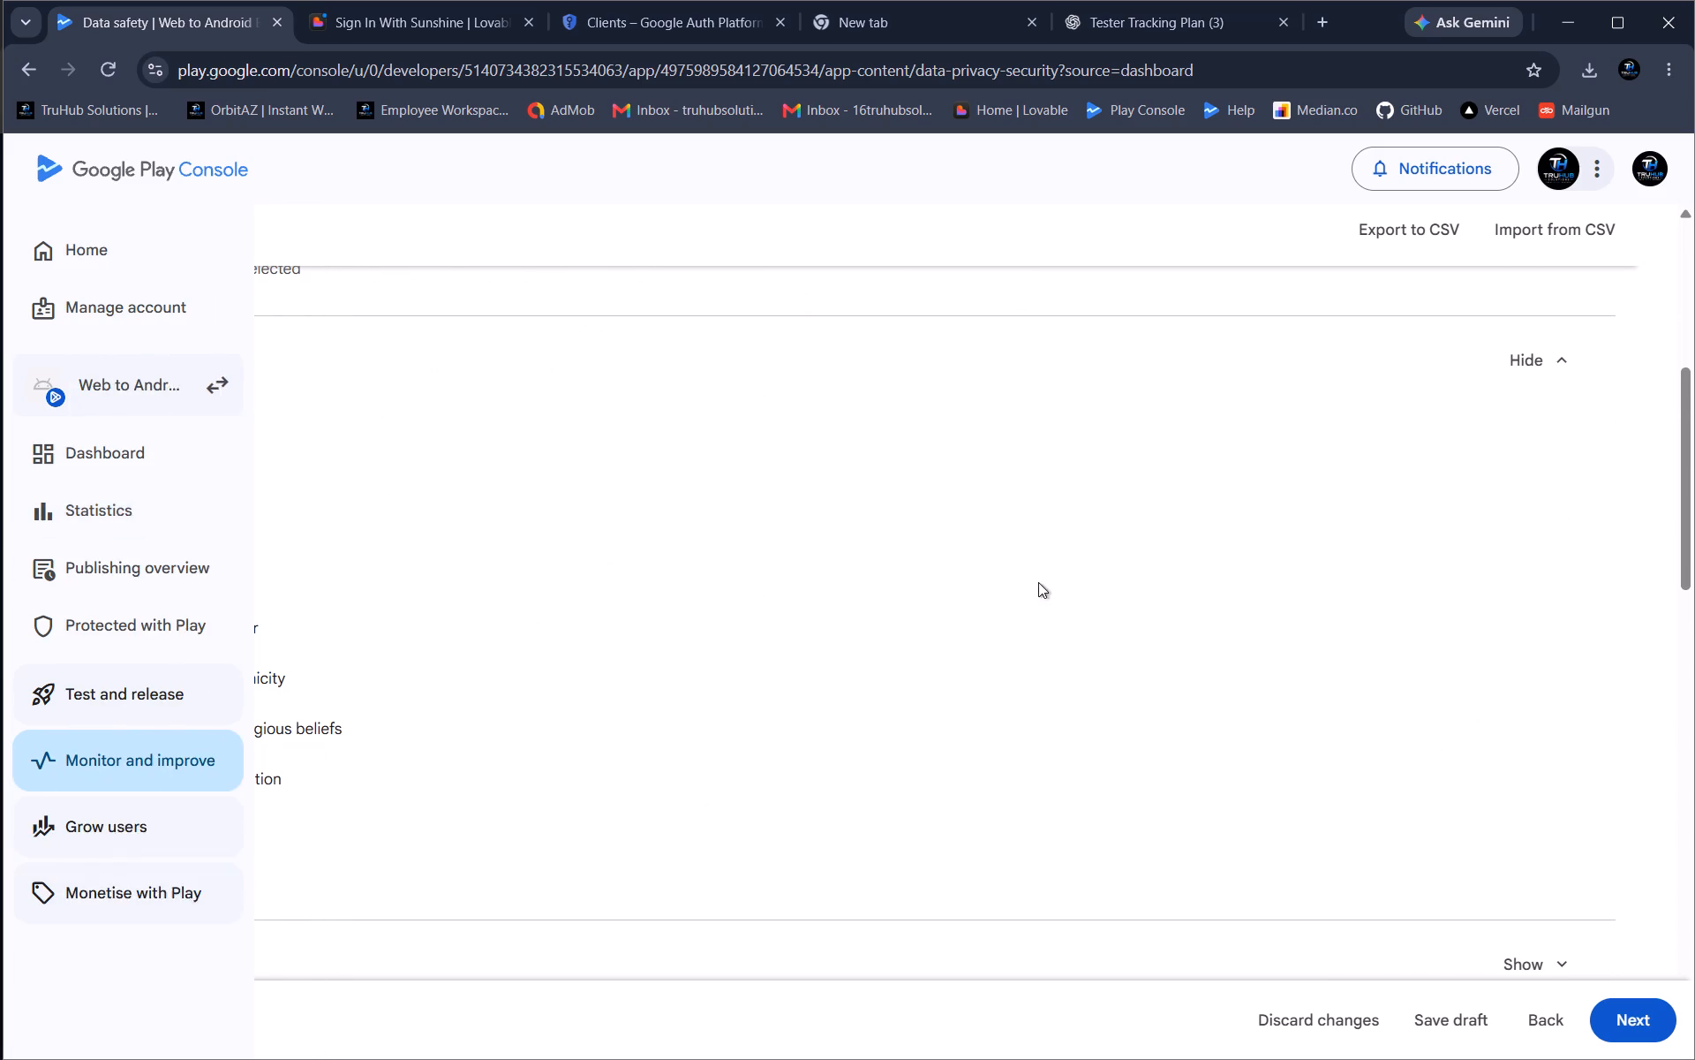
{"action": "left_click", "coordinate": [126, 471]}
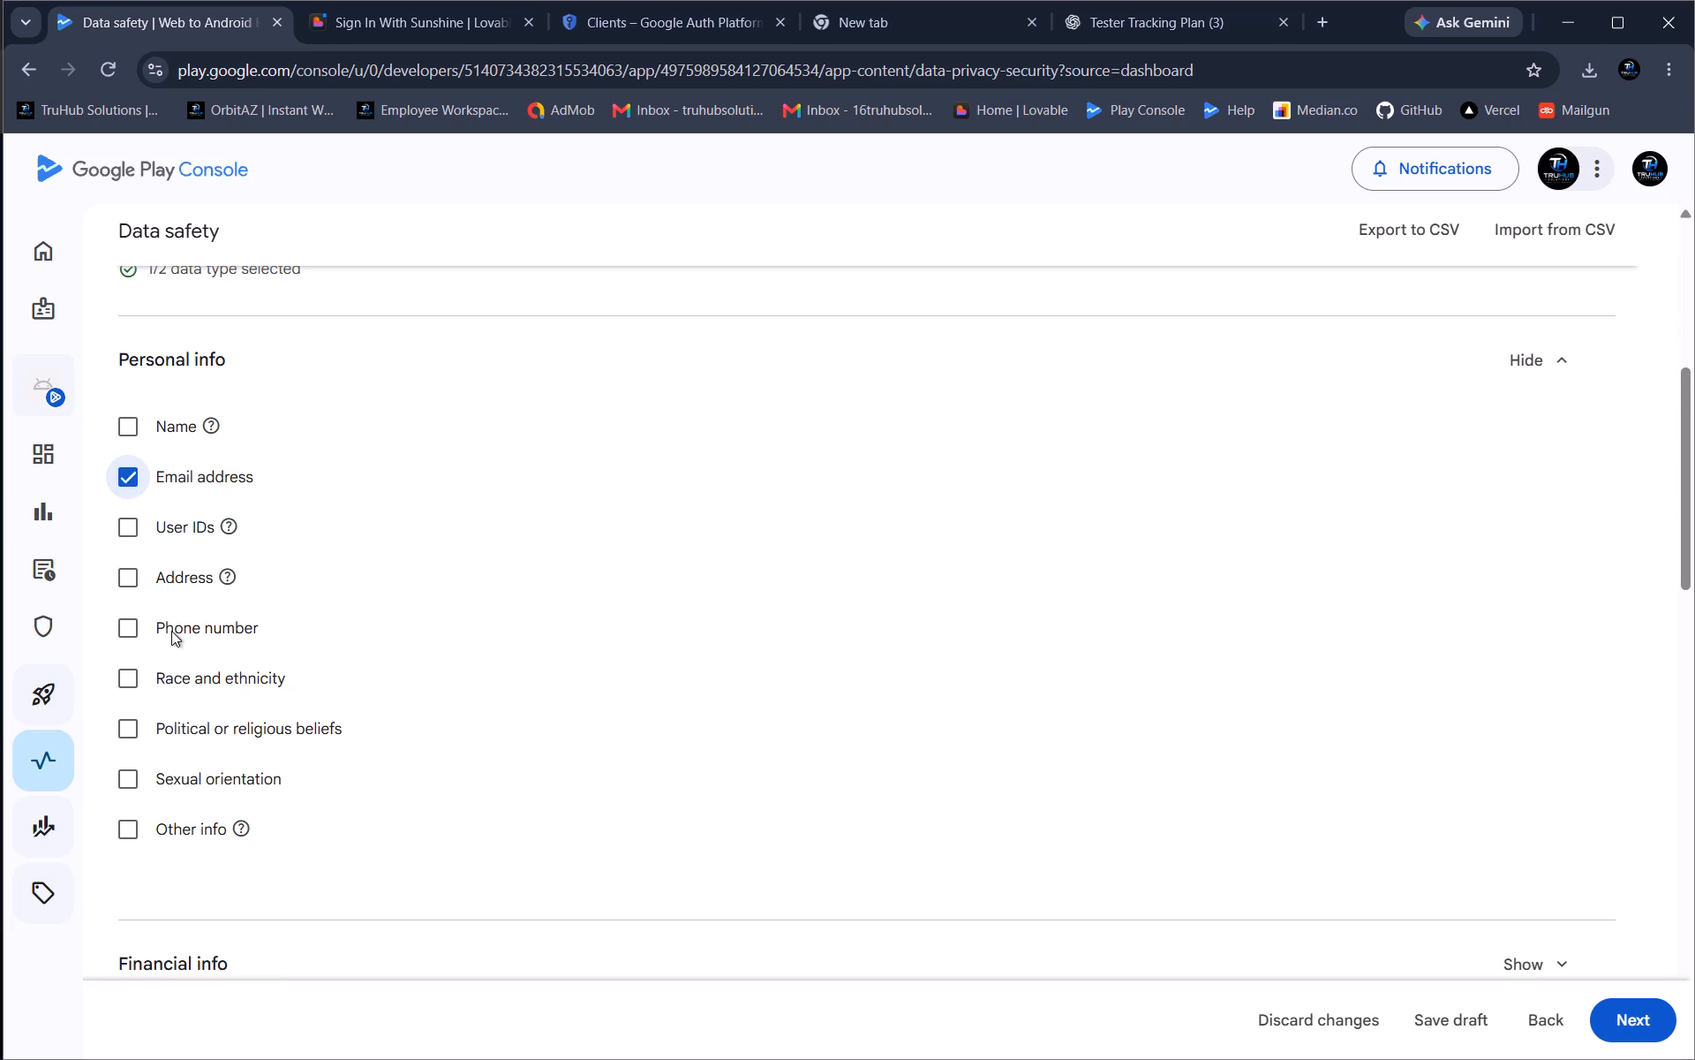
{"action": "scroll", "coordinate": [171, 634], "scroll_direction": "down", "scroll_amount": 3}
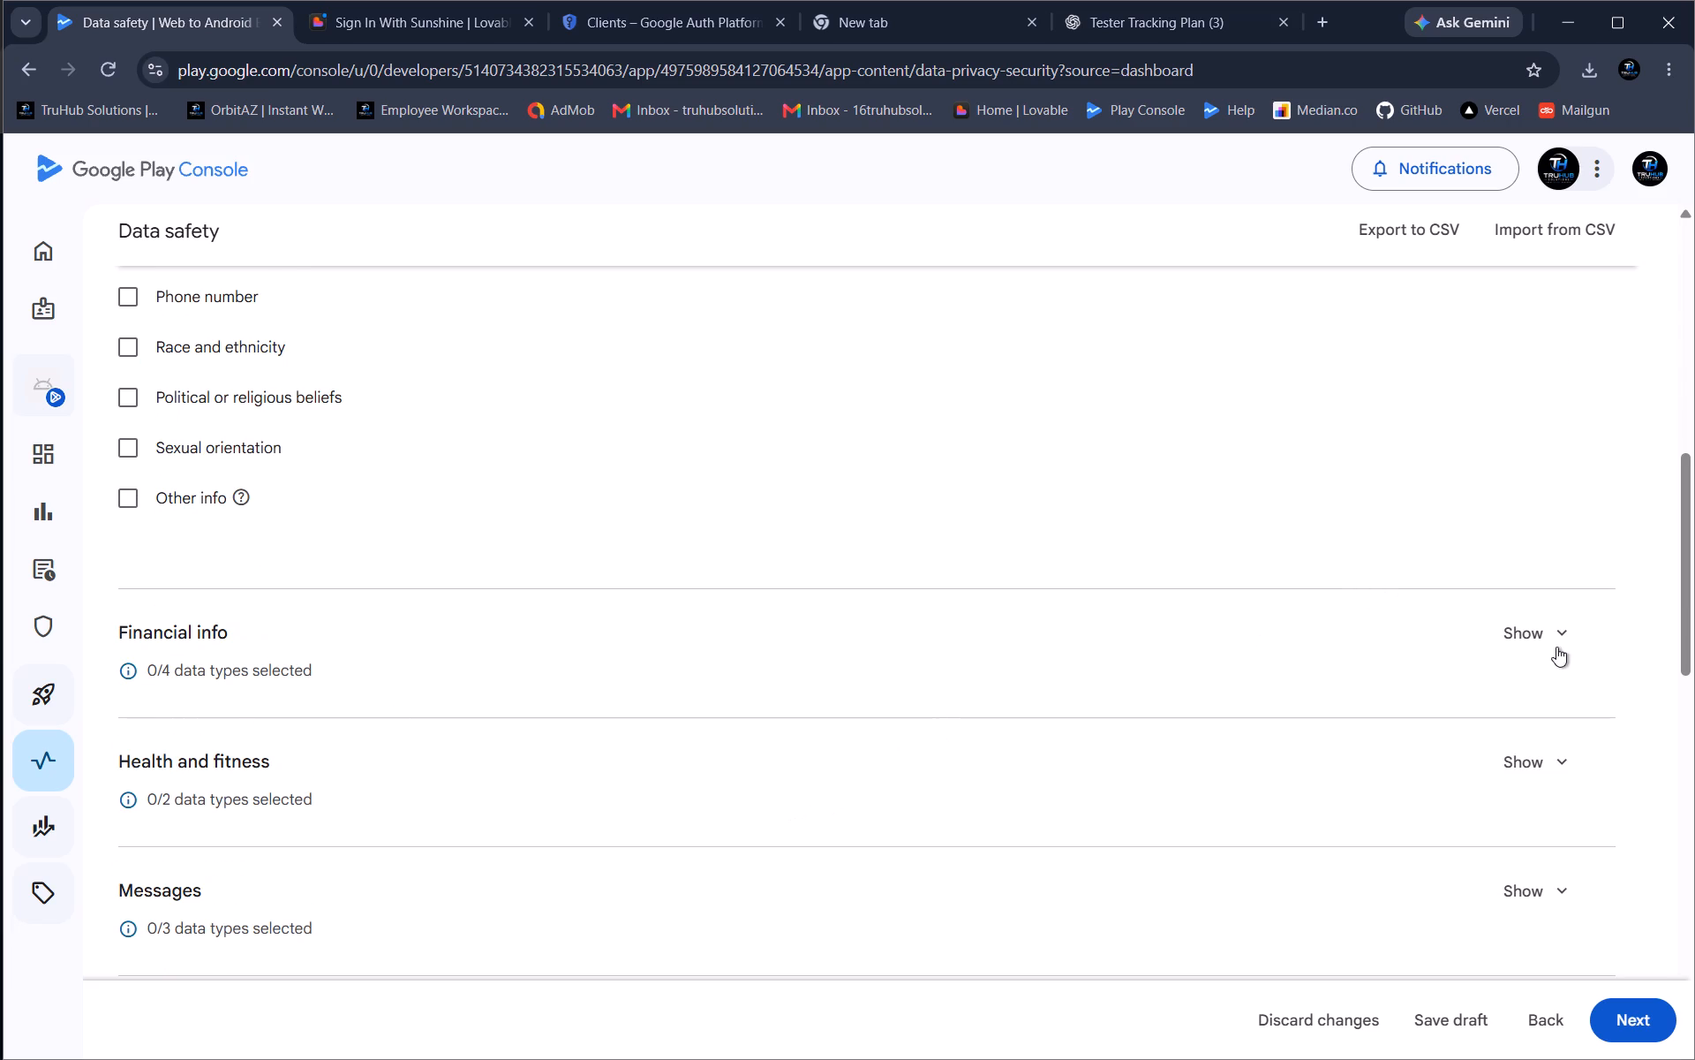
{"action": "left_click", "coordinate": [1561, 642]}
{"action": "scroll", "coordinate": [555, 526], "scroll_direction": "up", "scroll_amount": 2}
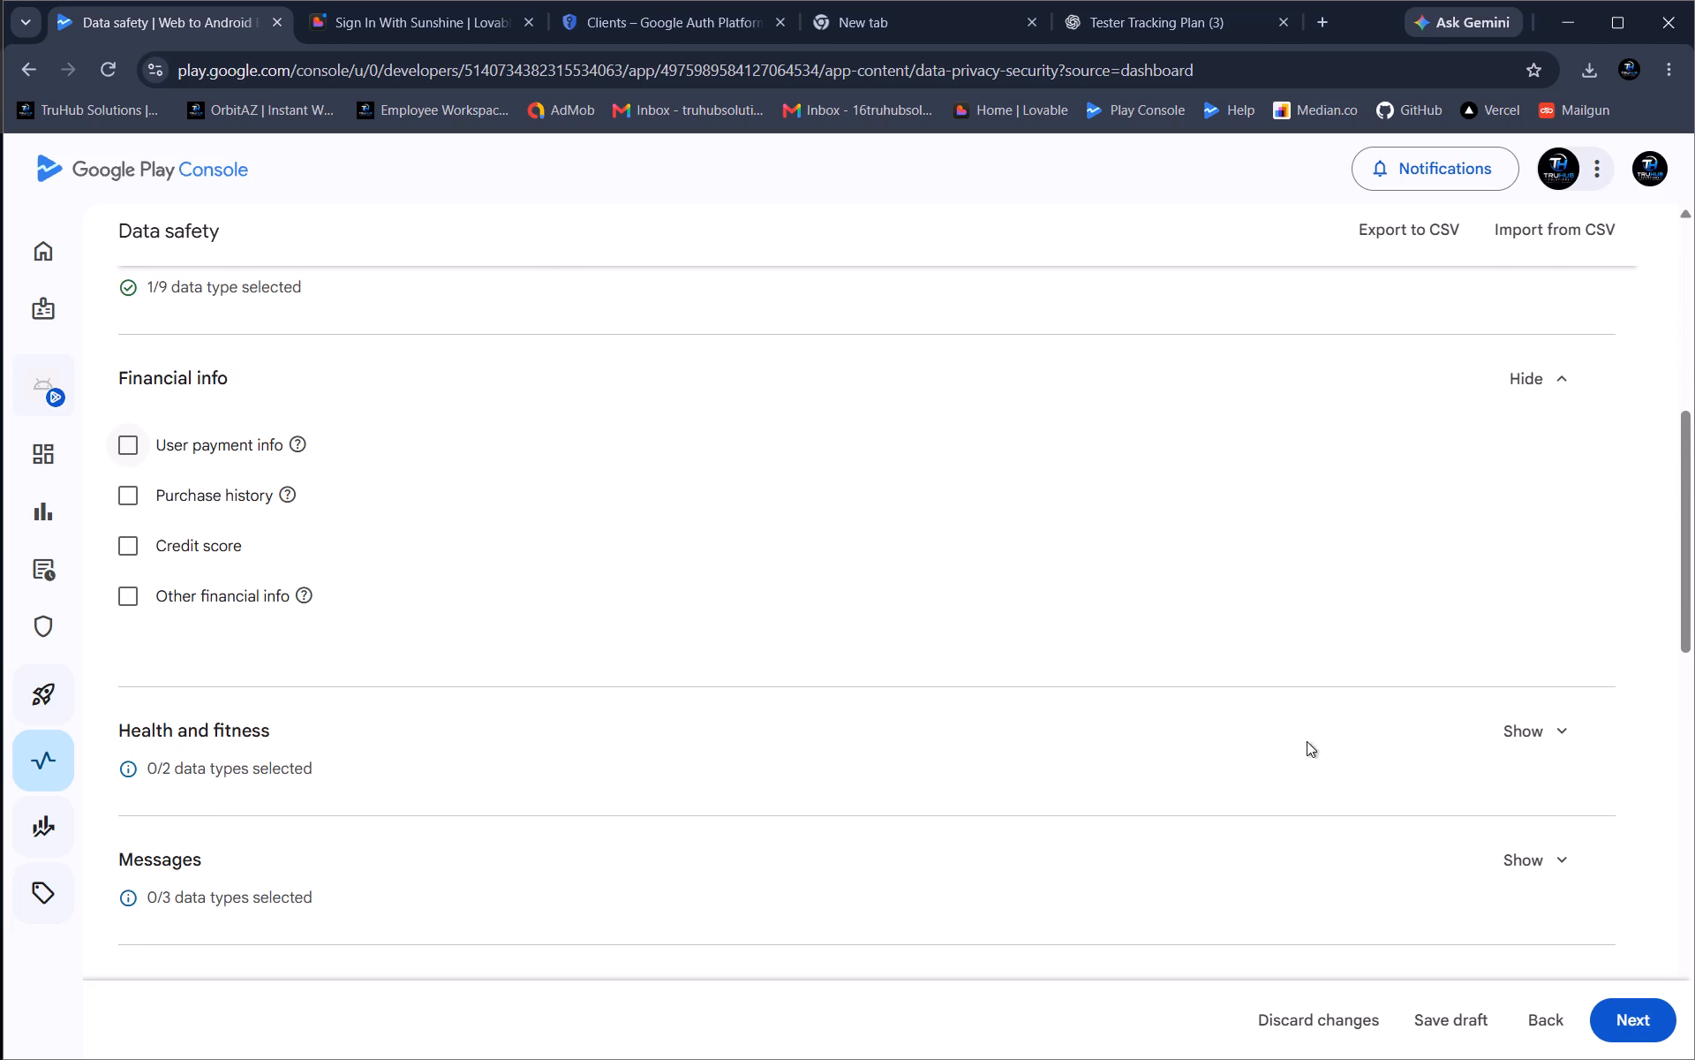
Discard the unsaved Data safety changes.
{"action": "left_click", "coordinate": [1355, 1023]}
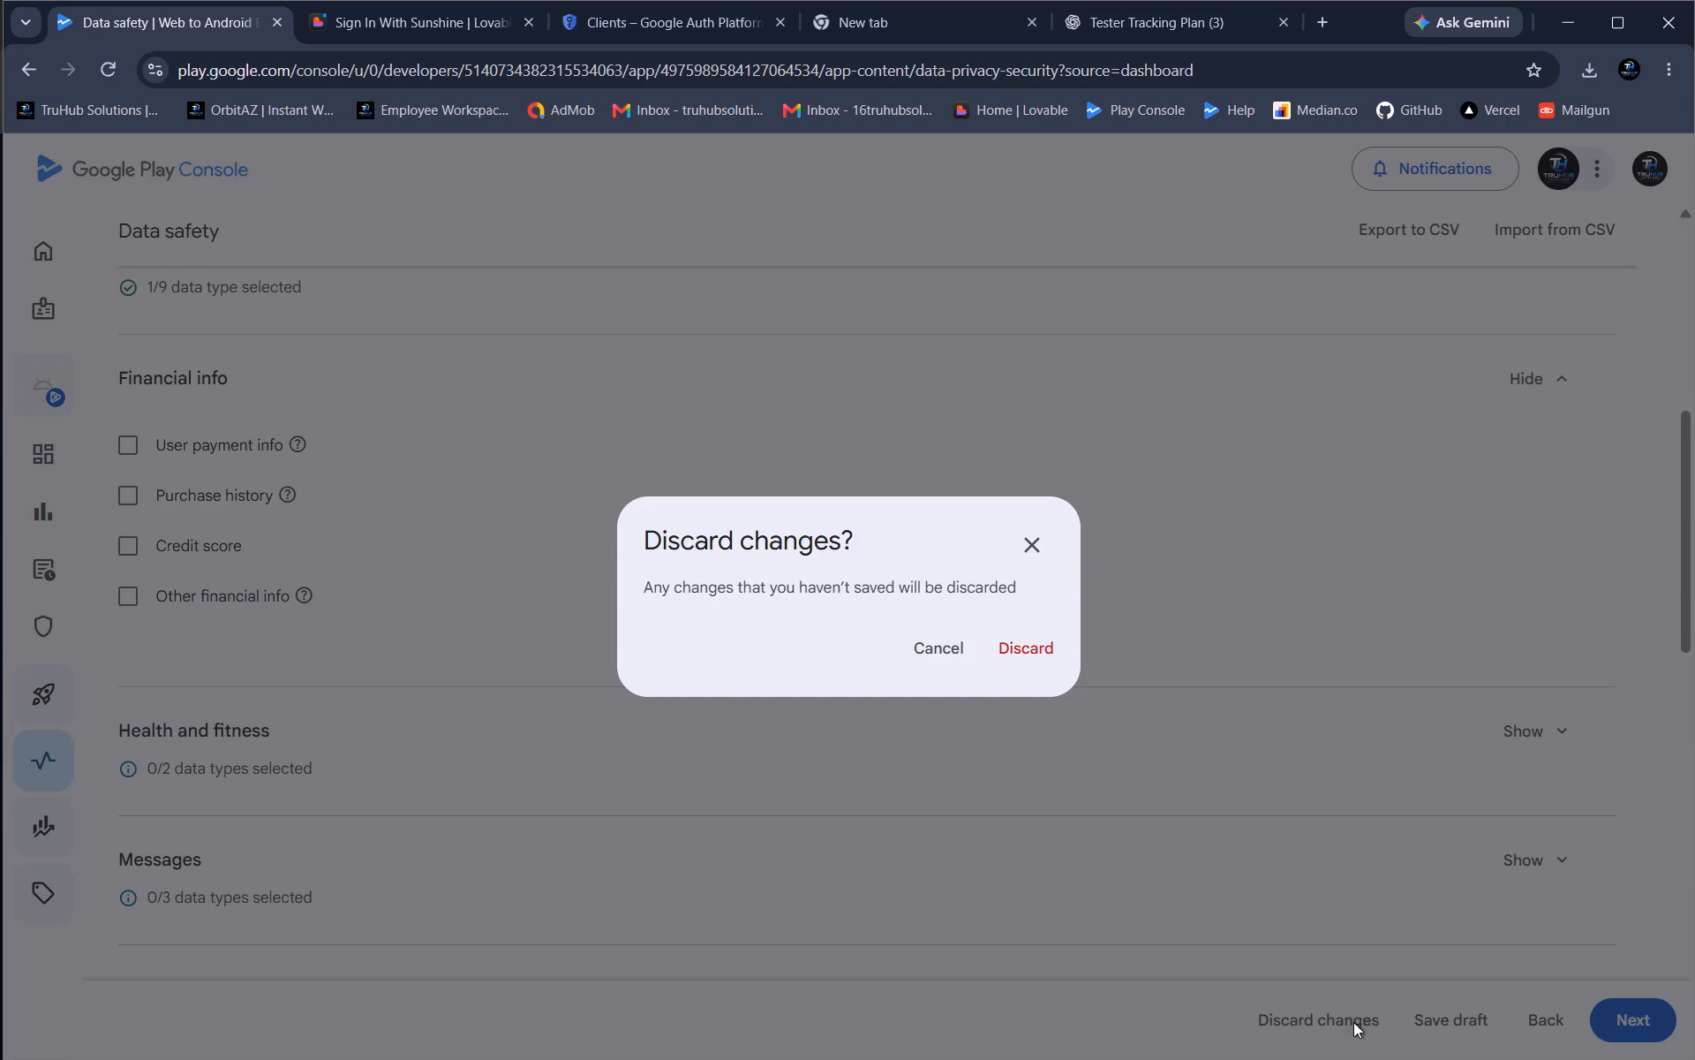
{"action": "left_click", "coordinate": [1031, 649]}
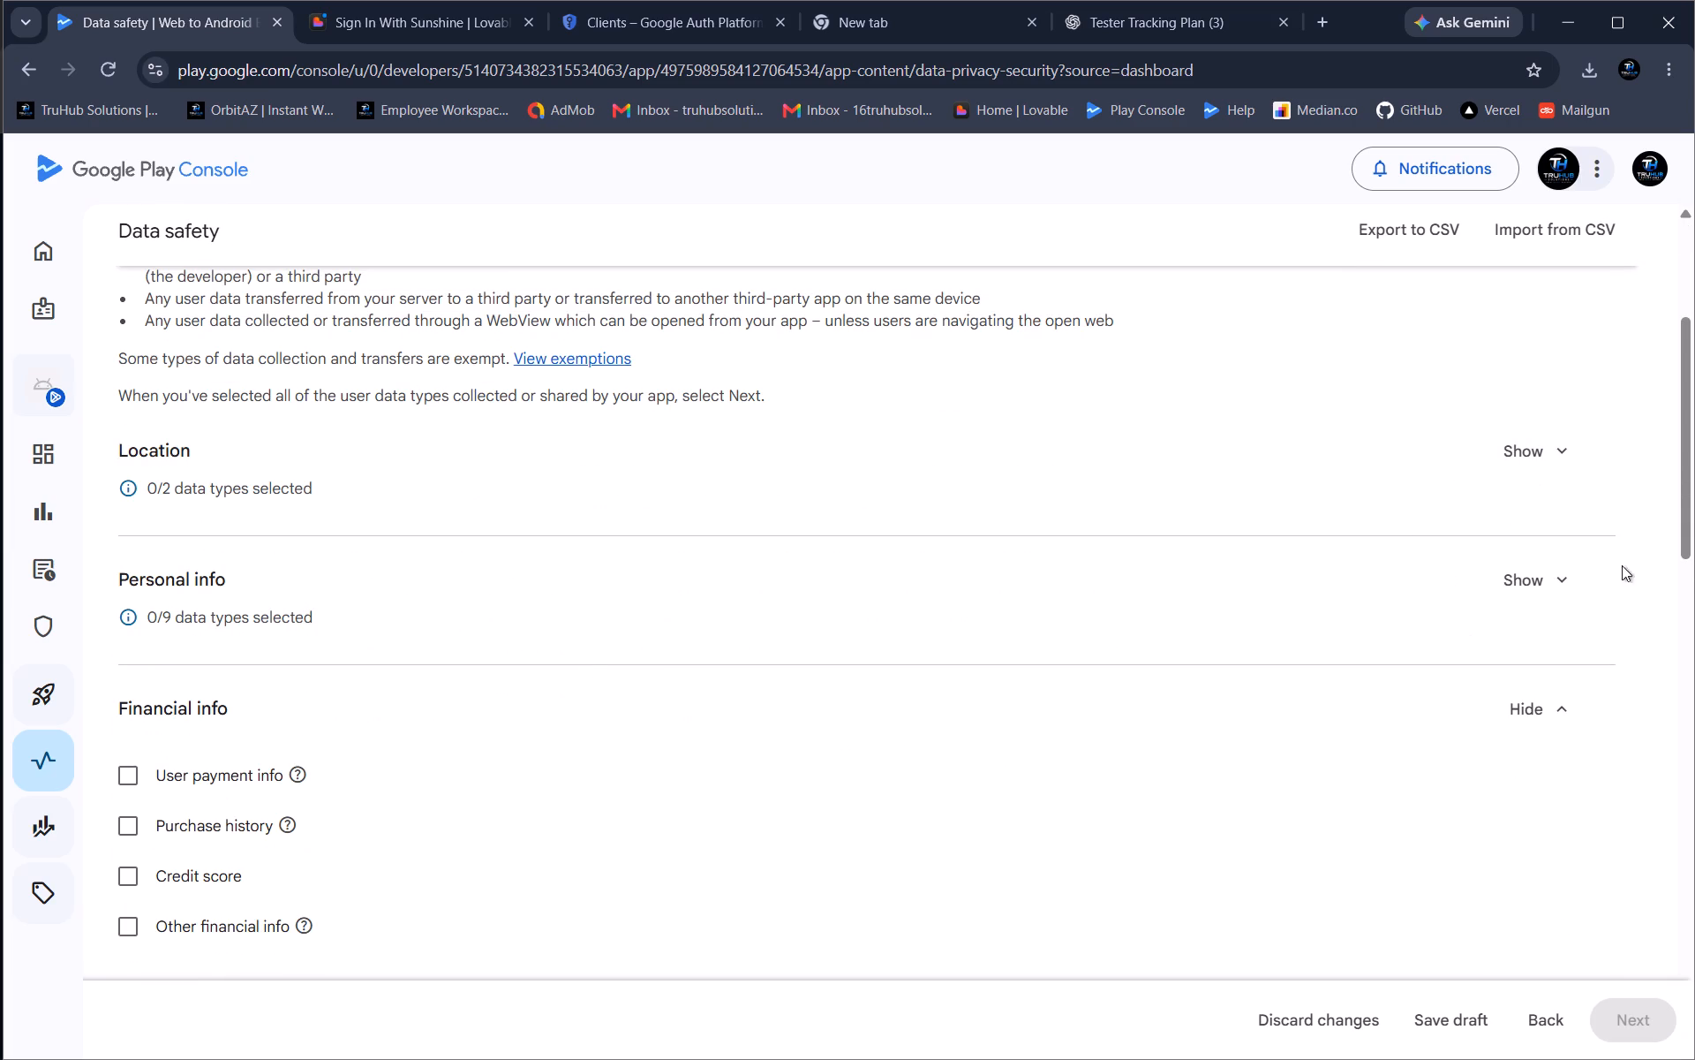
Select Email address under Personal info as a data type the app collects or shares.
{"action": "left_click", "coordinate": [1500, 586]}
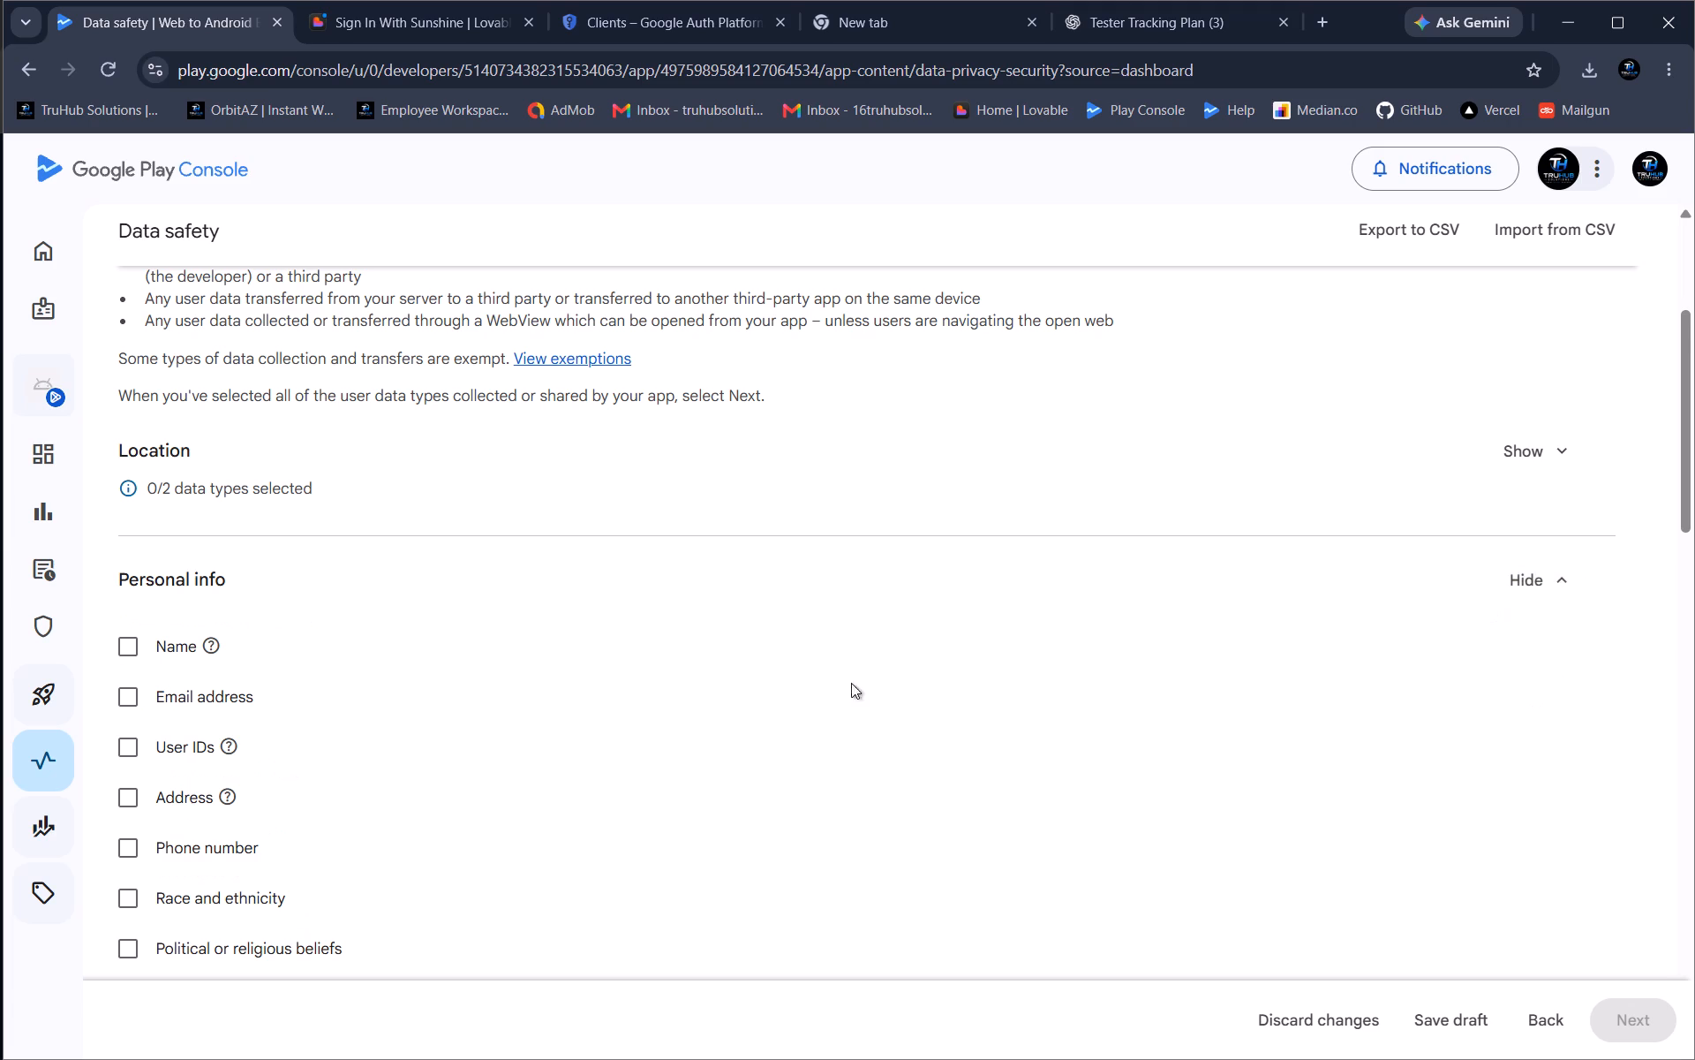
{"action": "scroll", "coordinate": [459, 733], "scroll_direction": "down", "scroll_amount": 1}
{"action": "left_click", "coordinate": [122, 594]}
Examine the remaining data type categories, including the Web browsing options, for other data the app collects.
{"action": "scroll", "coordinate": [359, 683], "scroll_direction": "down", "scroll_amount": 1}
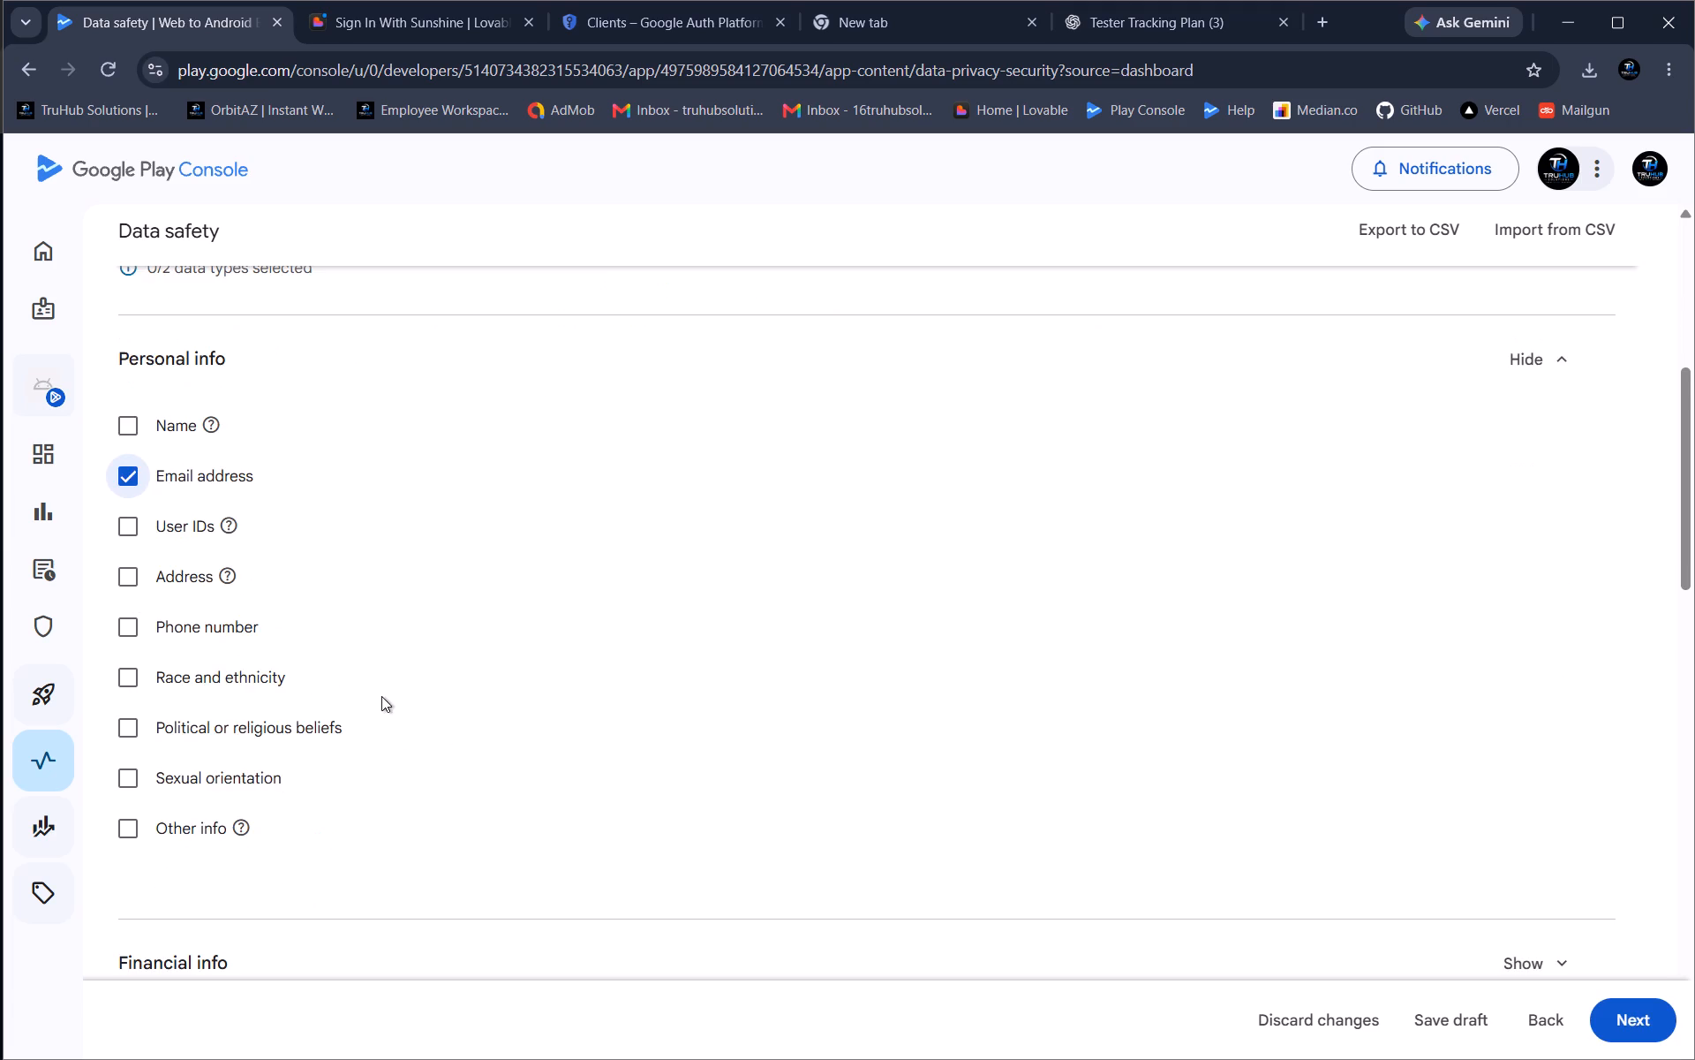
{"action": "scroll", "coordinate": [424, 710], "scroll_direction": "down", "scroll_amount": 1}
{"action": "scroll", "coordinate": [509, 731], "scroll_direction": "down", "scroll_amount": 2}
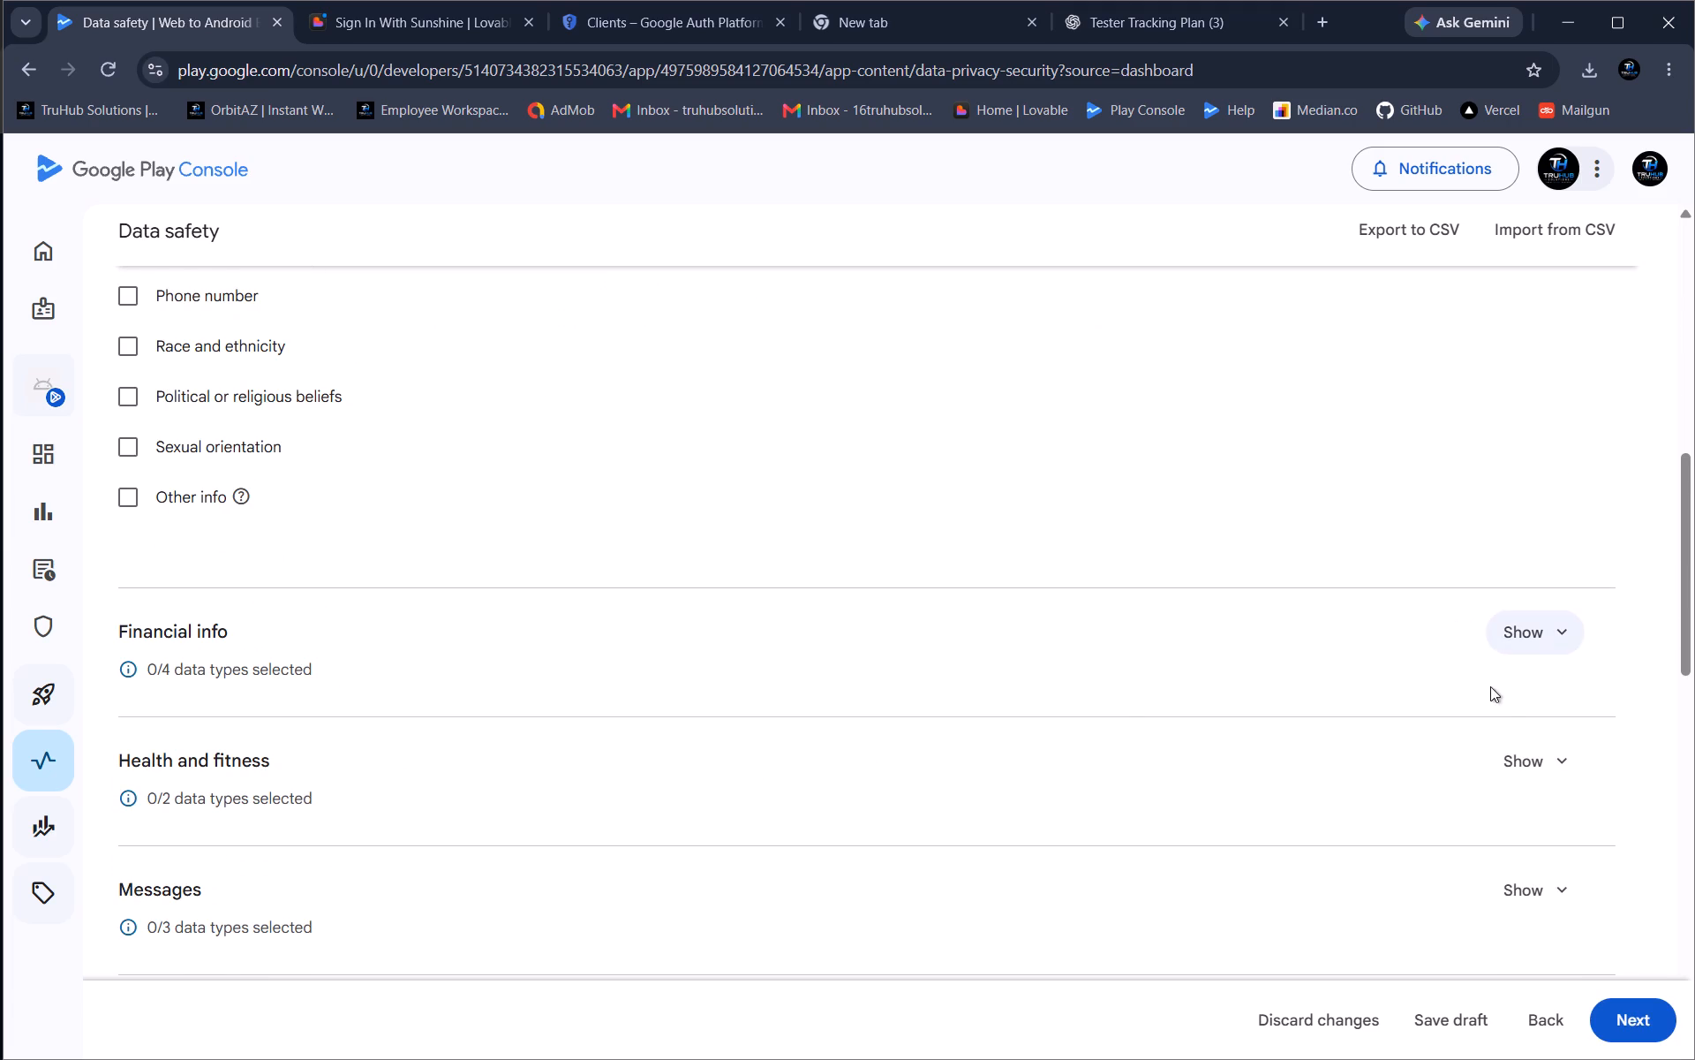
{"action": "scroll", "coordinate": [1509, 718], "scroll_direction": "down", "scroll_amount": 2}
{"action": "left_click", "coordinate": [1538, 685]}
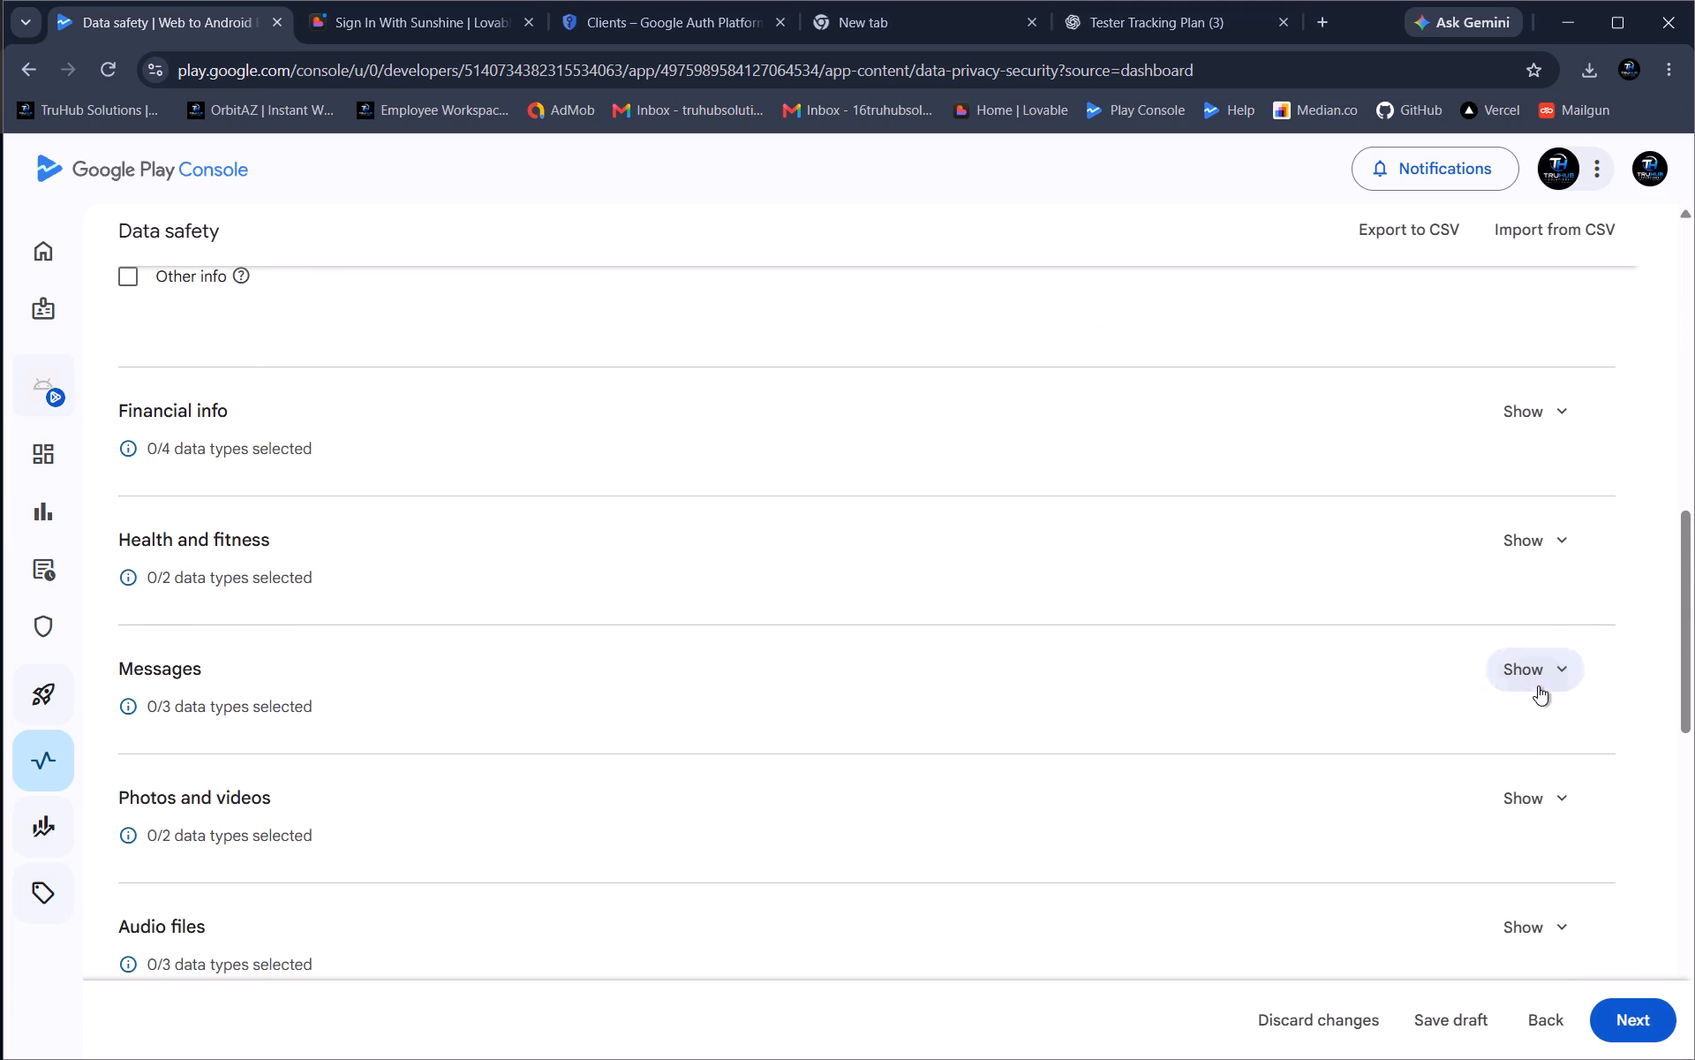
{"action": "scroll", "coordinate": [1323, 715], "scroll_direction": "down", "scroll_amount": 7}
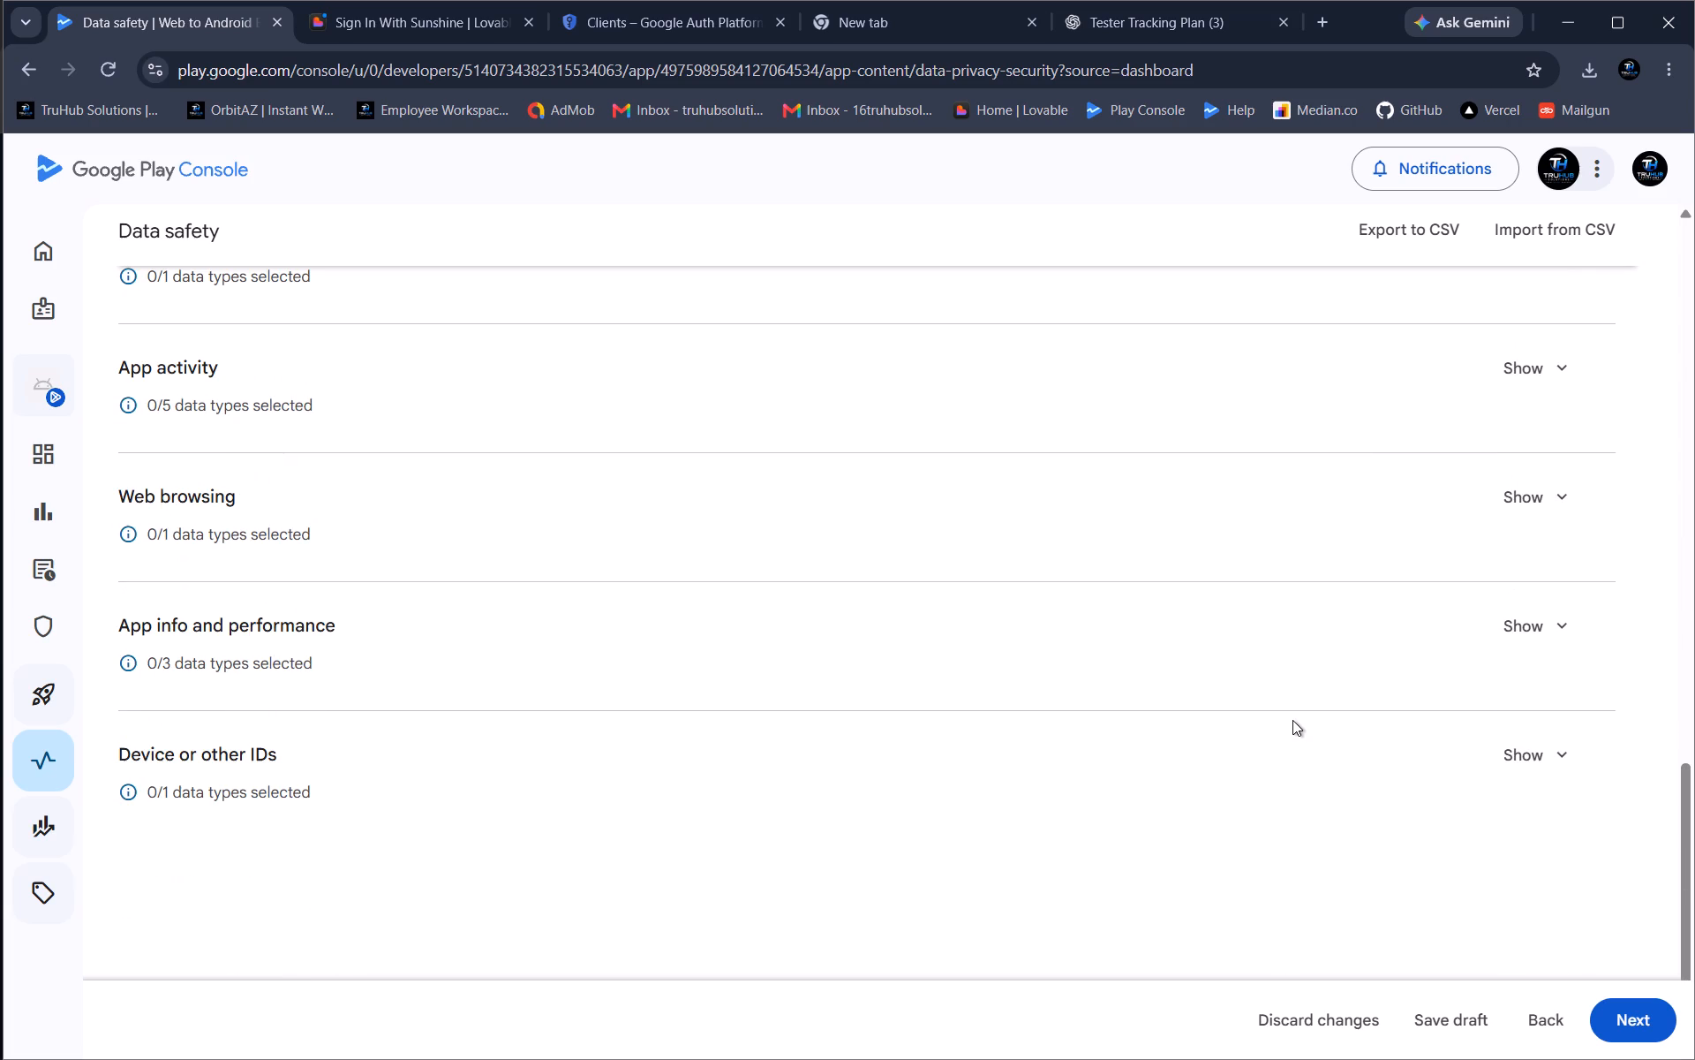
{"action": "left_click", "coordinate": [1541, 517]}
{"action": "scroll", "coordinate": [1188, 550], "scroll_direction": "up", "scroll_amount": 1}
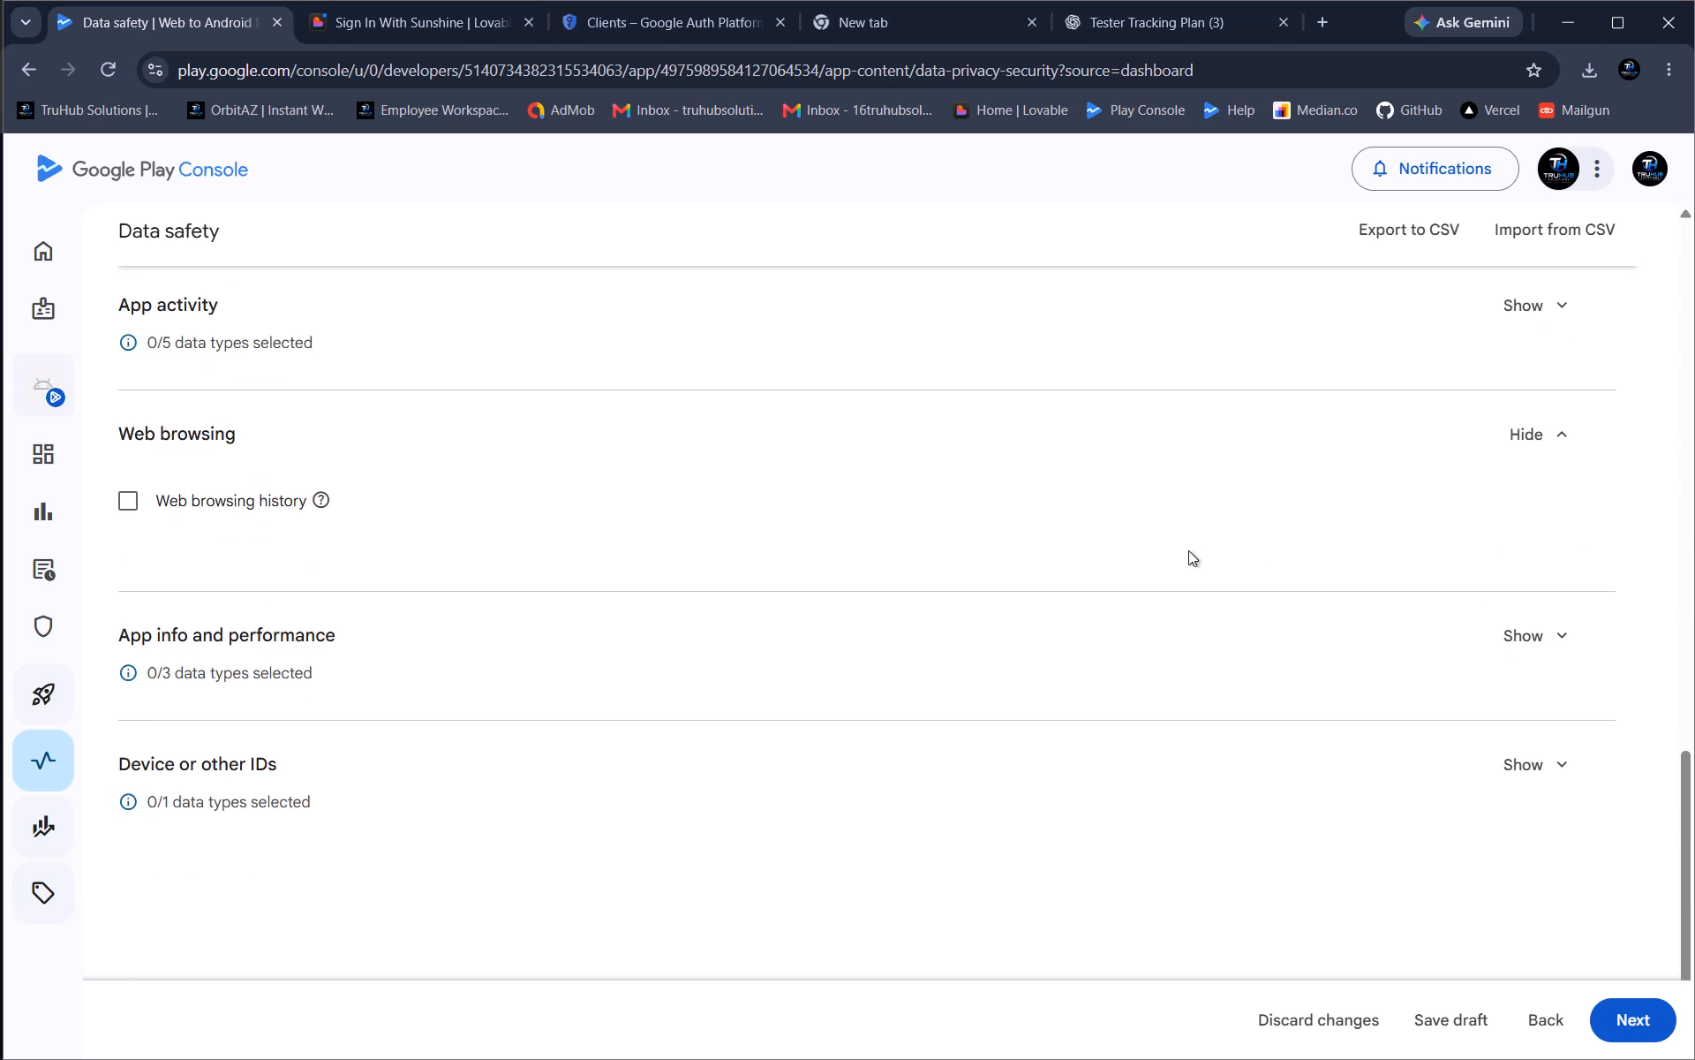
{"action": "scroll", "coordinate": [1188, 550], "scroll_direction": "up", "scroll_amount": 4}
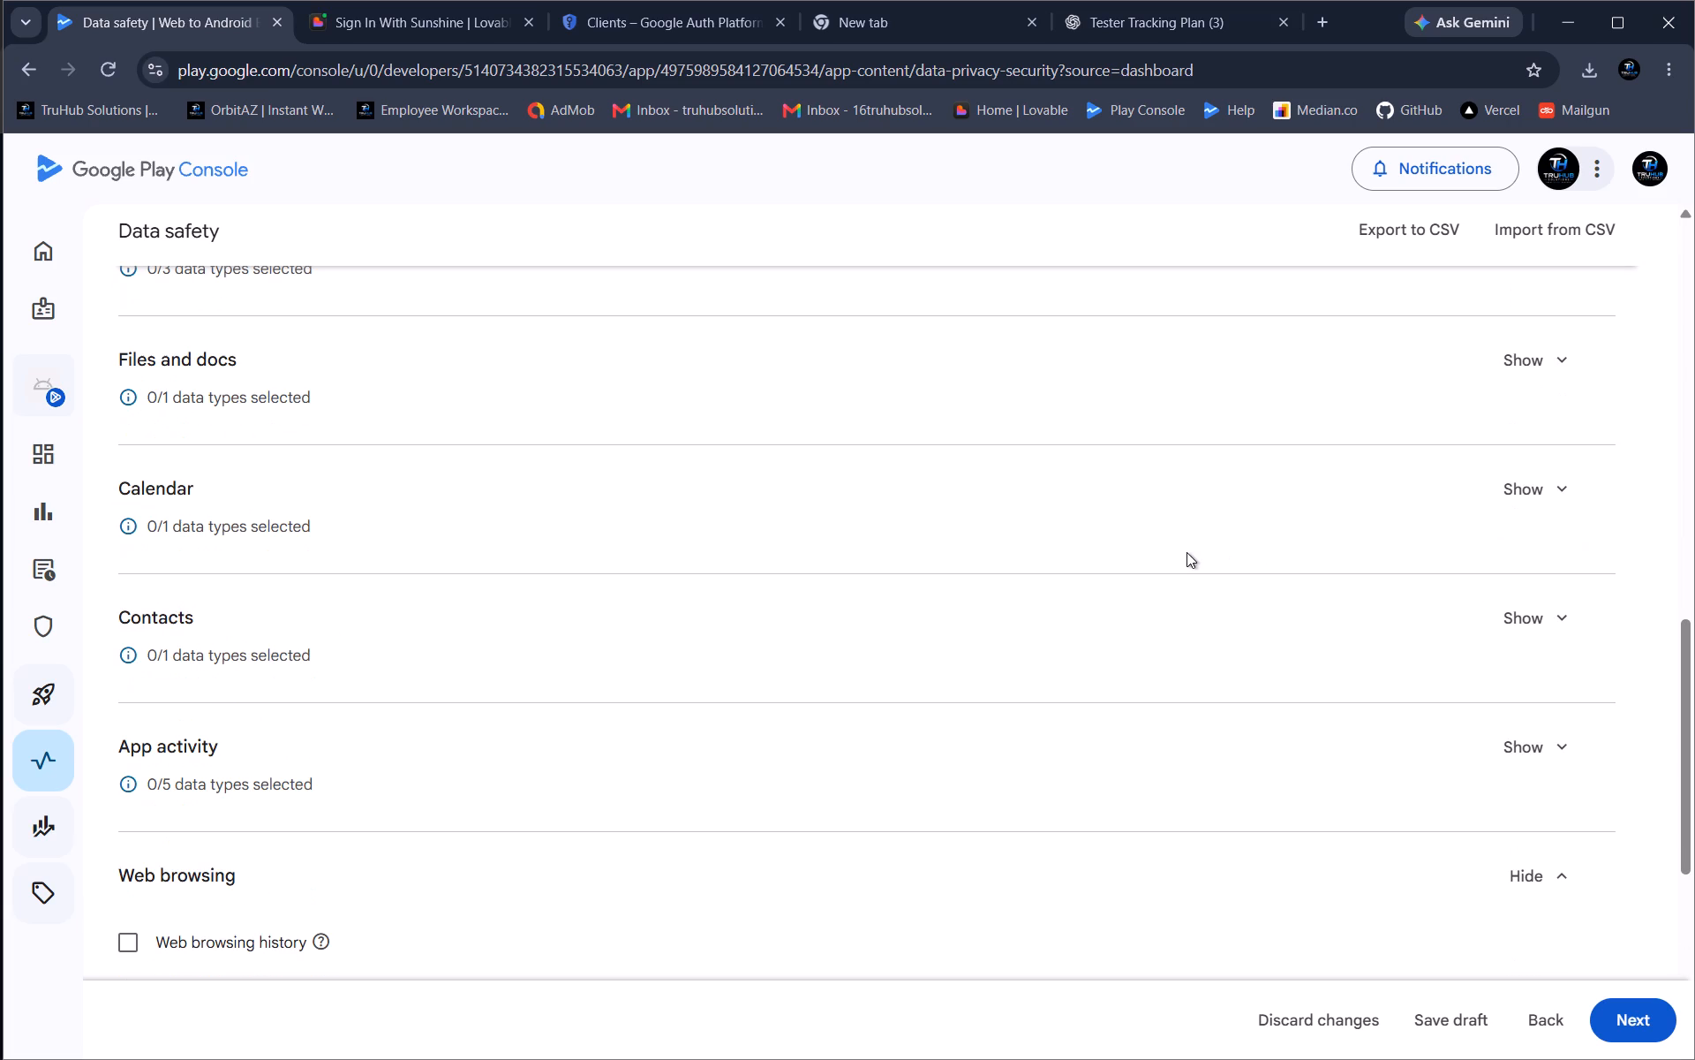
{"action": "scroll", "coordinate": [1186, 552], "scroll_direction": "up", "scroll_amount": 3}
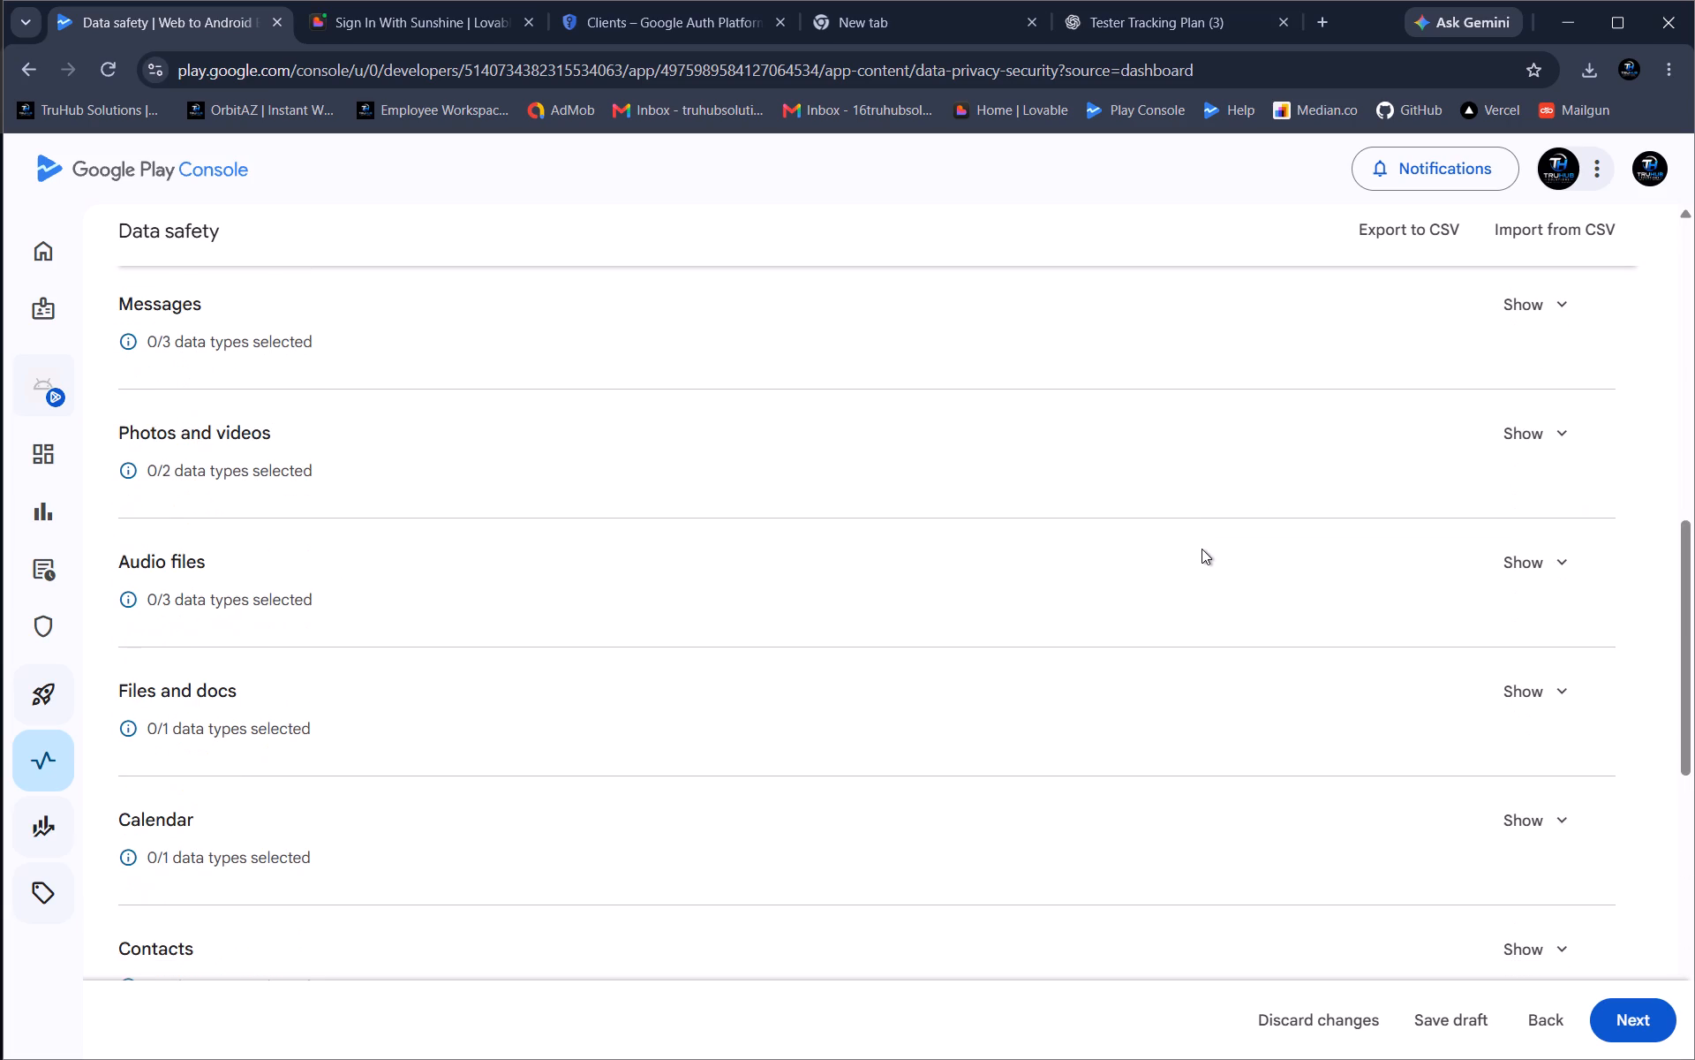
{"action": "scroll", "coordinate": [1202, 549], "scroll_direction": "up", "scroll_amount": 2}
Select Crash logs, Diagnostics and Other app performance data under App info and performance as collected or shared data types.
{"action": "scroll", "coordinate": [1204, 556], "scroll_direction": "down", "scroll_amount": 7}
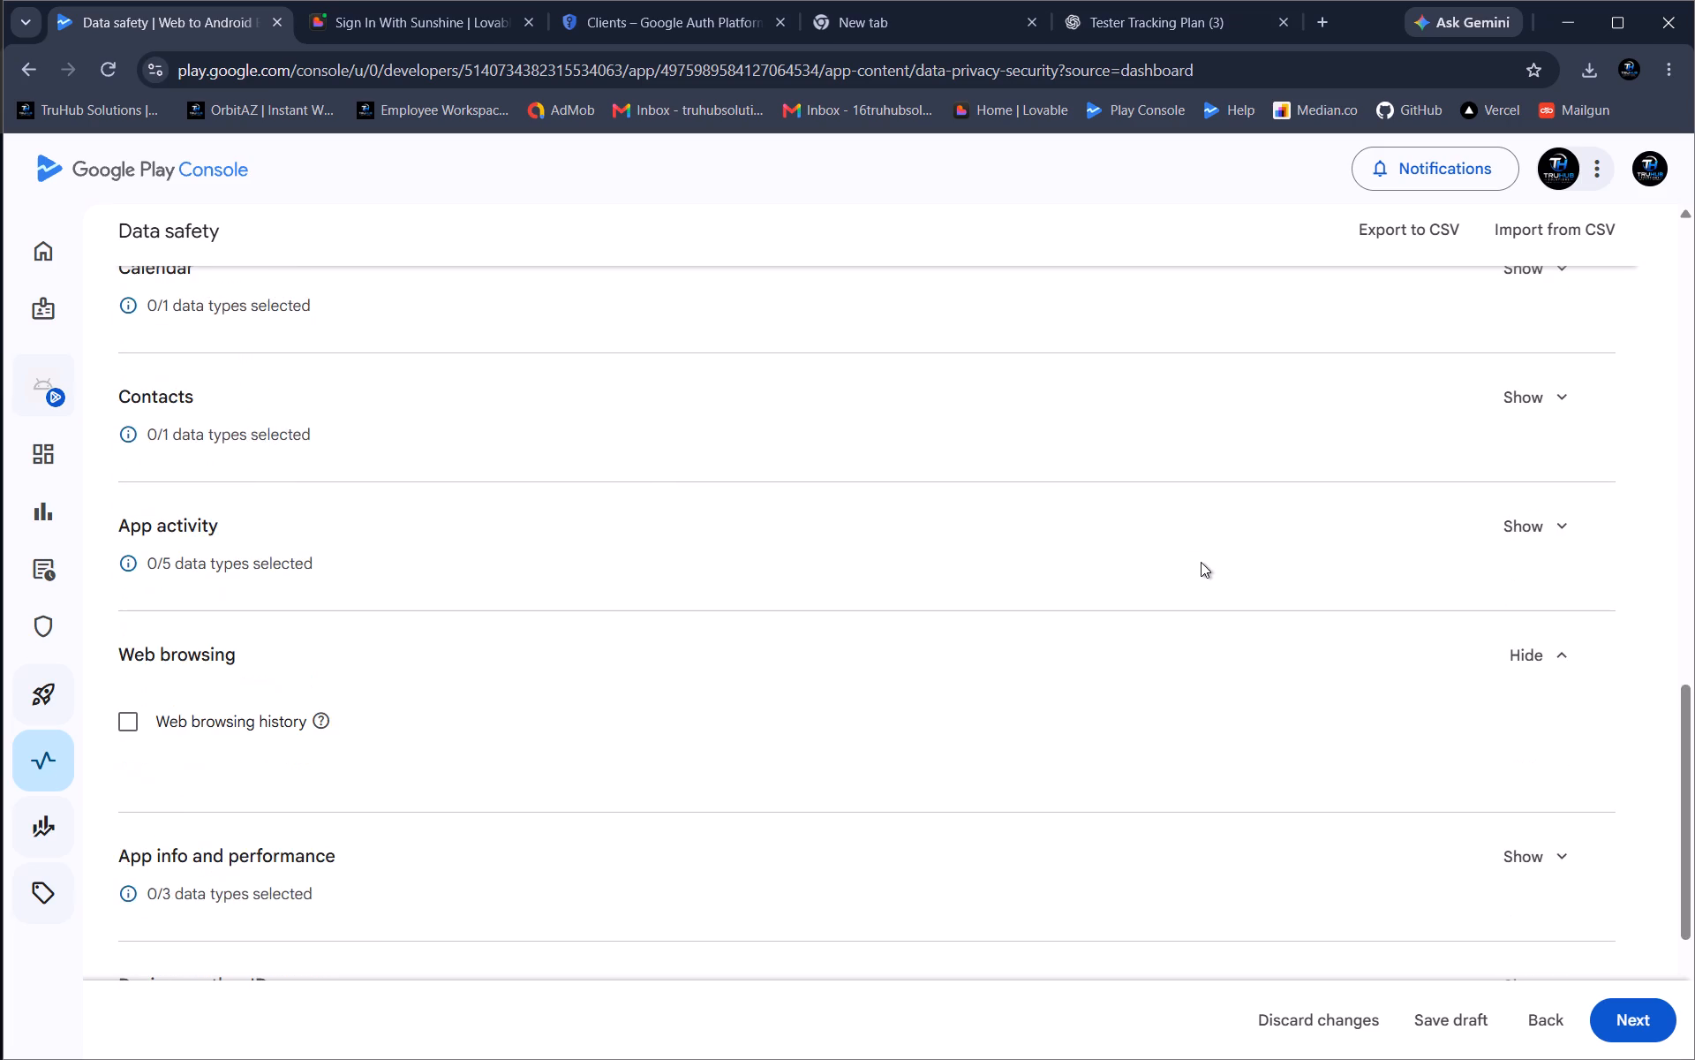
{"action": "scroll", "coordinate": [1200, 567], "scroll_direction": "down", "scroll_amount": 5}
{"action": "left_click", "coordinate": [1551, 540]}
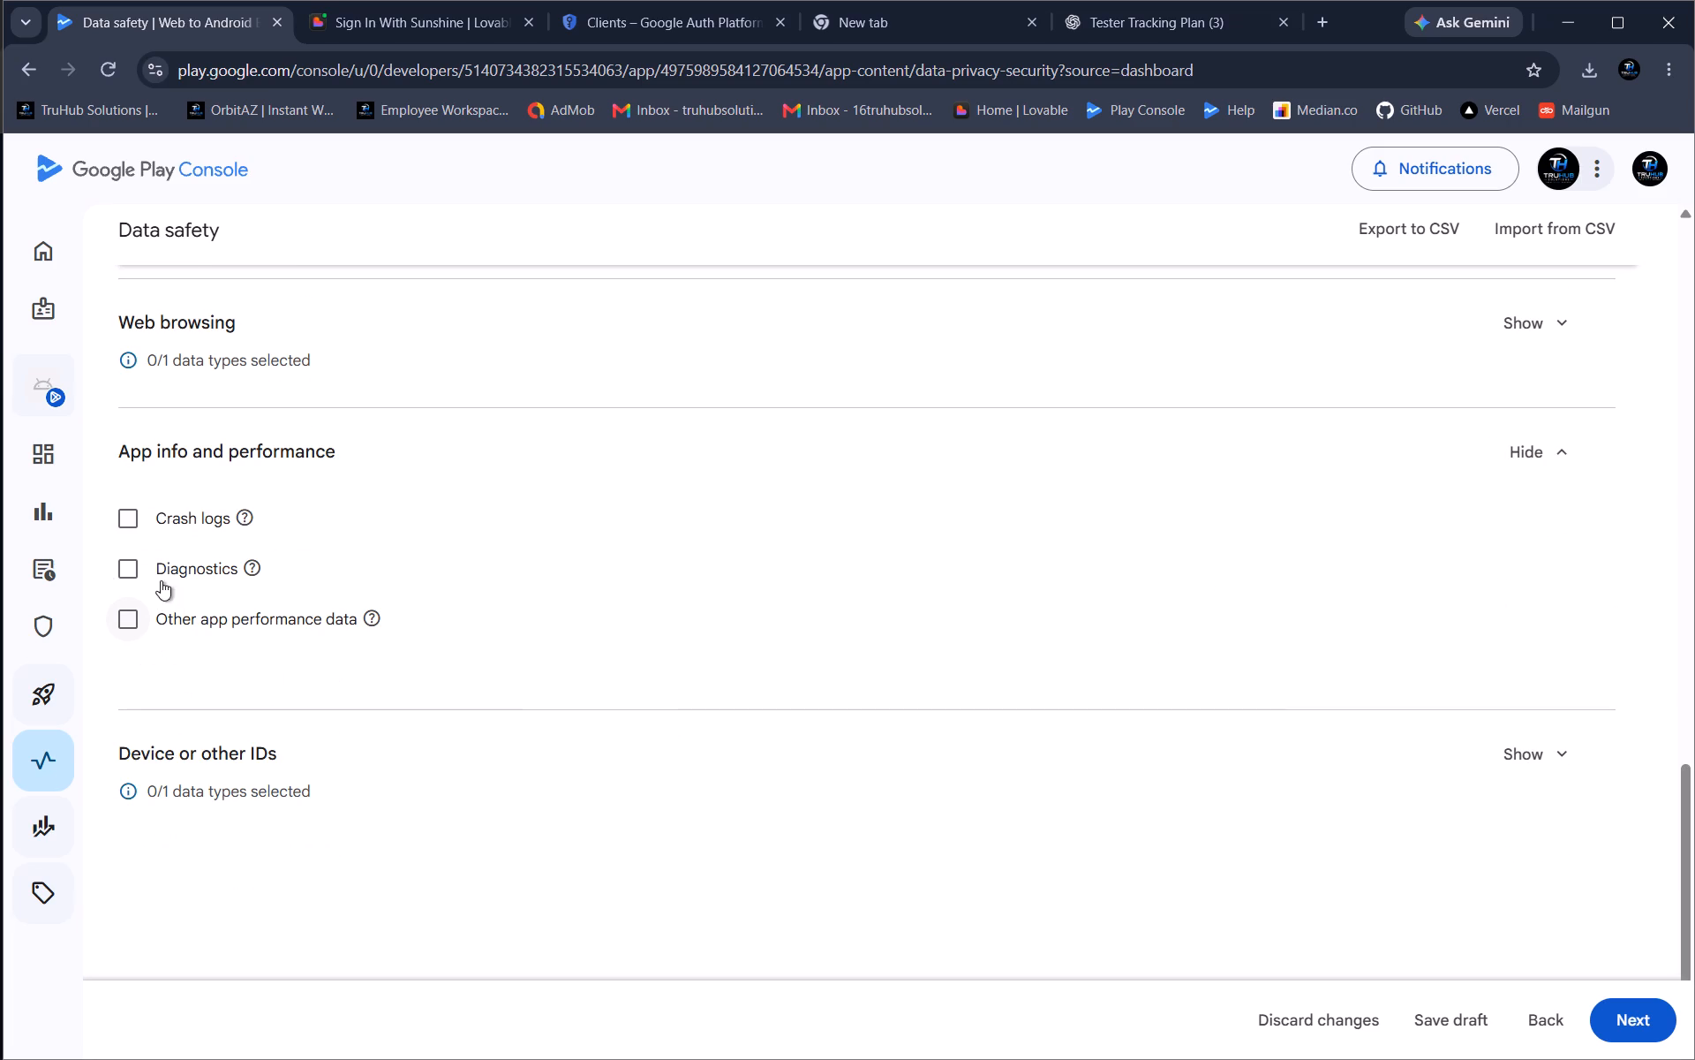
{"action": "left_click", "coordinate": [131, 514]}
{"action": "left_click", "coordinate": [132, 567]}
{"action": "left_click", "coordinate": [124, 597]}
Select Device or other IDs as a data type the app collects or shares.
{"action": "left_click", "coordinate": [1510, 761]}
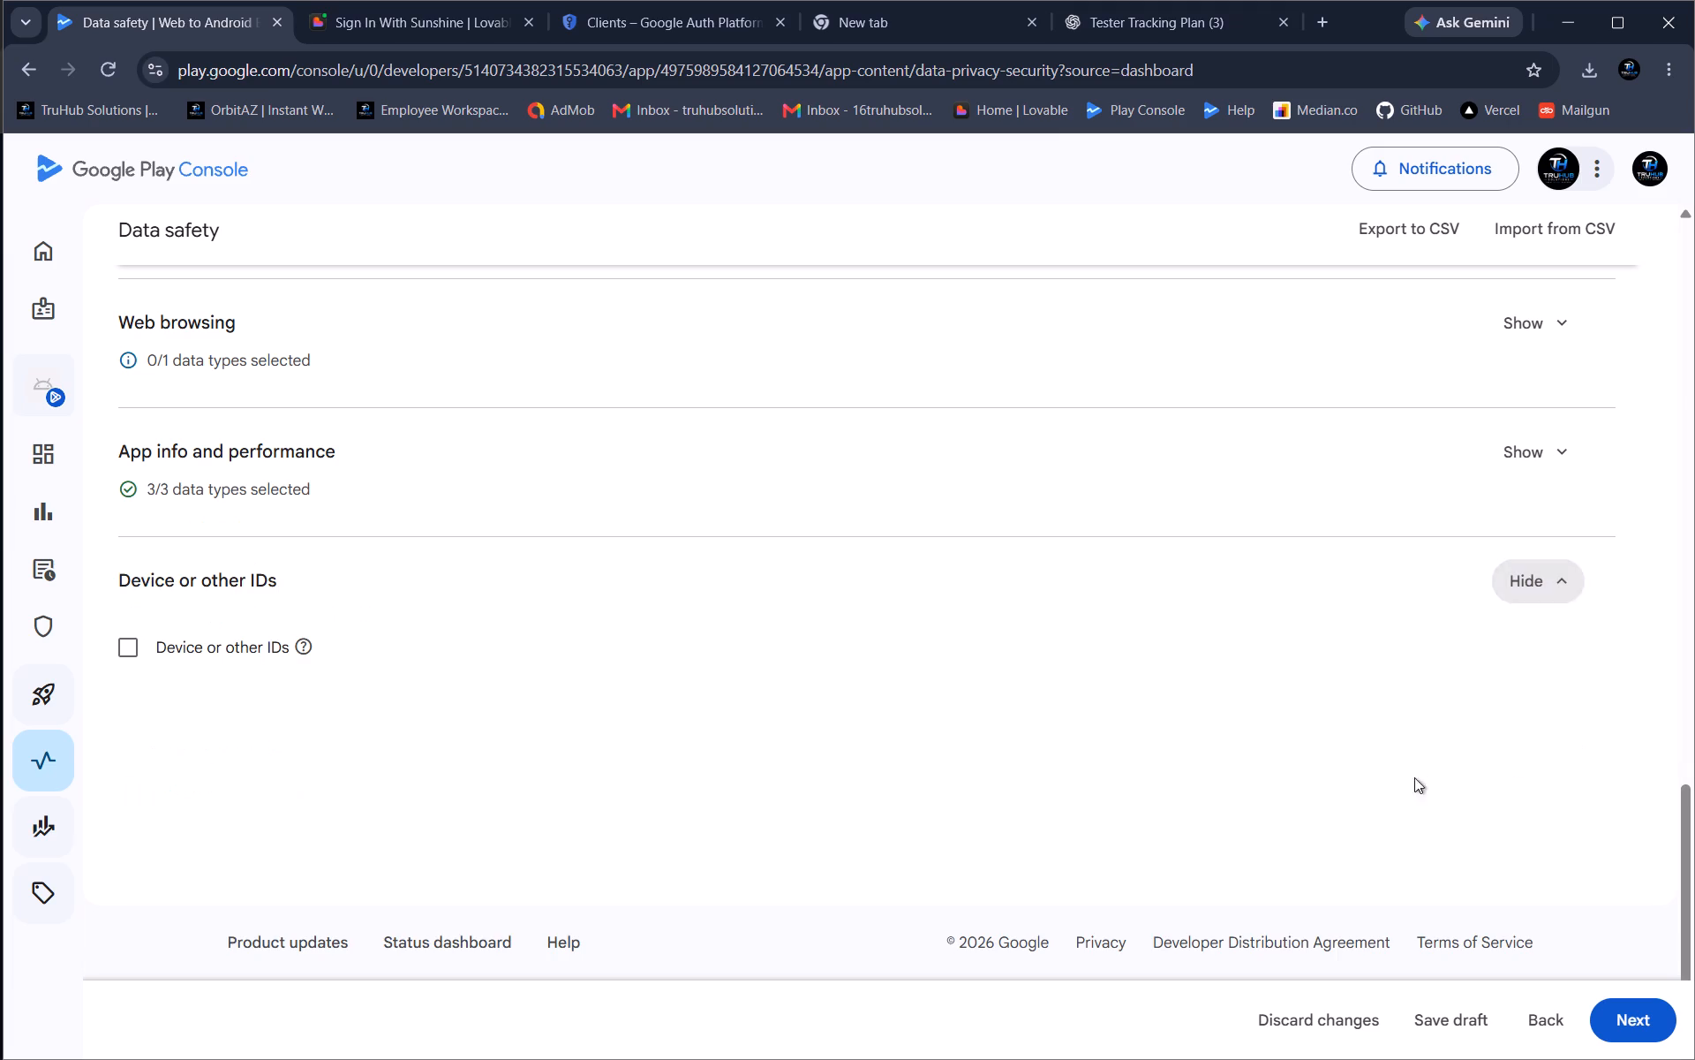
{"action": "scroll", "coordinate": [1143, 824], "scroll_direction": "down", "scroll_amount": 2}
{"action": "scroll", "coordinate": [1318, 829], "scroll_direction": "up", "scroll_amount": 7}
{"action": "scroll", "coordinate": [1328, 805], "scroll_direction": "down", "scroll_amount": 1}
{"action": "scroll", "coordinate": [1328, 805], "scroll_direction": "up", "scroll_amount": 2}
{"action": "scroll", "coordinate": [1330, 806], "scroll_direction": "down", "scroll_amount": 1}
{"action": "scroll", "coordinate": [1198, 738], "scroll_direction": "down", "scroll_amount": 11}
{"action": "scroll", "coordinate": [962, 689], "scroll_direction": "up", "scroll_amount": 1}
{"action": "scroll", "coordinate": [944, 691], "scroll_direction": "down", "scroll_amount": 2}
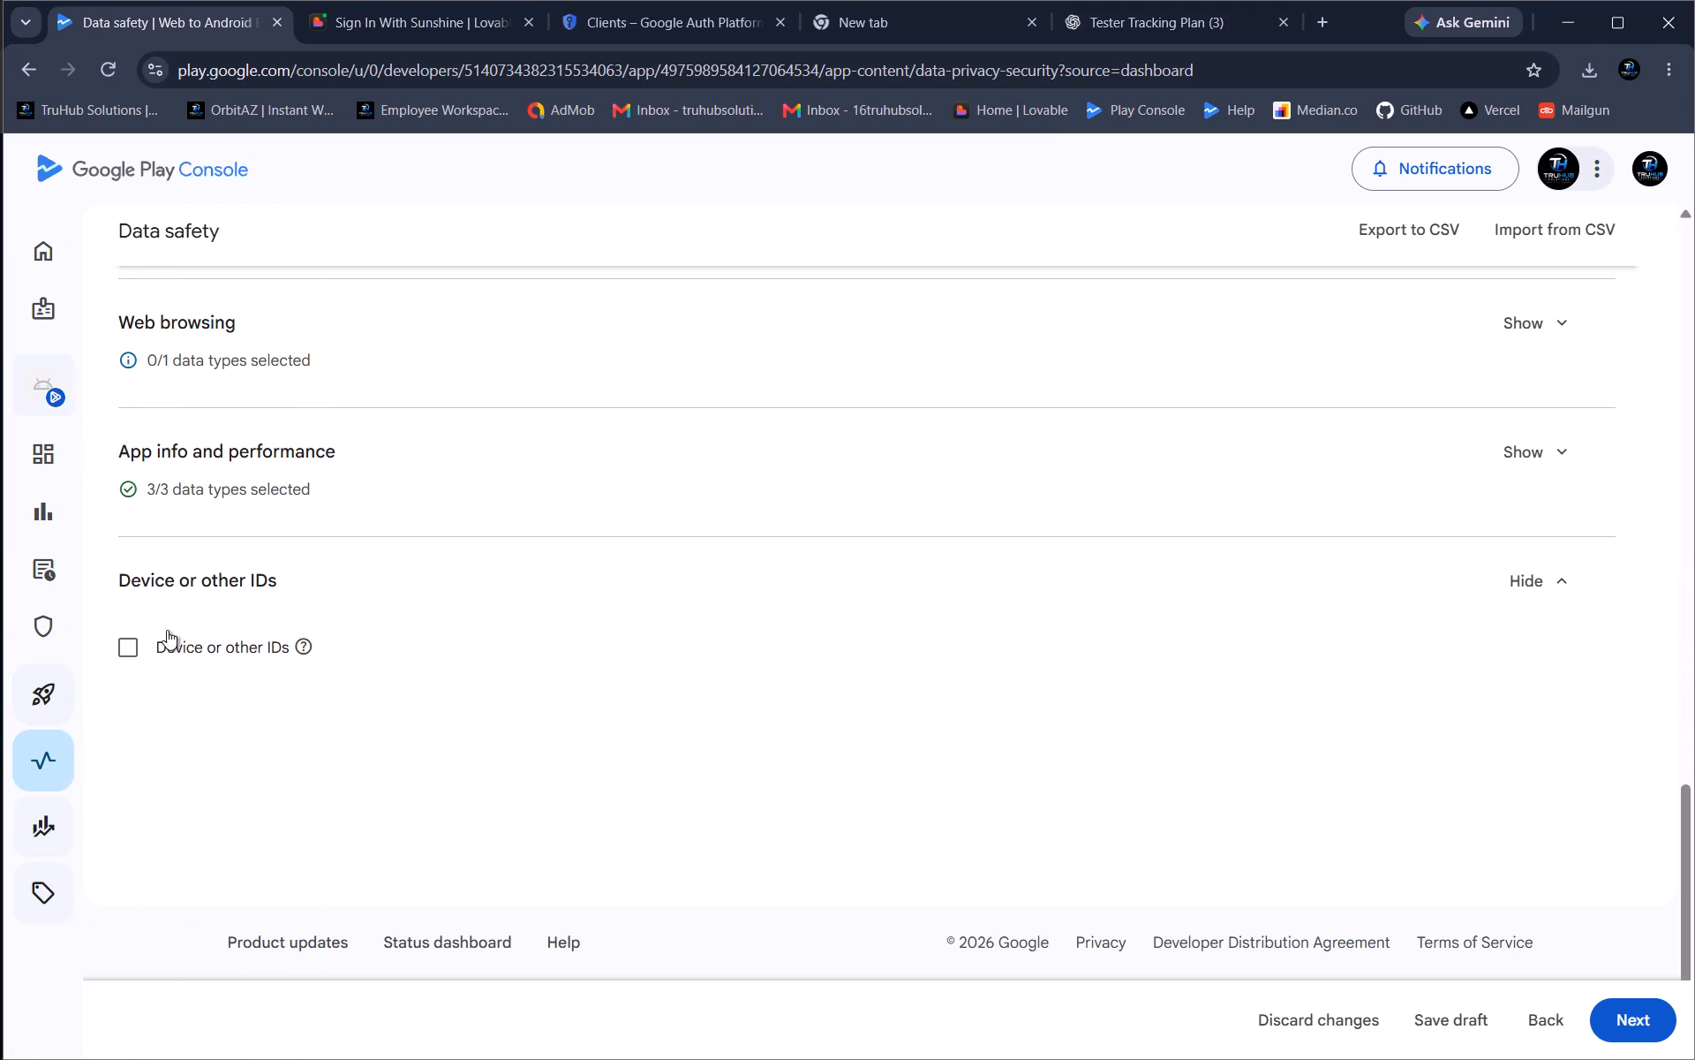
{"action": "left_click", "coordinate": [118, 635]}
Review the selected data types and proceed to the Data usage and handling stage.
{"action": "scroll", "coordinate": [1556, 845], "scroll_direction": "up", "scroll_amount": 14}
{"action": "scroll", "coordinate": [1565, 837], "scroll_direction": "down", "scroll_amount": 1}
{"action": "scroll", "coordinate": [1561, 837], "scroll_direction": "up", "scroll_amount": 3}
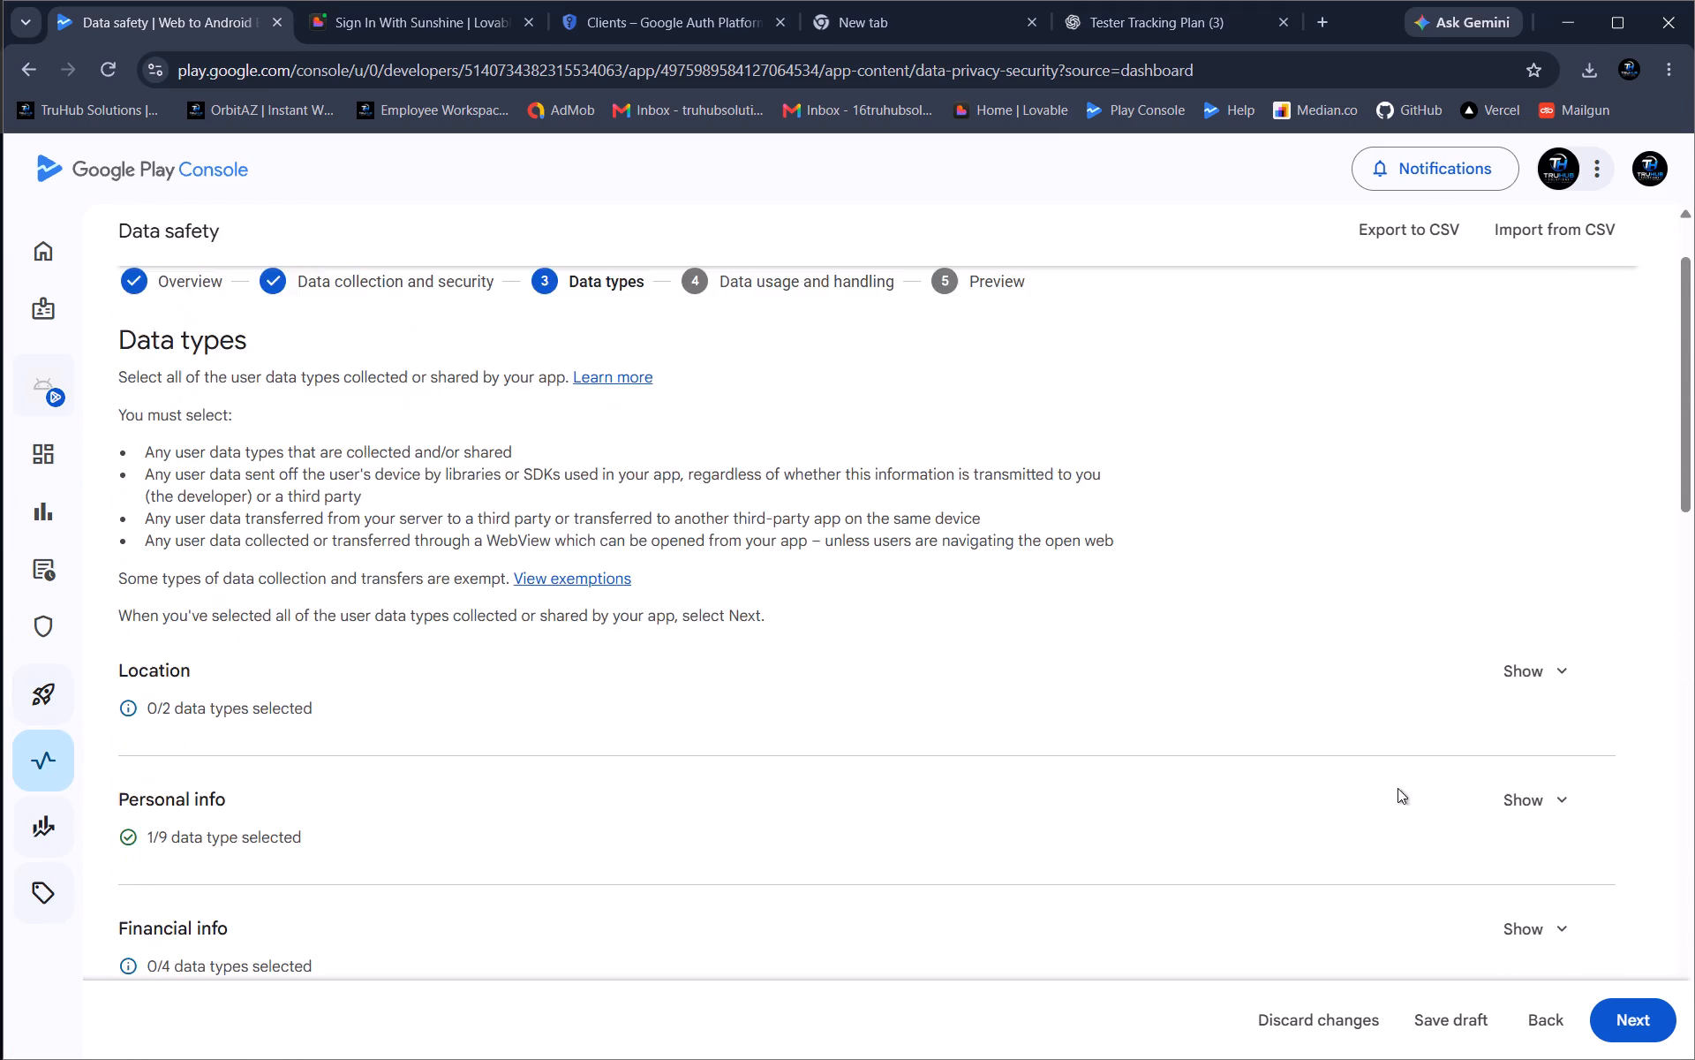
{"action": "scroll", "coordinate": [1397, 788], "scroll_direction": "up", "scroll_amount": 3}
{"action": "scroll", "coordinate": [1352, 787], "scroll_direction": "down", "scroll_amount": 1}
{"action": "scroll", "coordinate": [1350, 787], "scroll_direction": "up", "scroll_amount": 2}
{"action": "left_click", "coordinate": [1636, 1023]}
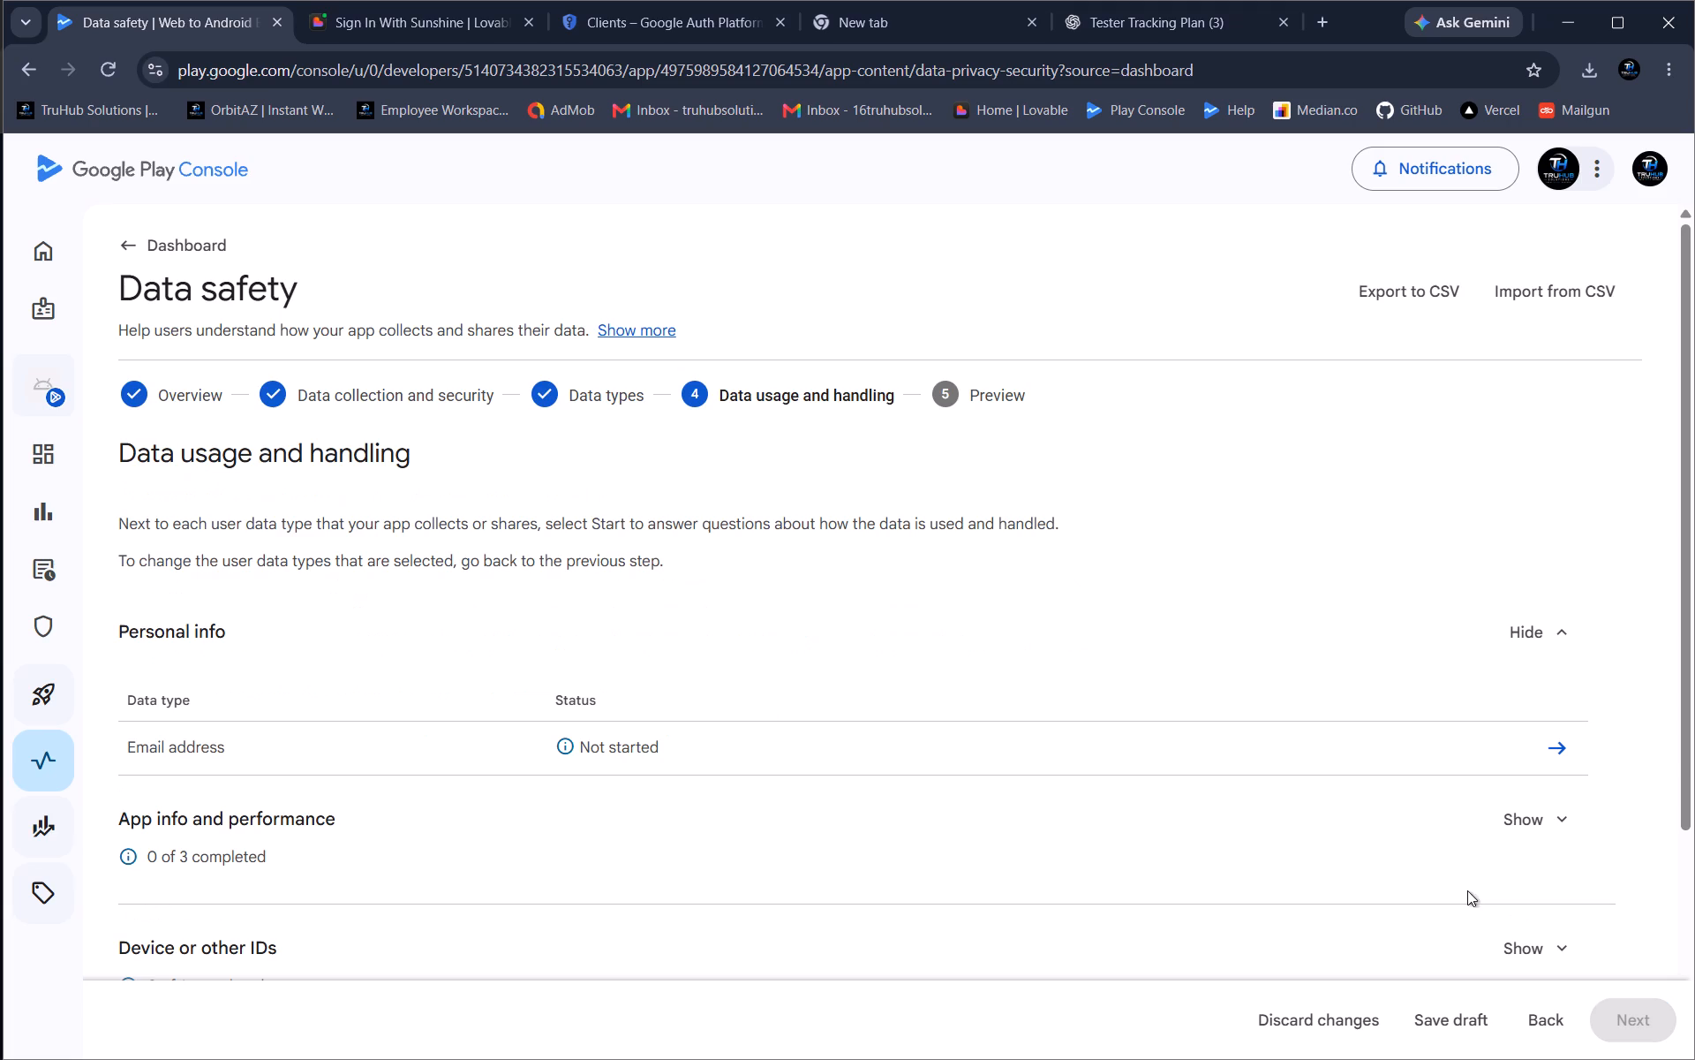
Declare Email address as collected, processed ephemerally and required, with App functionality as its purpose, and save the answers.
{"action": "scroll", "coordinate": [769, 785], "scroll_direction": "down", "scroll_amount": 1}
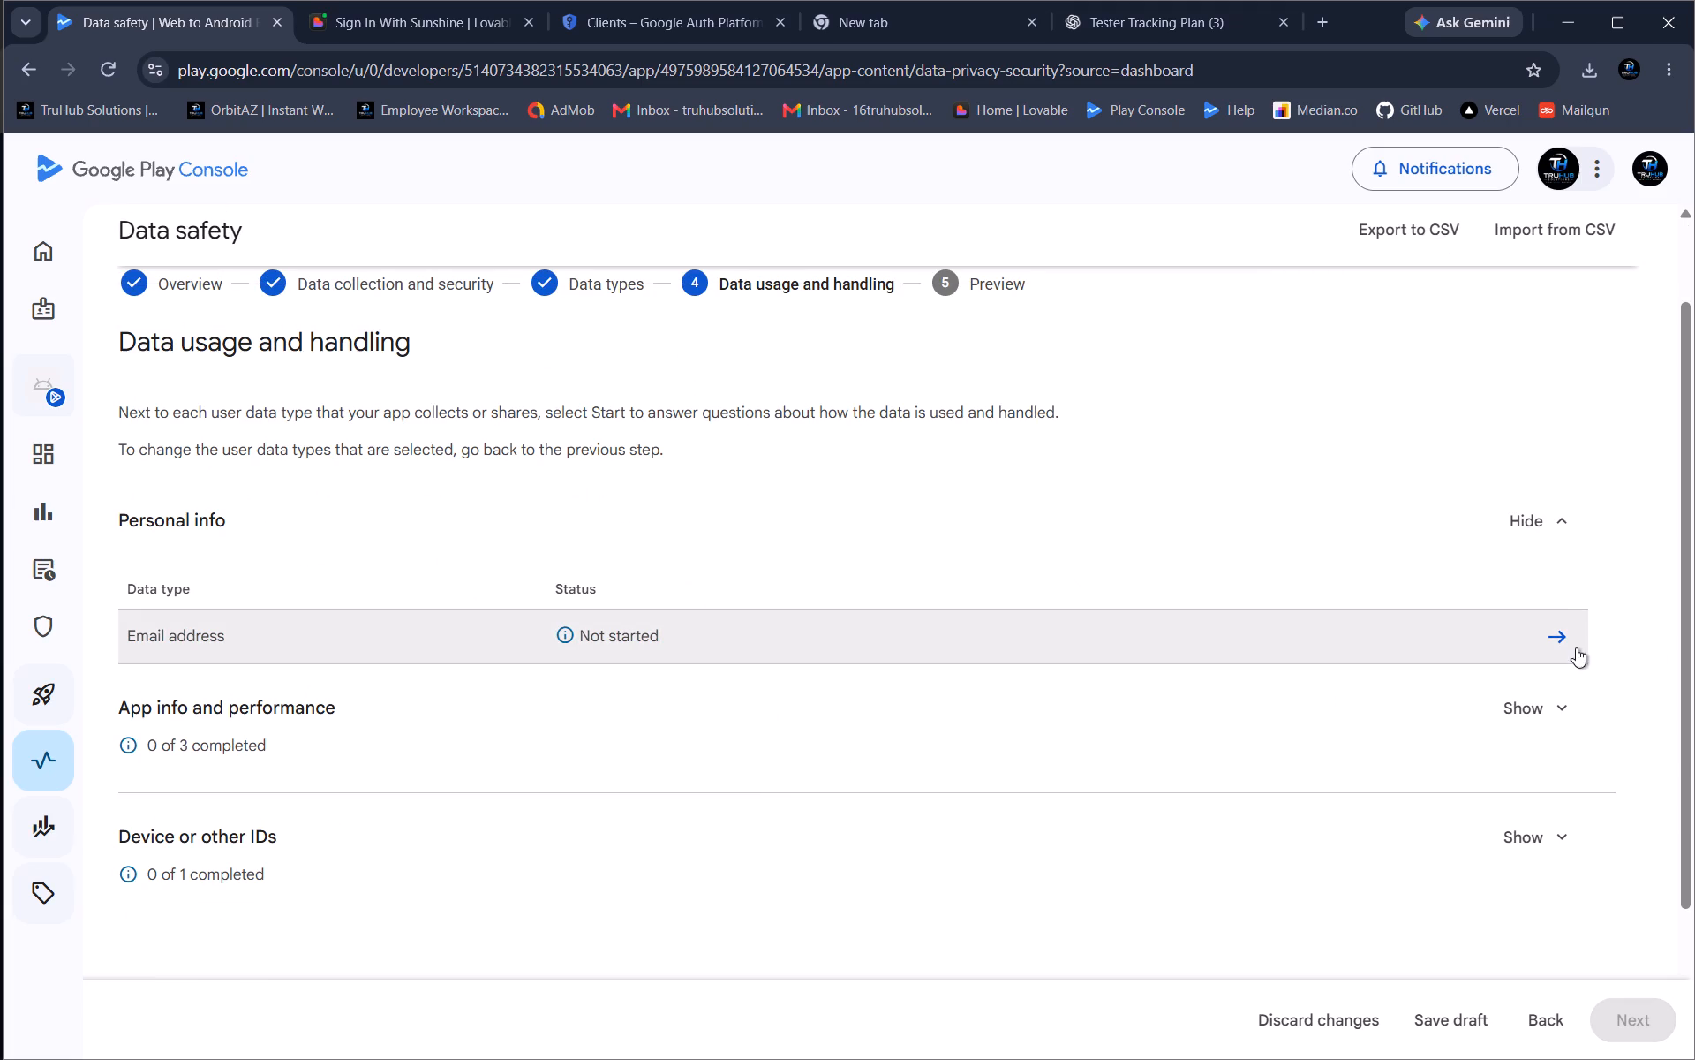
{"action": "left_click", "coordinate": [1576, 647]}
{"action": "left_click", "coordinate": [361, 437]}
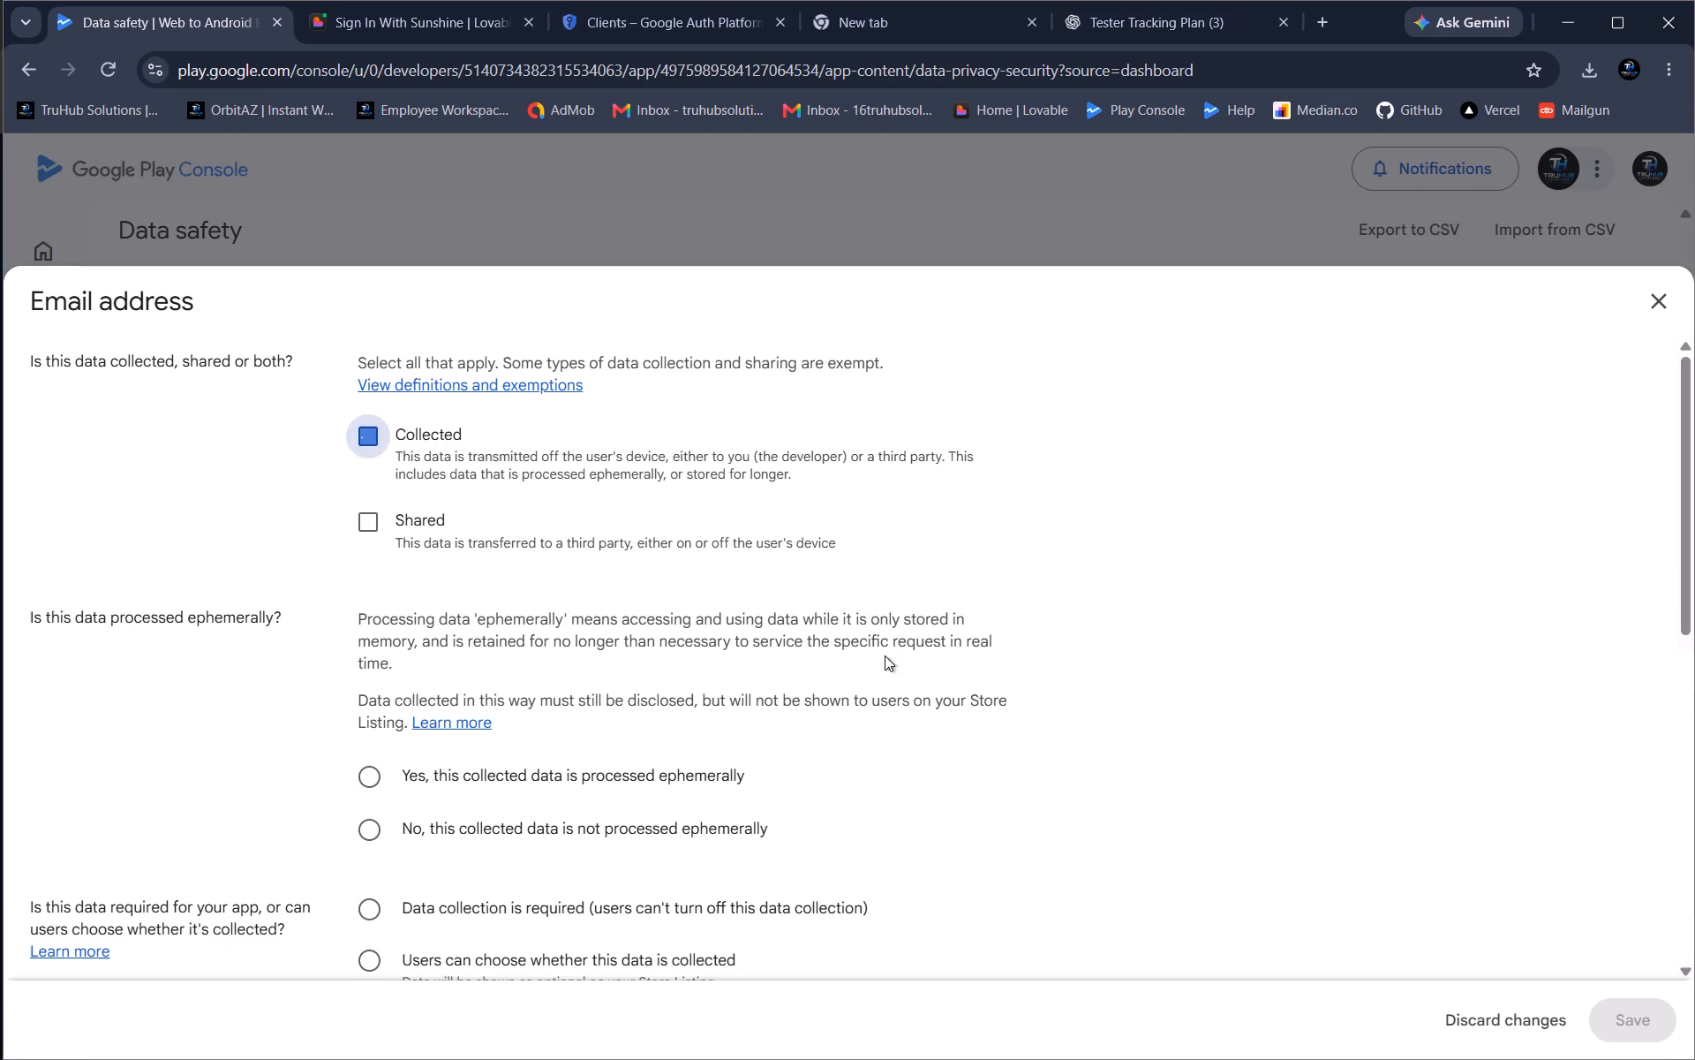
{"action": "scroll", "coordinate": [945, 784], "scroll_direction": "down", "scroll_amount": 1}
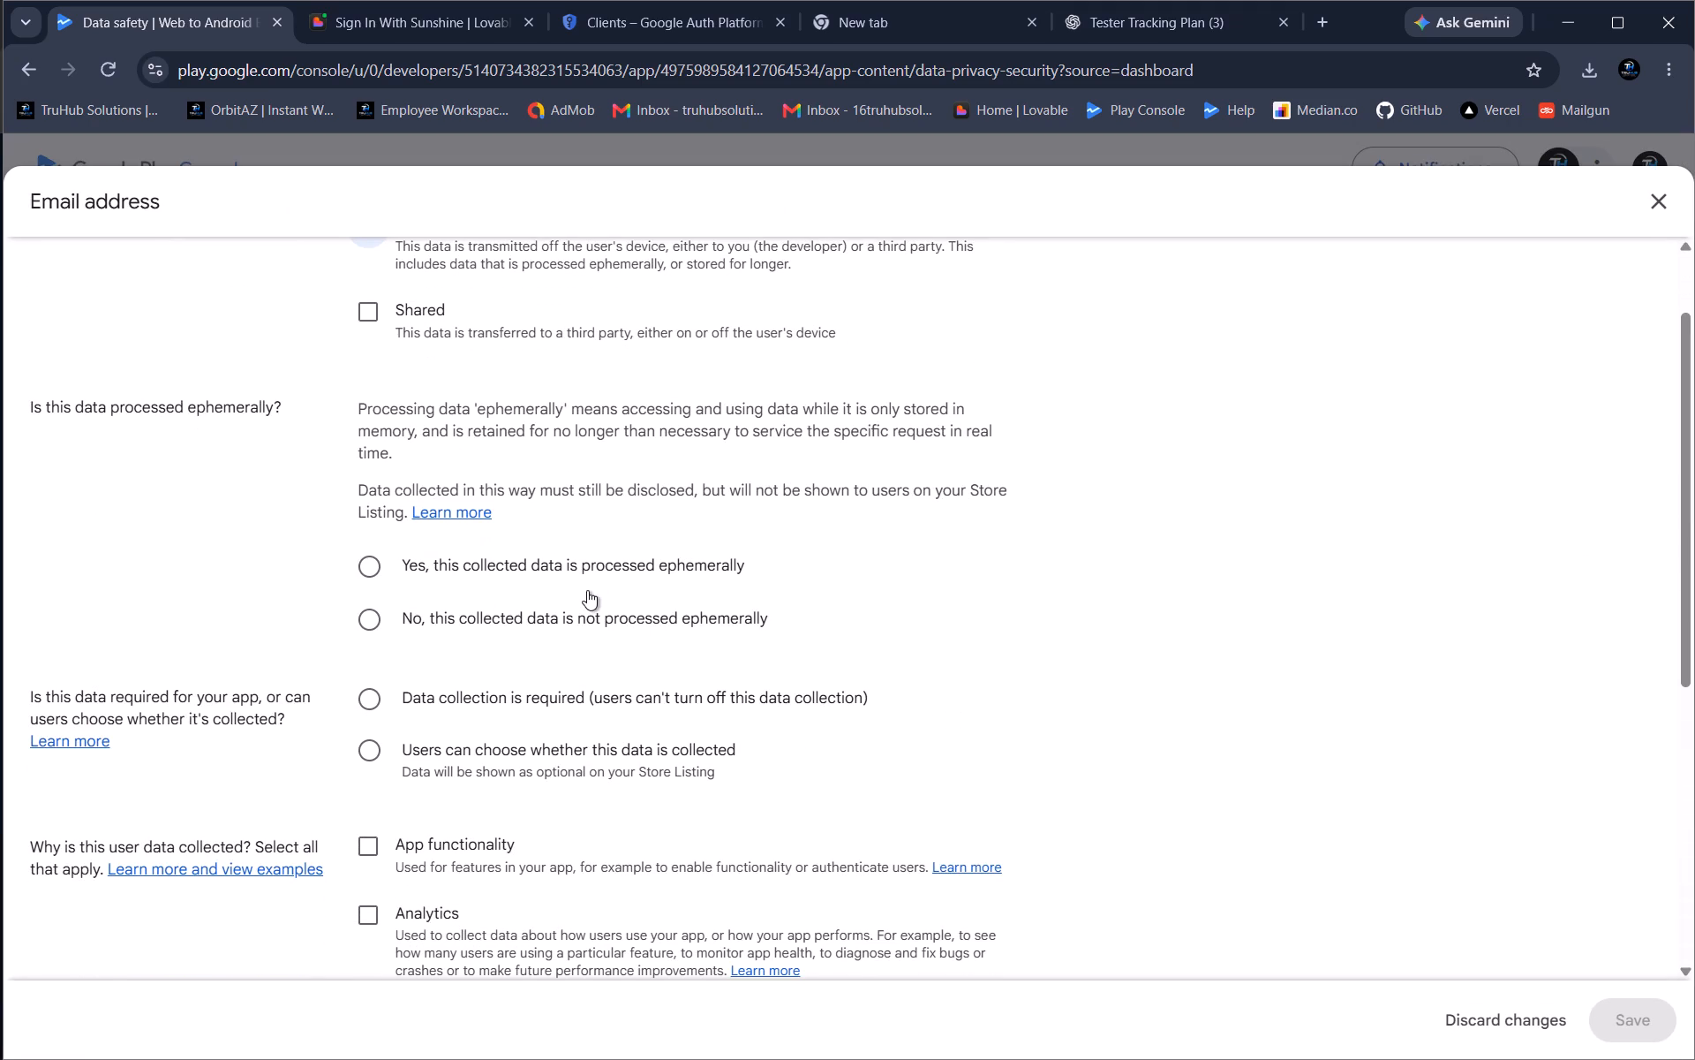
{"action": "left_click", "coordinate": [365, 547]}
{"action": "left_click", "coordinate": [364, 692]}
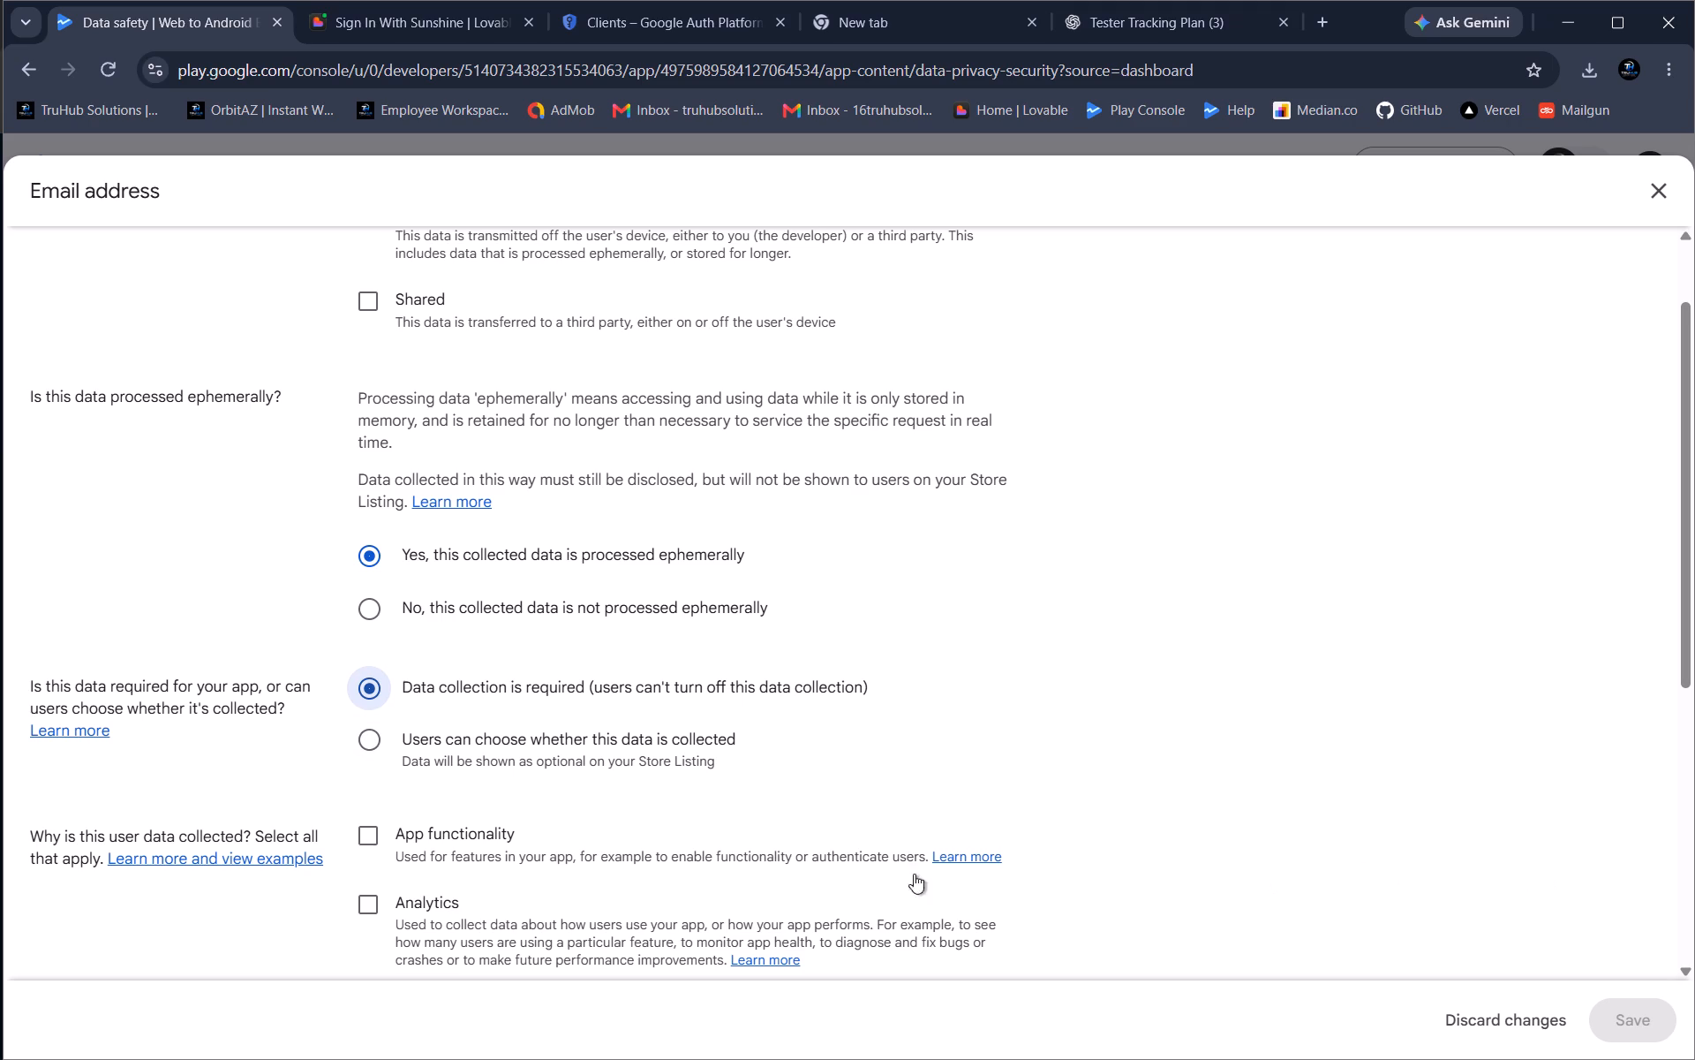
{"action": "left_click", "coordinate": [371, 828]}
{"action": "scroll", "coordinate": [691, 823], "scroll_direction": "down", "scroll_amount": 5}
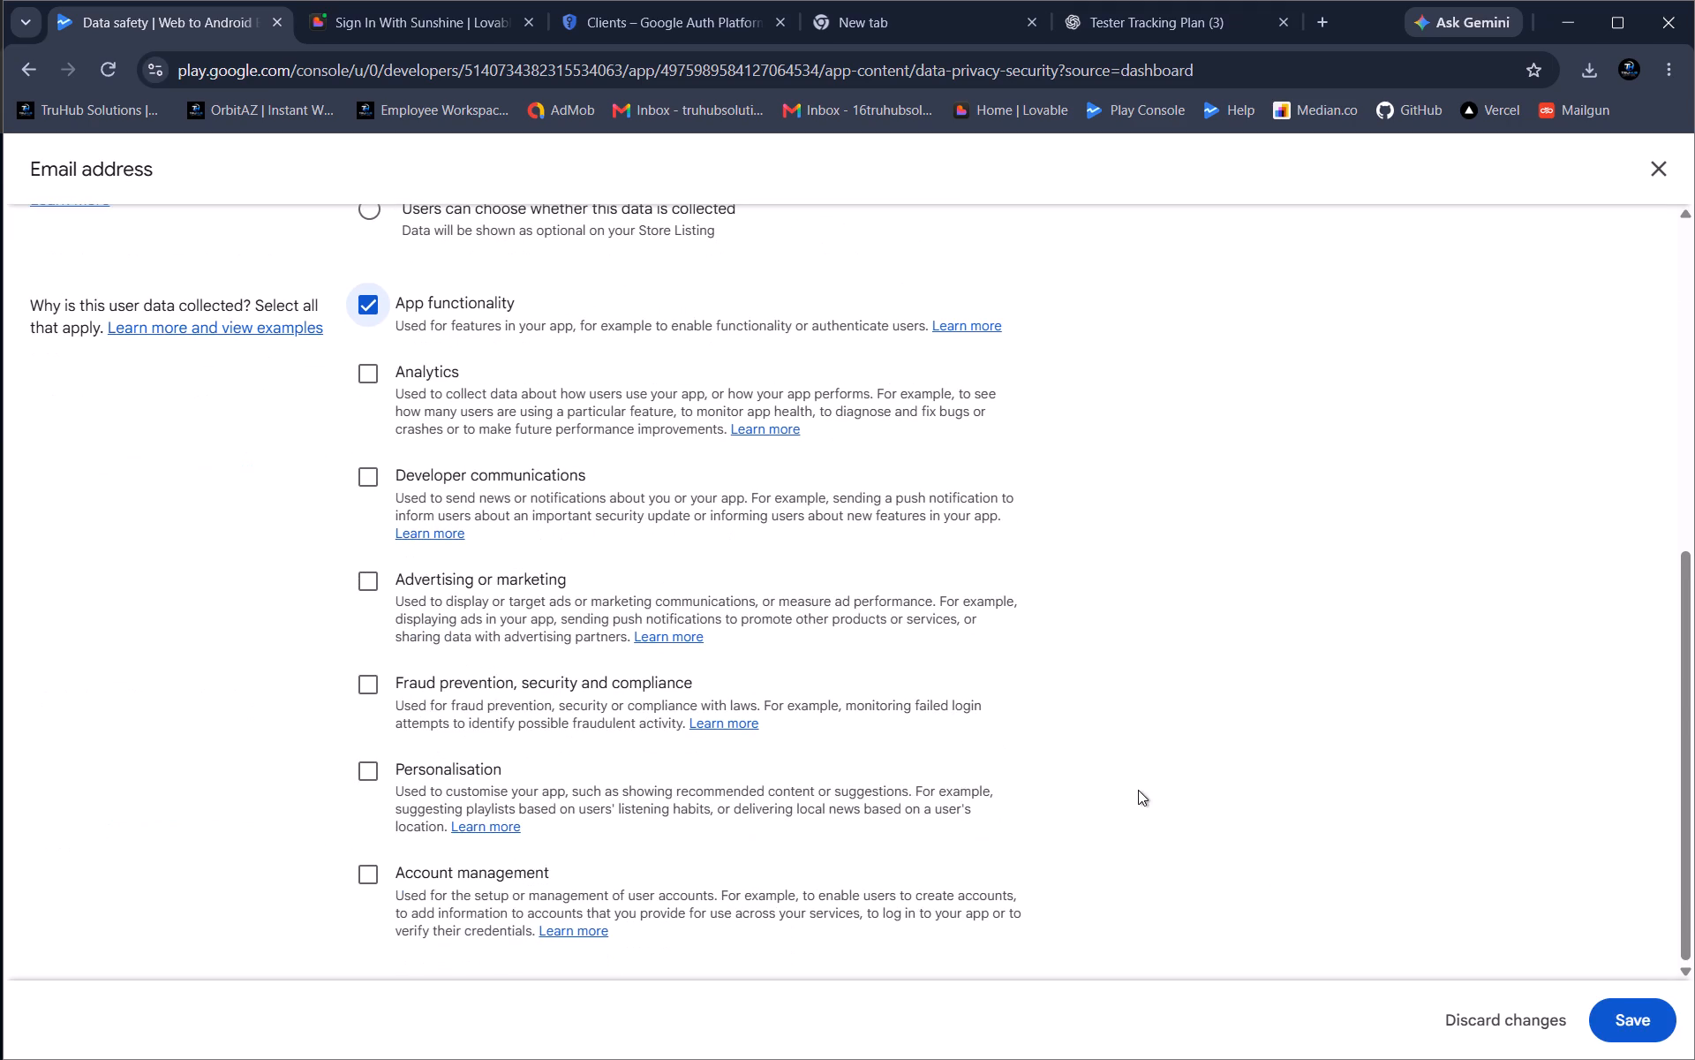
{"action": "left_click", "coordinate": [1612, 1007]}
Declare Crash logs as collected, processed ephemerally and optional for users, for App functionality and Analytics, and save the answers.
{"action": "scroll", "coordinate": [983, 781], "scroll_direction": "down", "scroll_amount": 1}
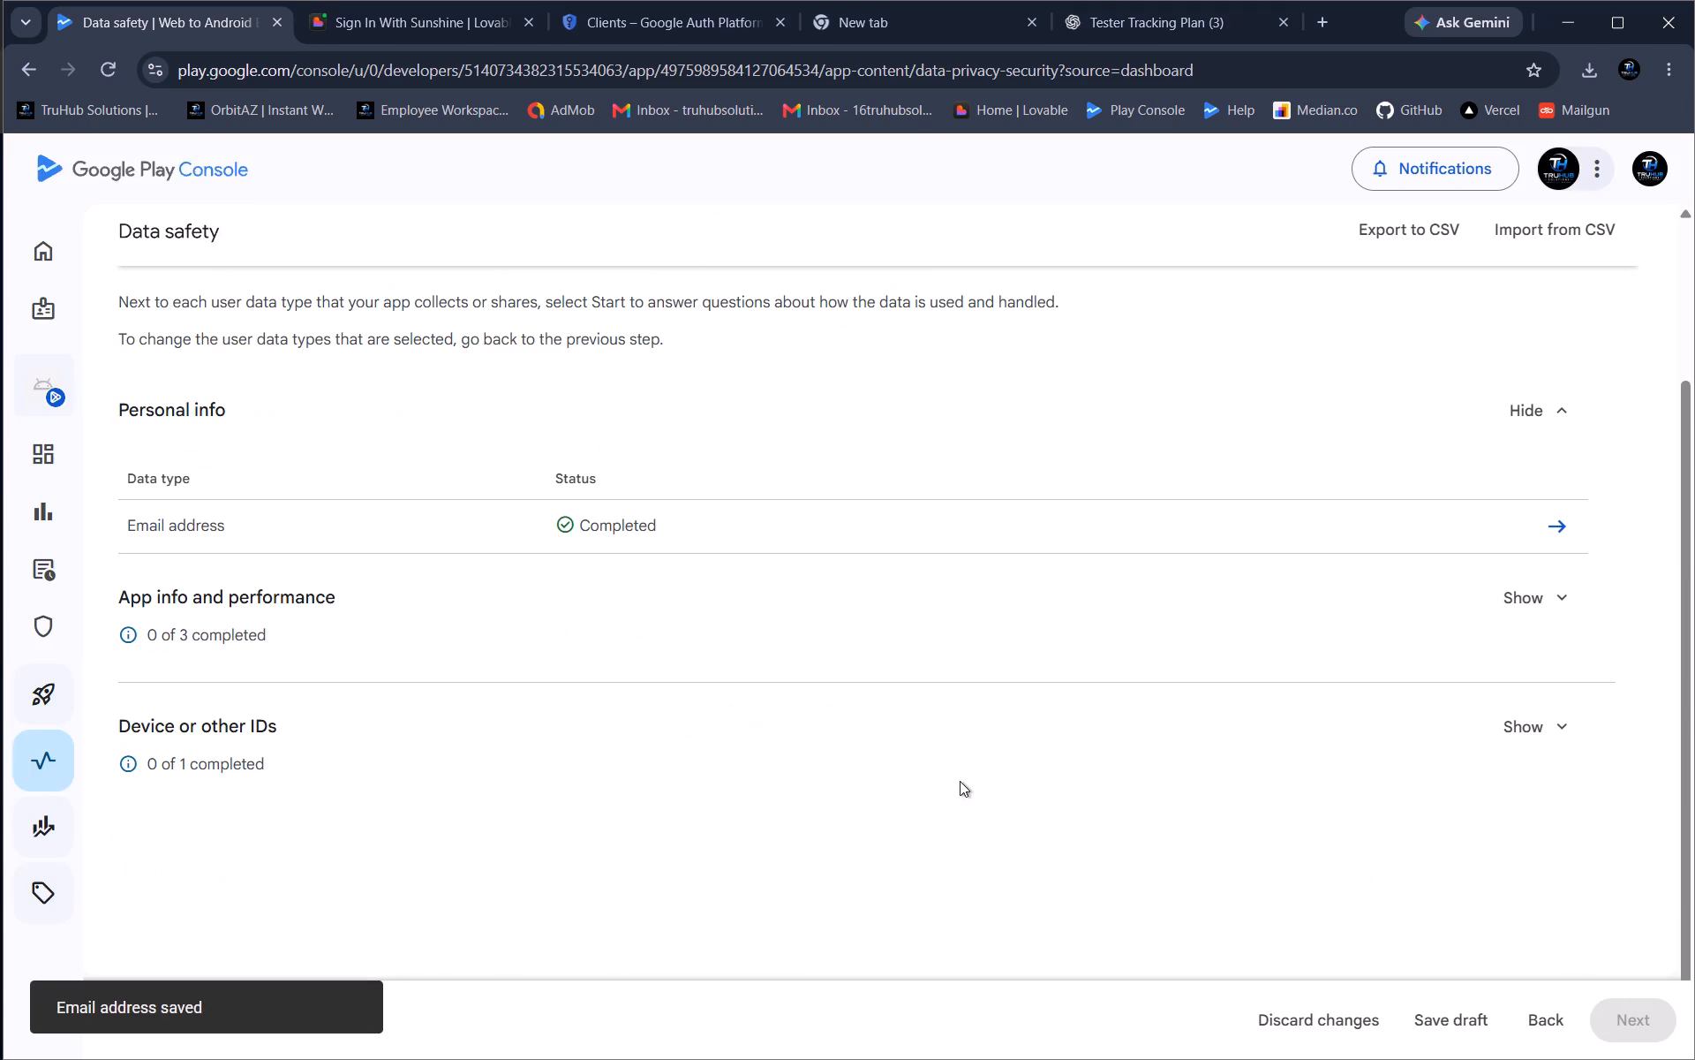
{"action": "left_click", "coordinate": [1481, 591]}
{"action": "left_click", "coordinate": [1499, 605]}
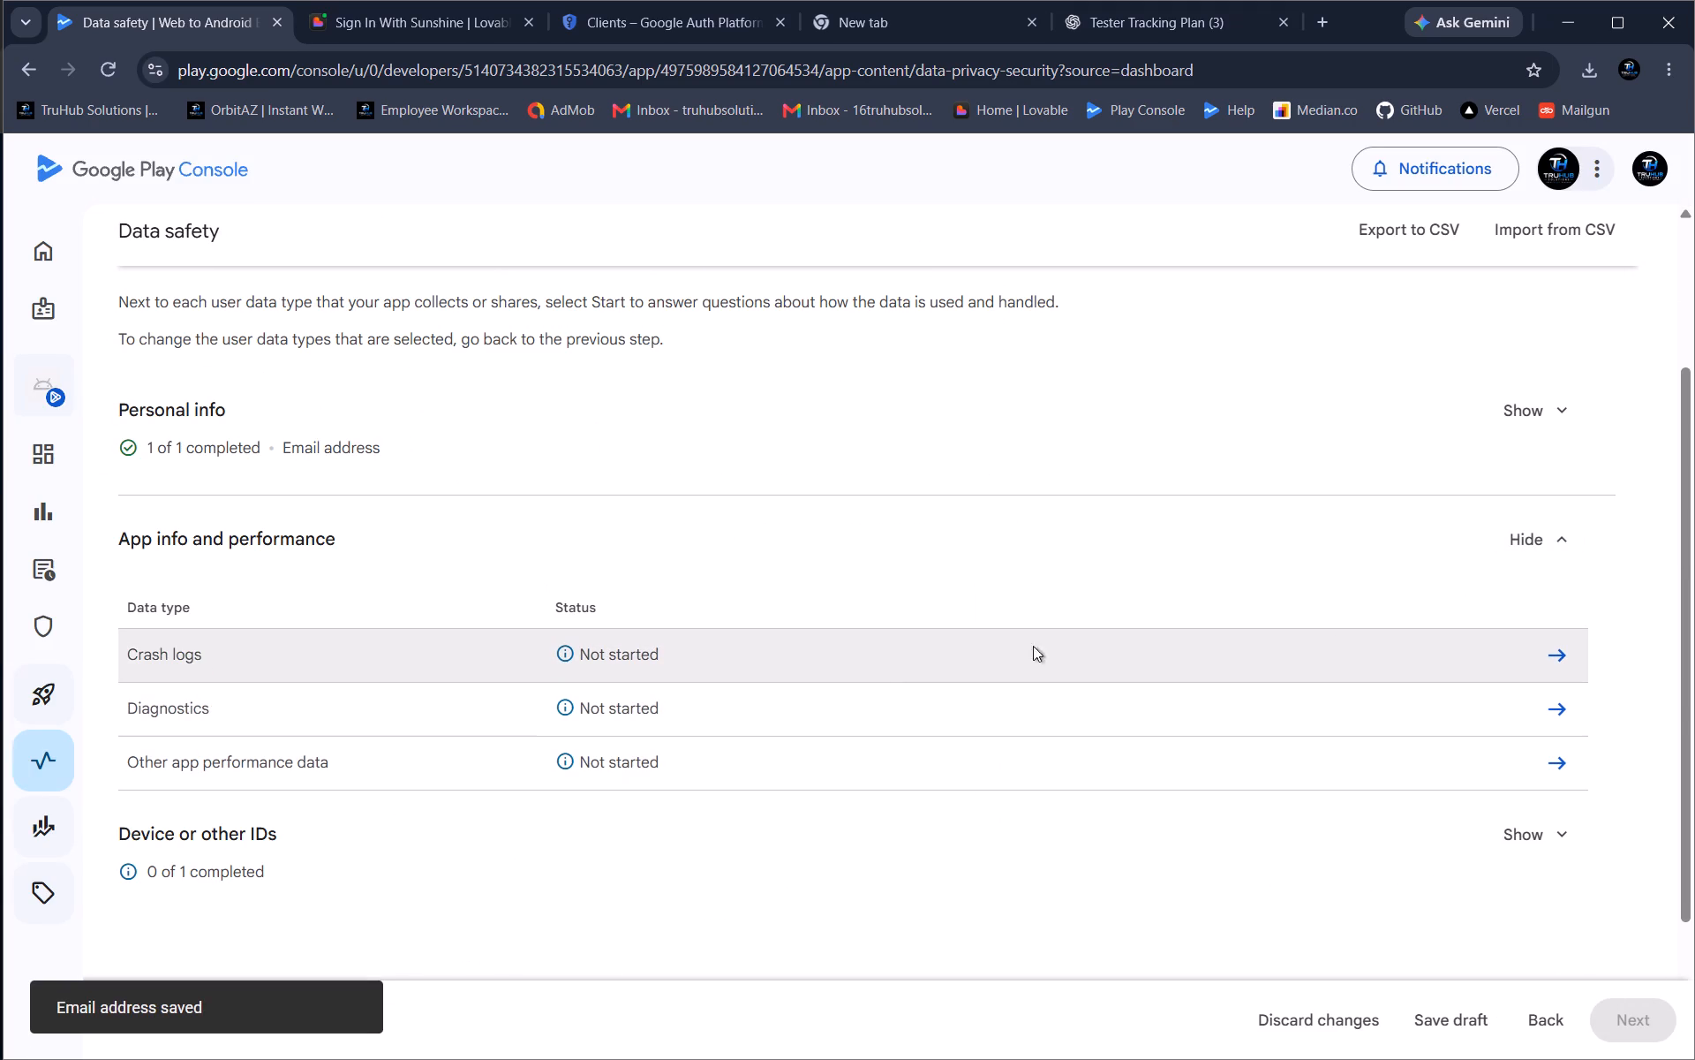
{"action": "left_click", "coordinate": [1548, 645]}
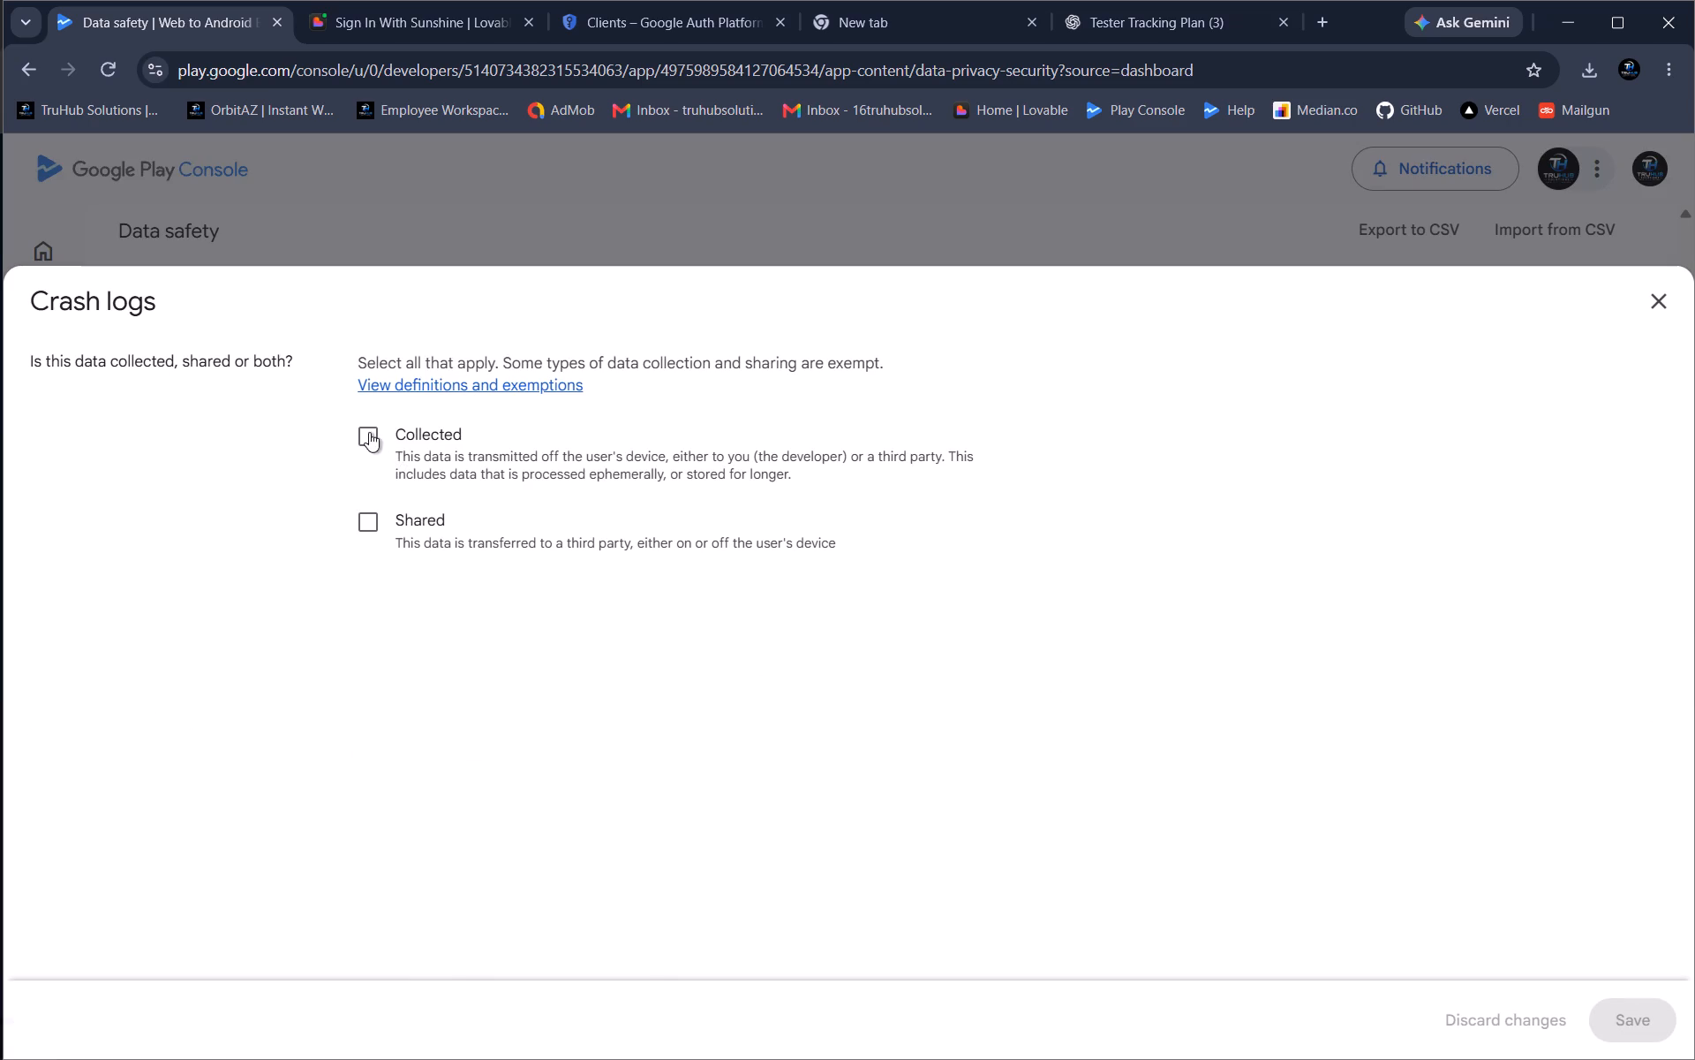
{"action": "left_click", "coordinate": [369, 432]}
{"action": "scroll", "coordinate": [1333, 902], "scroll_direction": "down", "scroll_amount": 2}
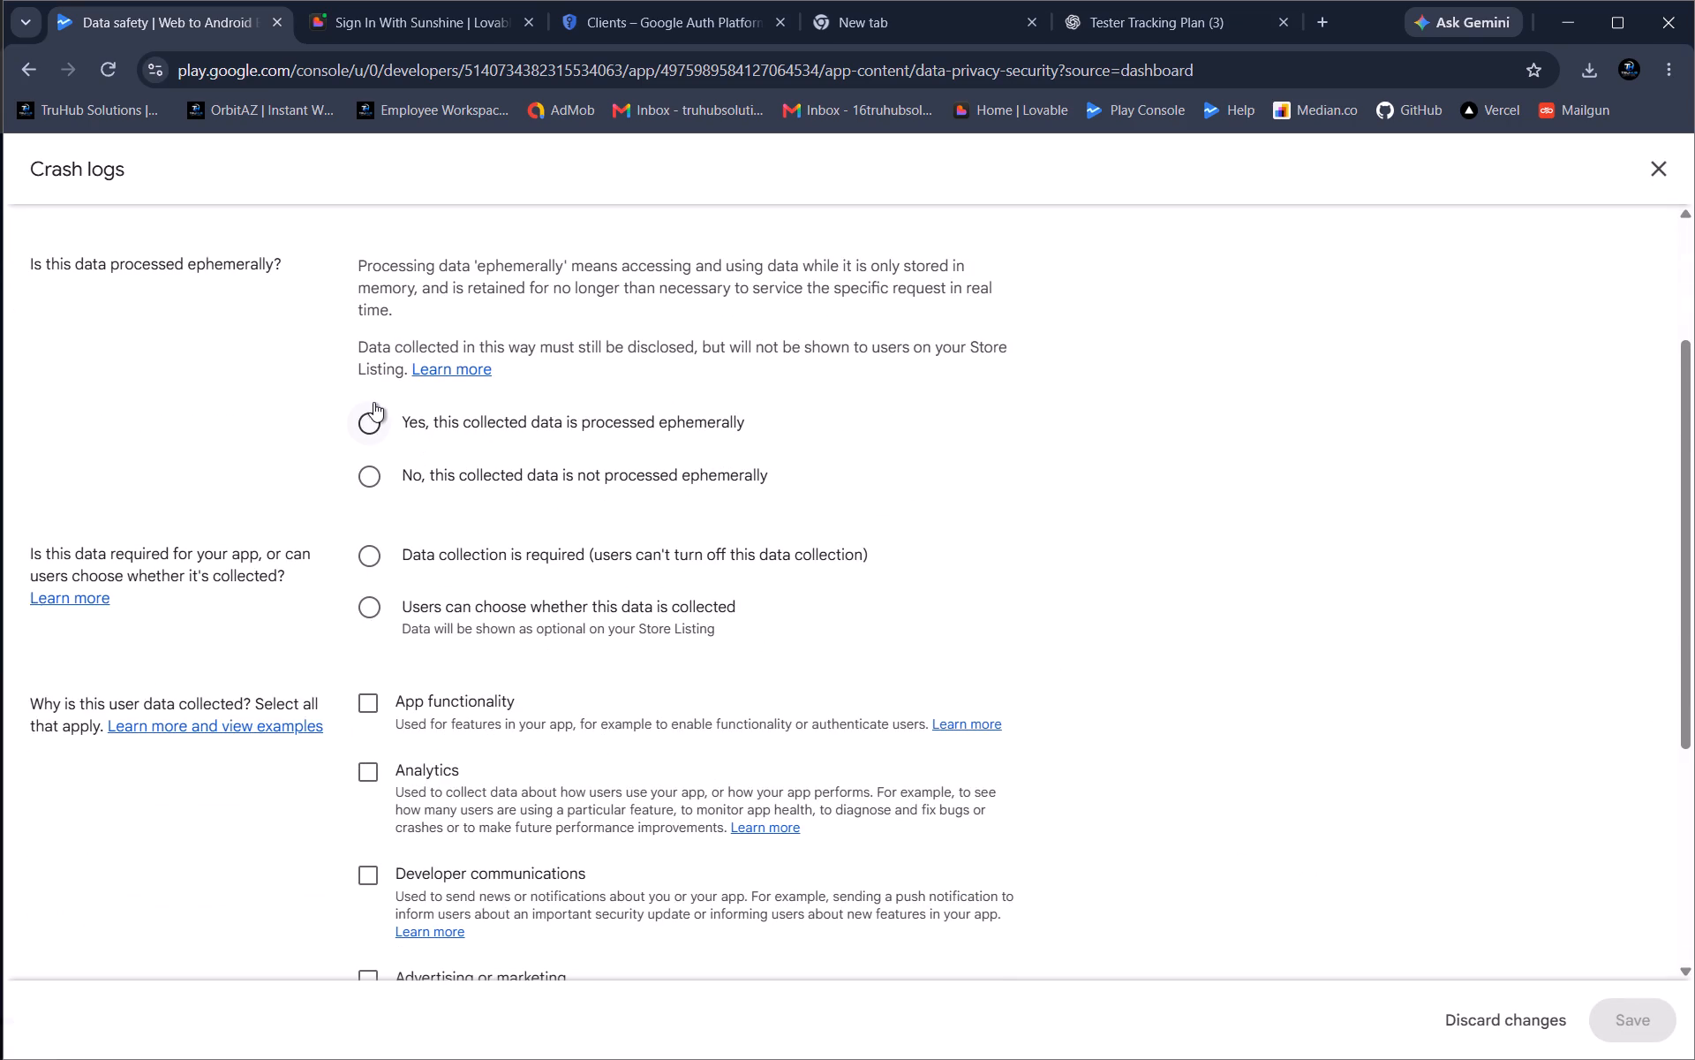
{"action": "left_click", "coordinate": [373, 426]}
{"action": "left_click", "coordinate": [355, 548]}
{"action": "left_click", "coordinate": [358, 600]}
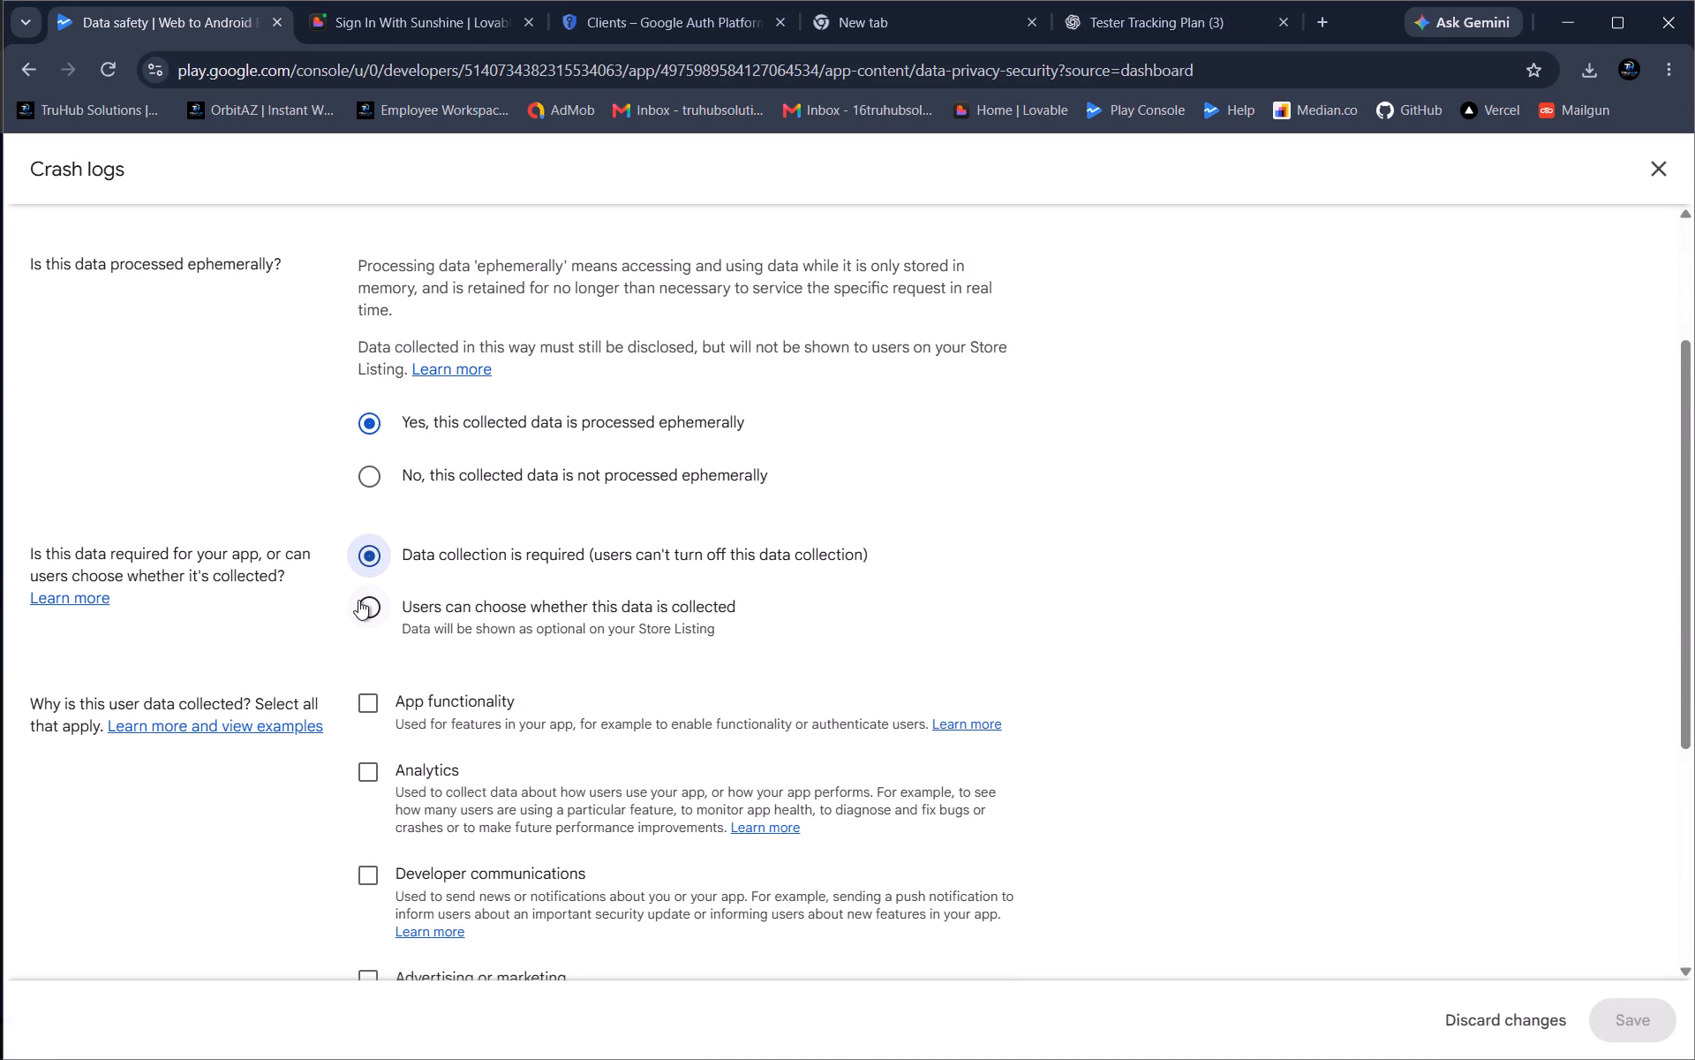
{"action": "left_click", "coordinate": [363, 697]}
{"action": "scroll", "coordinate": [1062, 837], "scroll_direction": "down", "scroll_amount": 1}
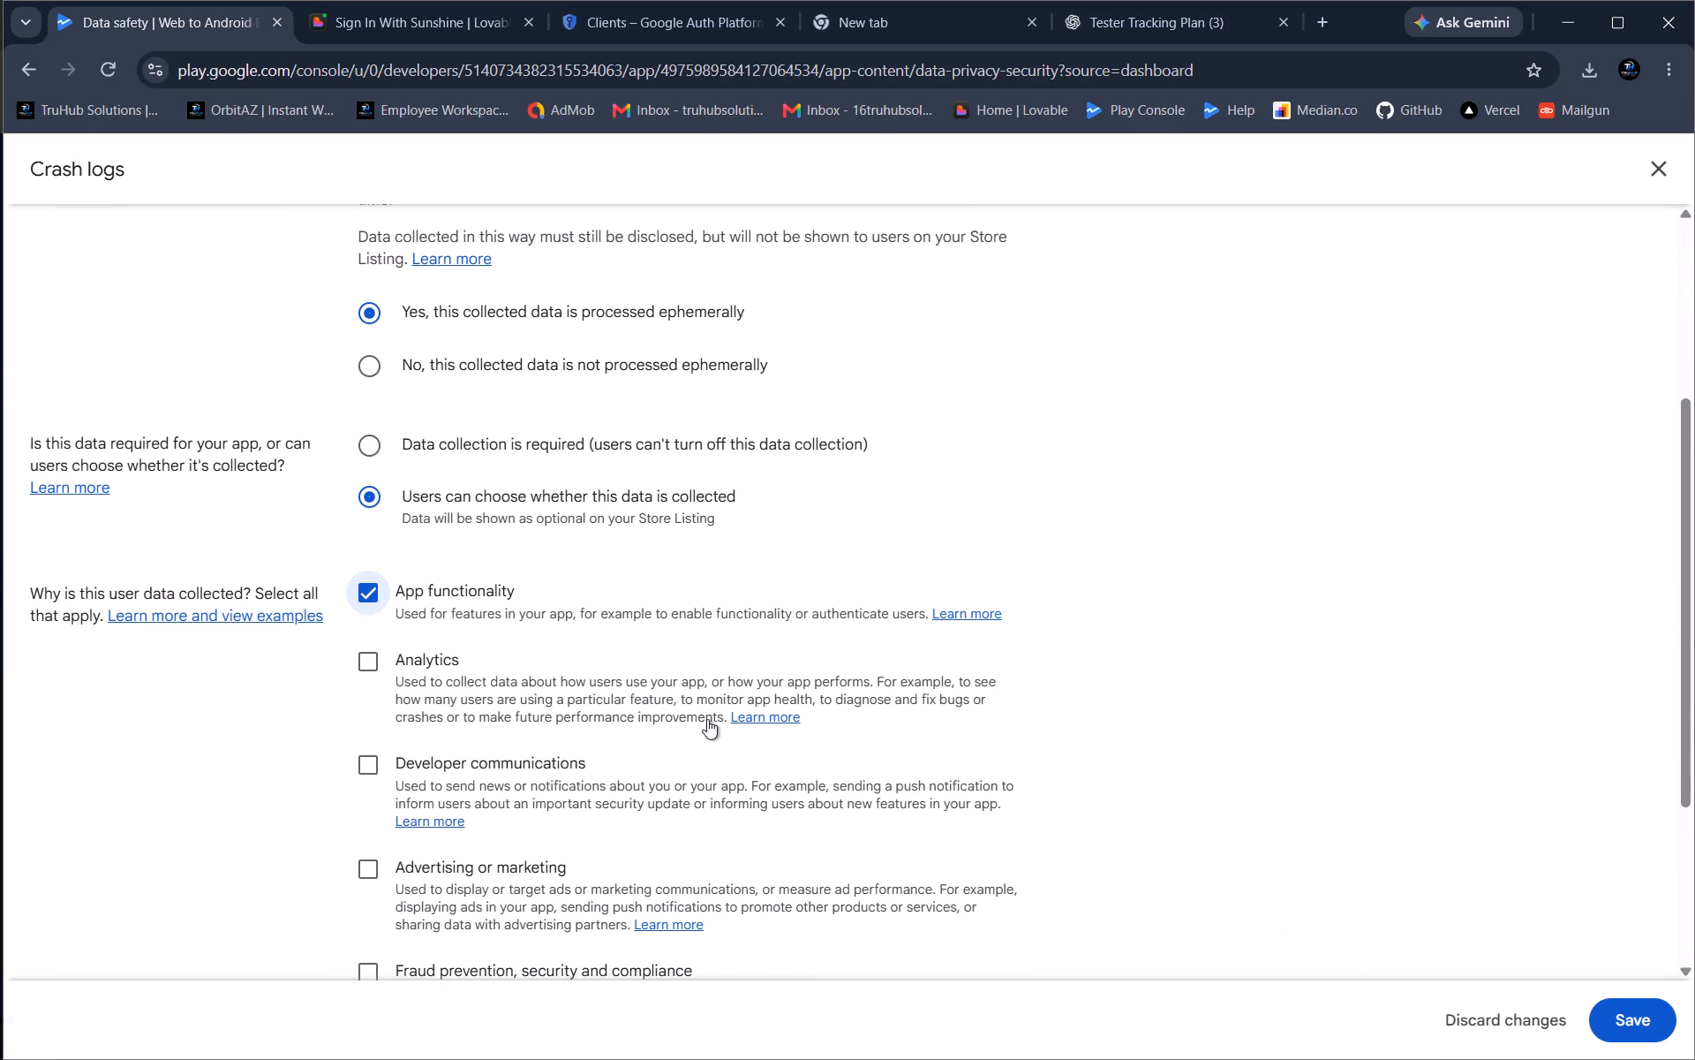
{"action": "left_click", "coordinate": [358, 654]}
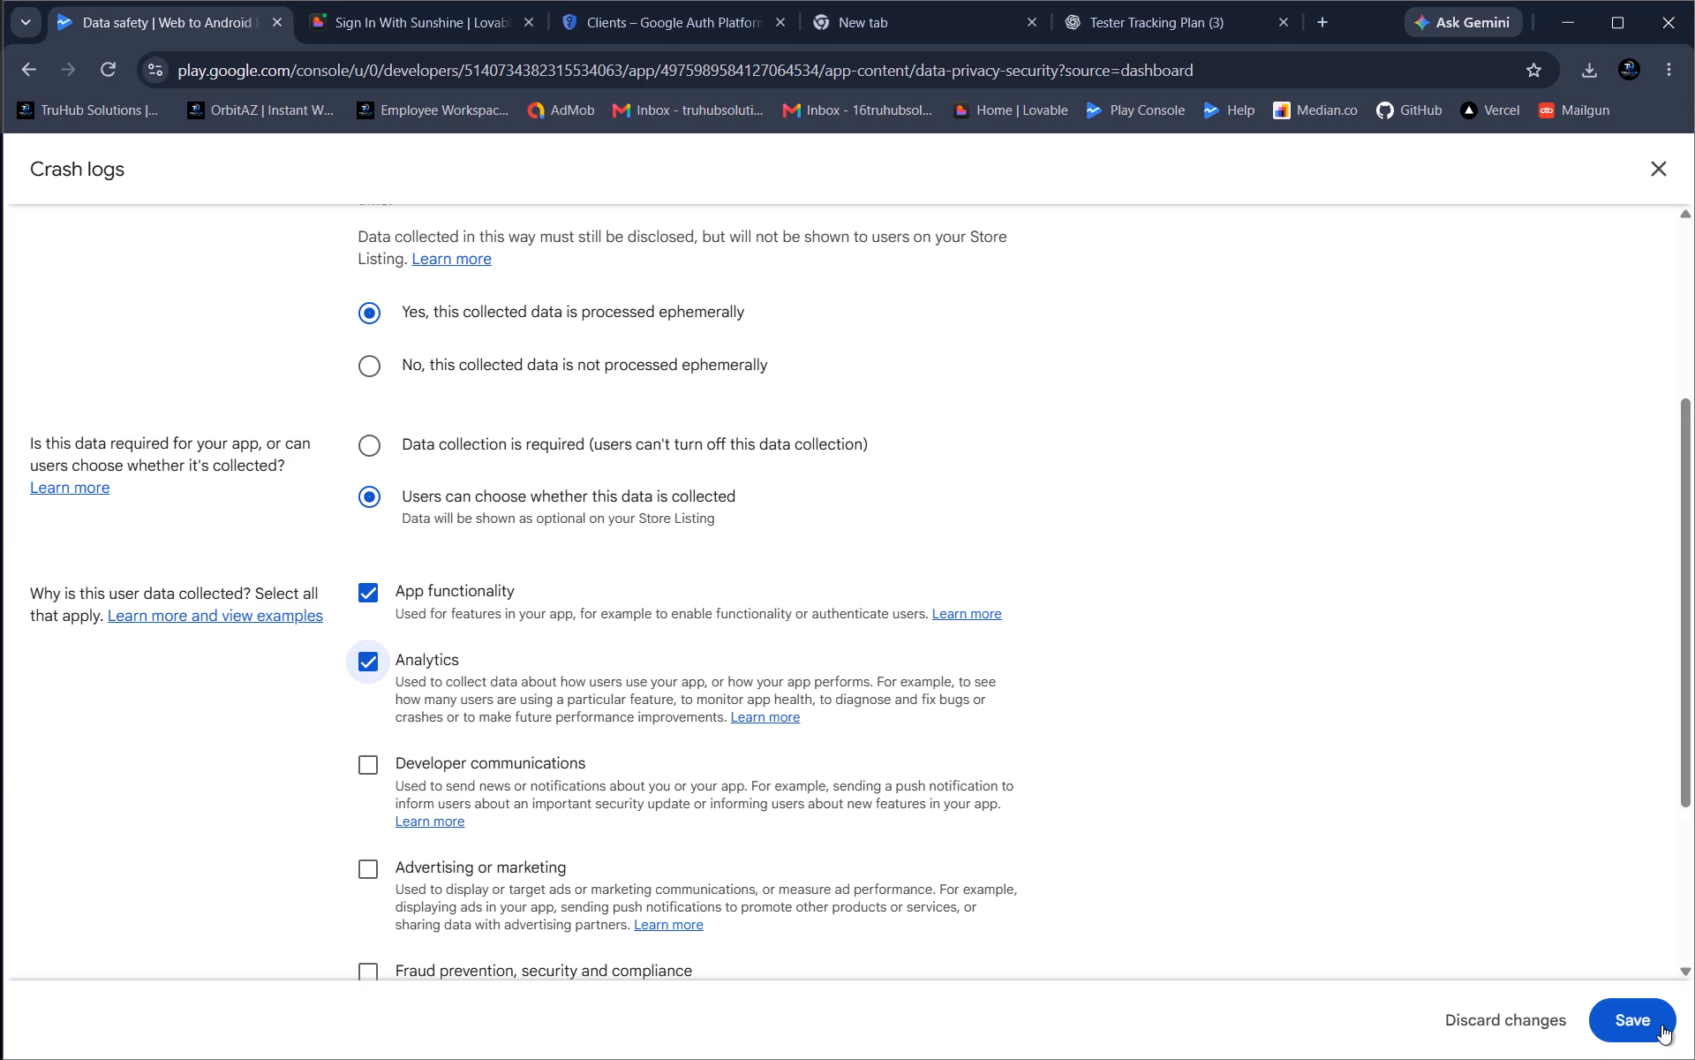
{"action": "left_click", "coordinate": [1661, 1025]}
Declare Diagnostics as collected, processed ephemerally and optional for users, with Analytics as its only purpose, and save the answers.
{"action": "scroll", "coordinate": [1101, 874], "scroll_direction": "down", "scroll_amount": 1}
{"action": "left_click", "coordinate": [1563, 599]}
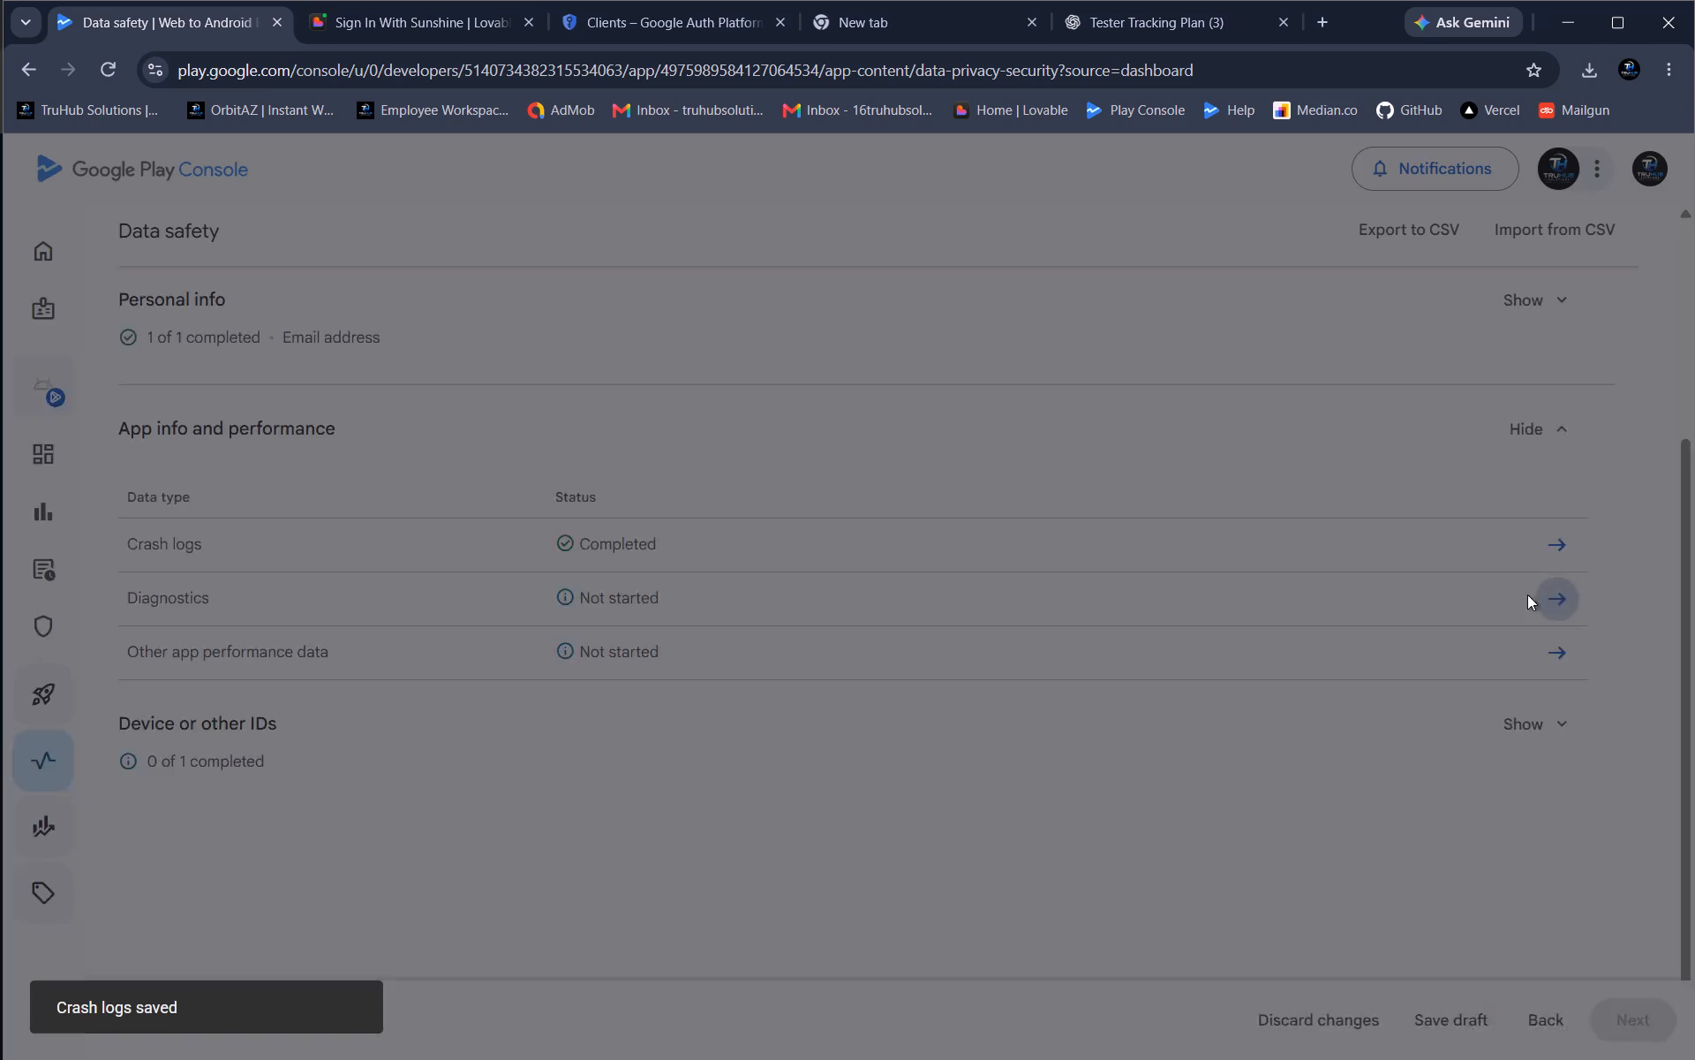
{"action": "left_click", "coordinate": [368, 430]}
{"action": "scroll", "coordinate": [391, 535], "scroll_direction": "down", "scroll_amount": 2}
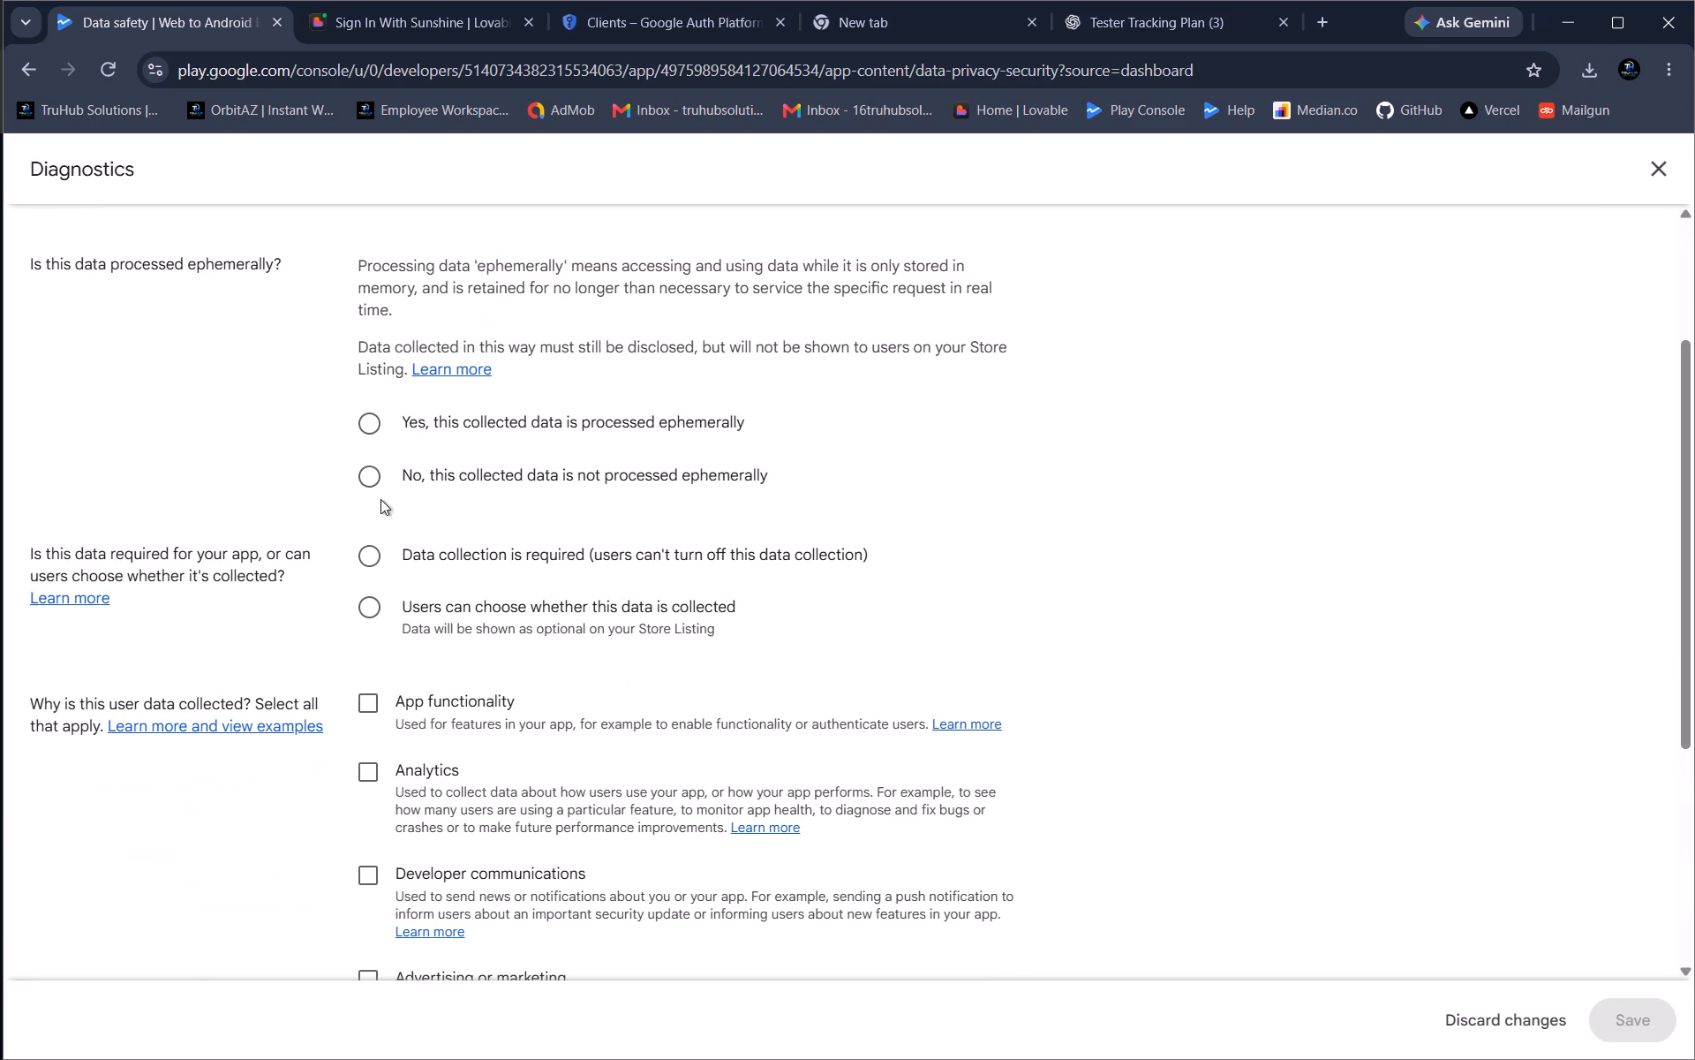
{"action": "left_click", "coordinate": [374, 428]}
{"action": "left_click", "coordinate": [363, 588]}
{"action": "scroll", "coordinate": [376, 623], "scroll_direction": "down", "scroll_amount": 1}
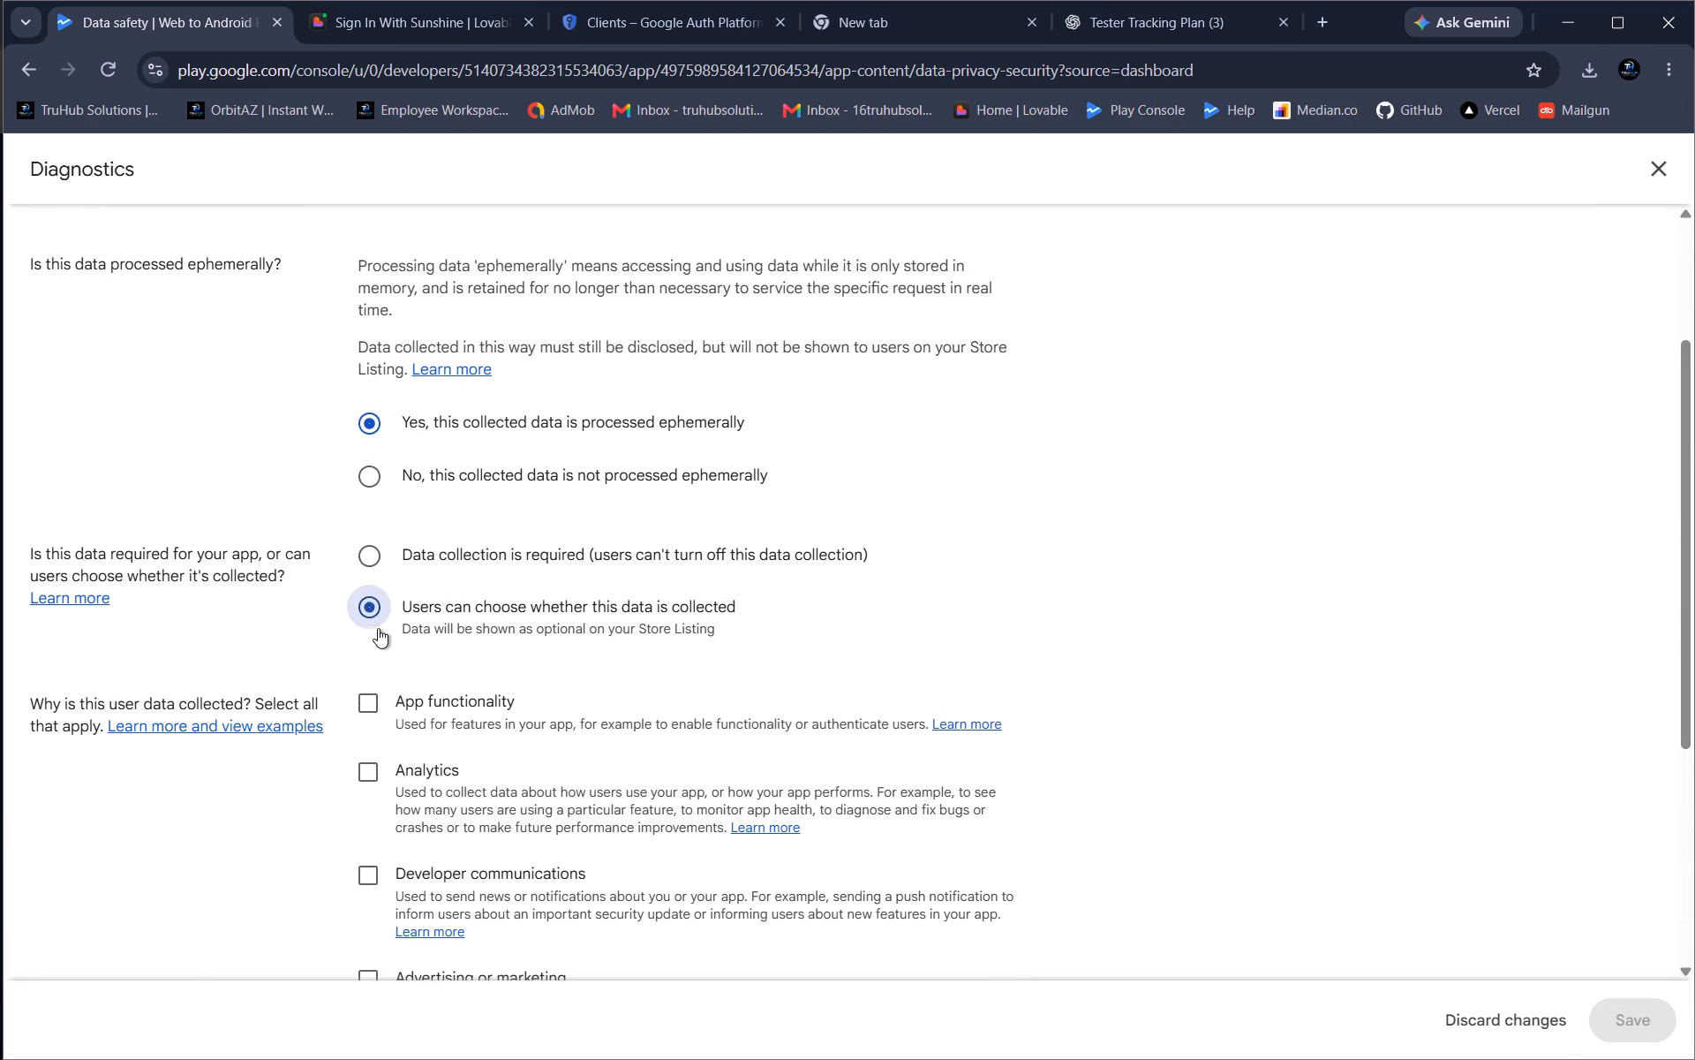
{"action": "scroll", "coordinate": [378, 628], "scroll_direction": "down", "scroll_amount": 1}
{"action": "left_click", "coordinate": [378, 567]}
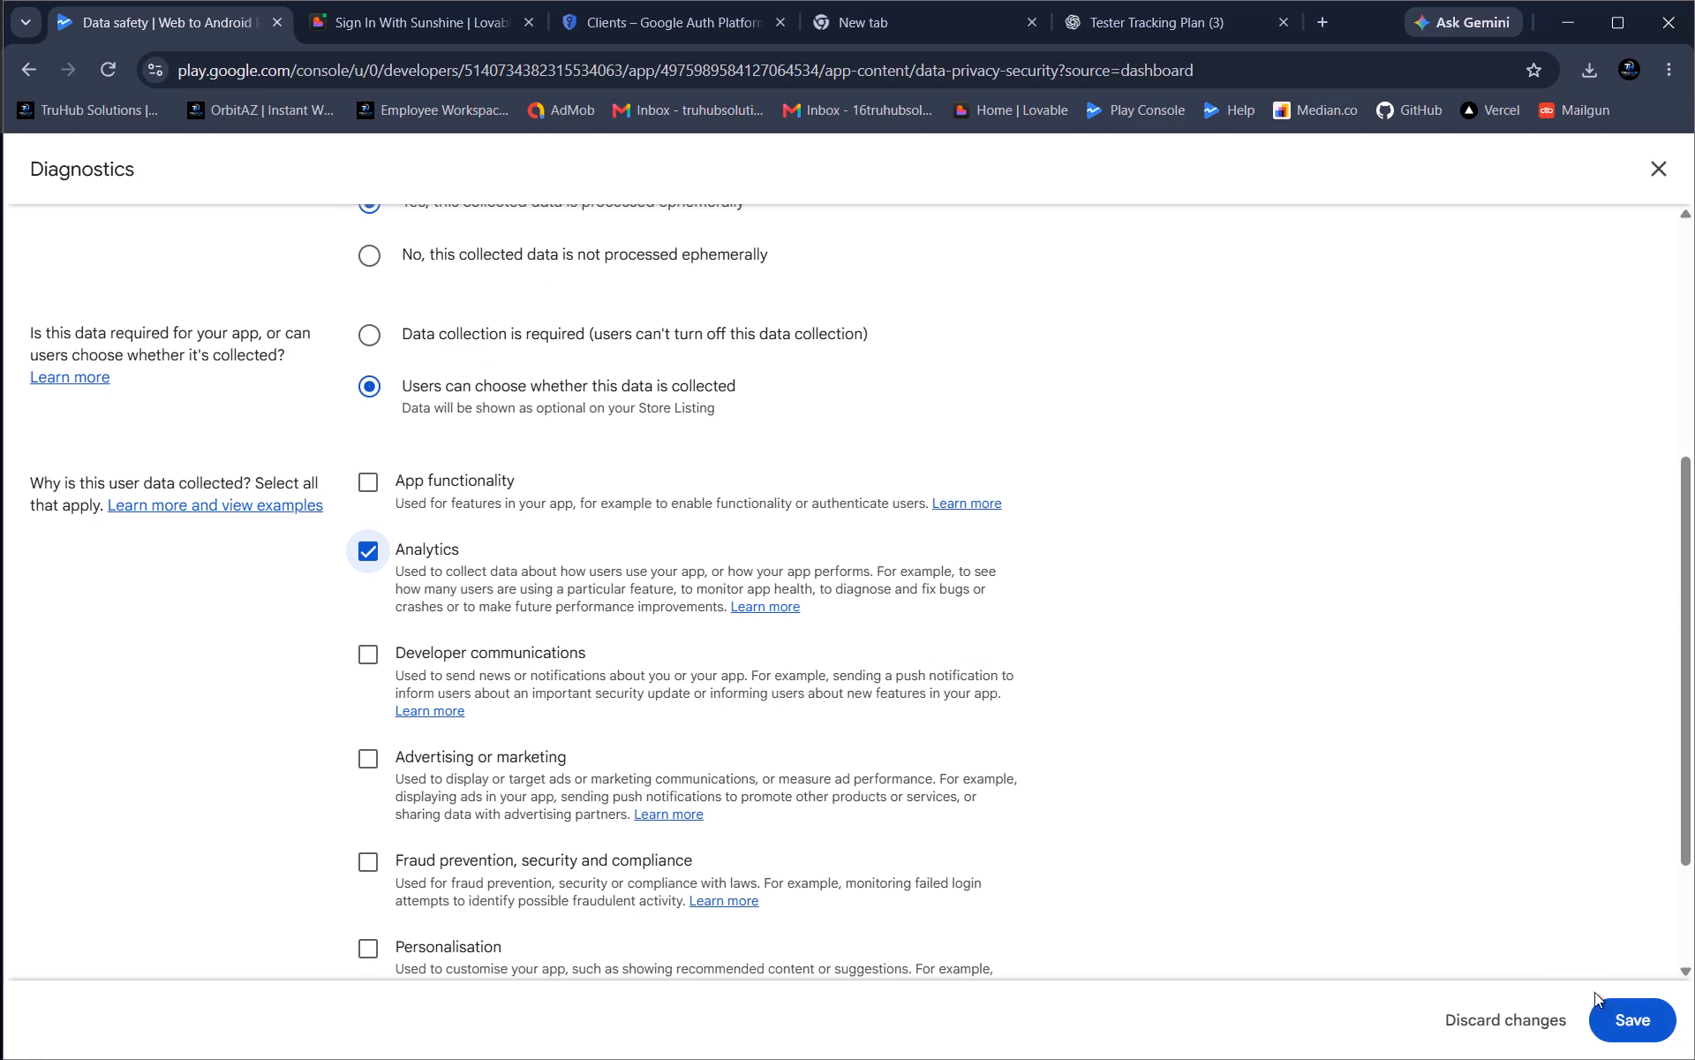
{"action": "left_click", "coordinate": [1602, 1008]}
Declare Other app performance data as collected, processed ephemerally and optional for users, for App functionality and Analytics, and save the answers.
{"action": "scroll", "coordinate": [1222, 877], "scroll_direction": "down", "scroll_amount": 1}
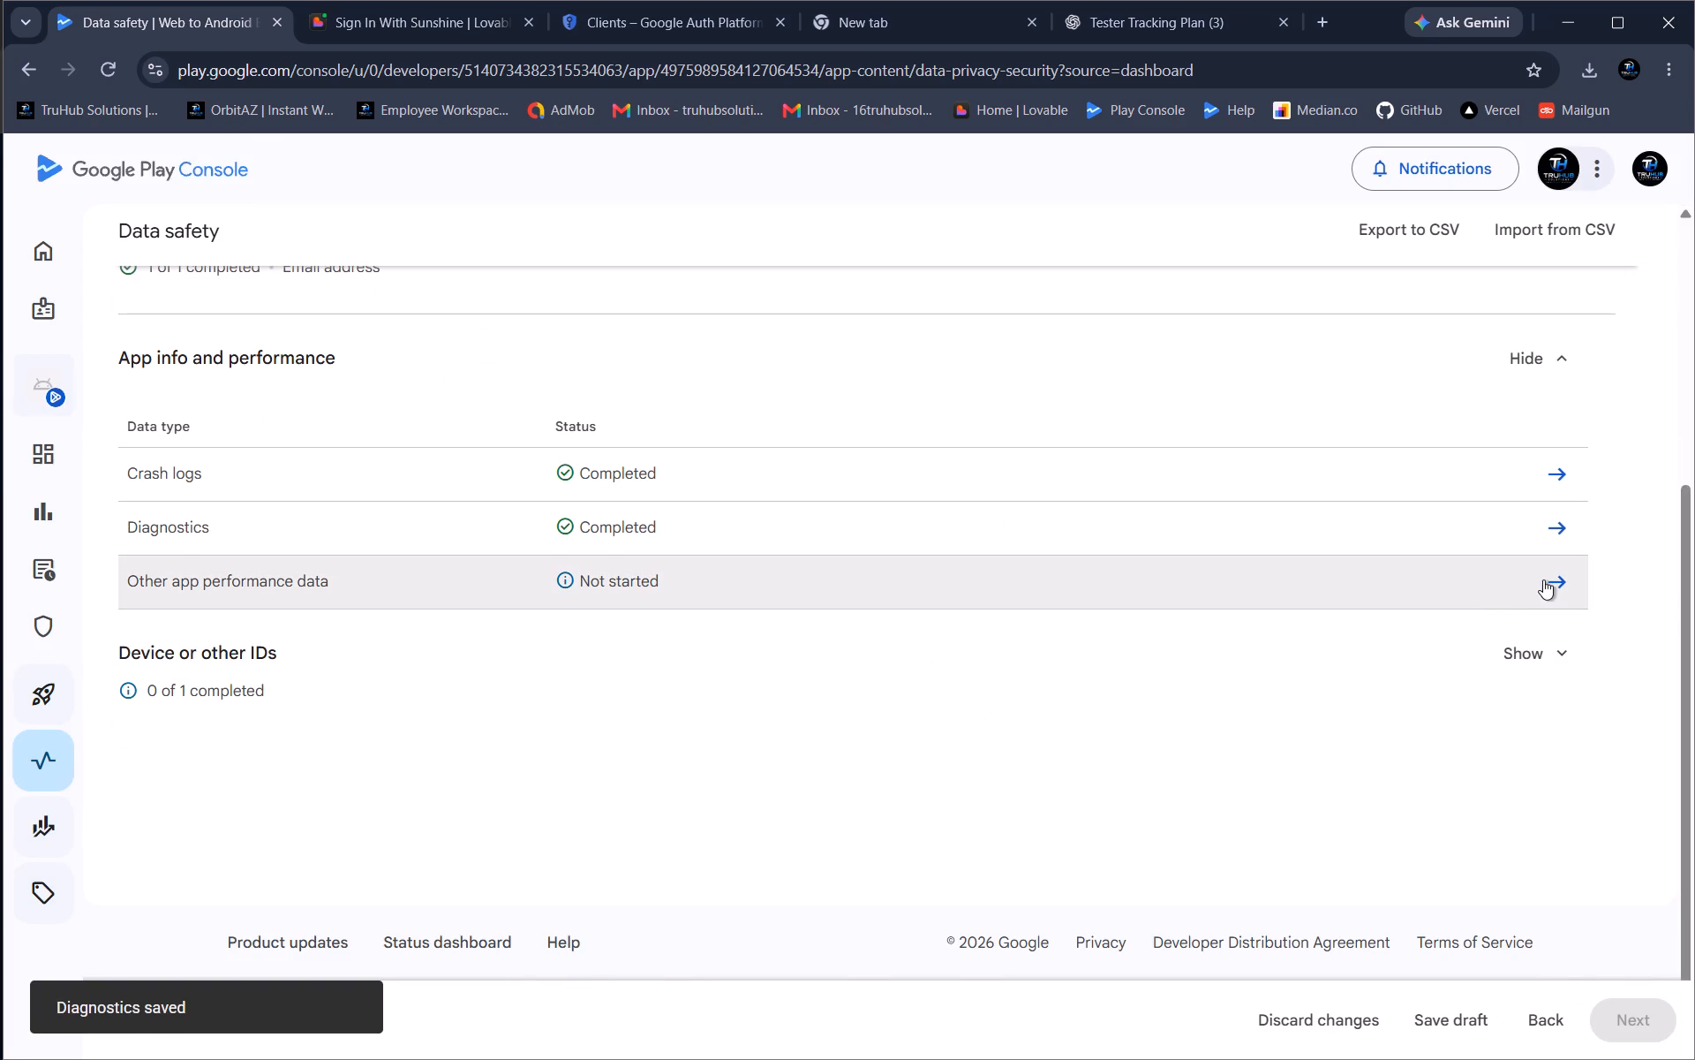
{"action": "left_click", "coordinate": [1562, 579]}
{"action": "scroll", "coordinate": [1064, 656], "scroll_direction": "down", "scroll_amount": 1}
{"action": "left_click", "coordinate": [380, 437]}
{"action": "scroll", "coordinate": [390, 534], "scroll_direction": "down", "scroll_amount": 2}
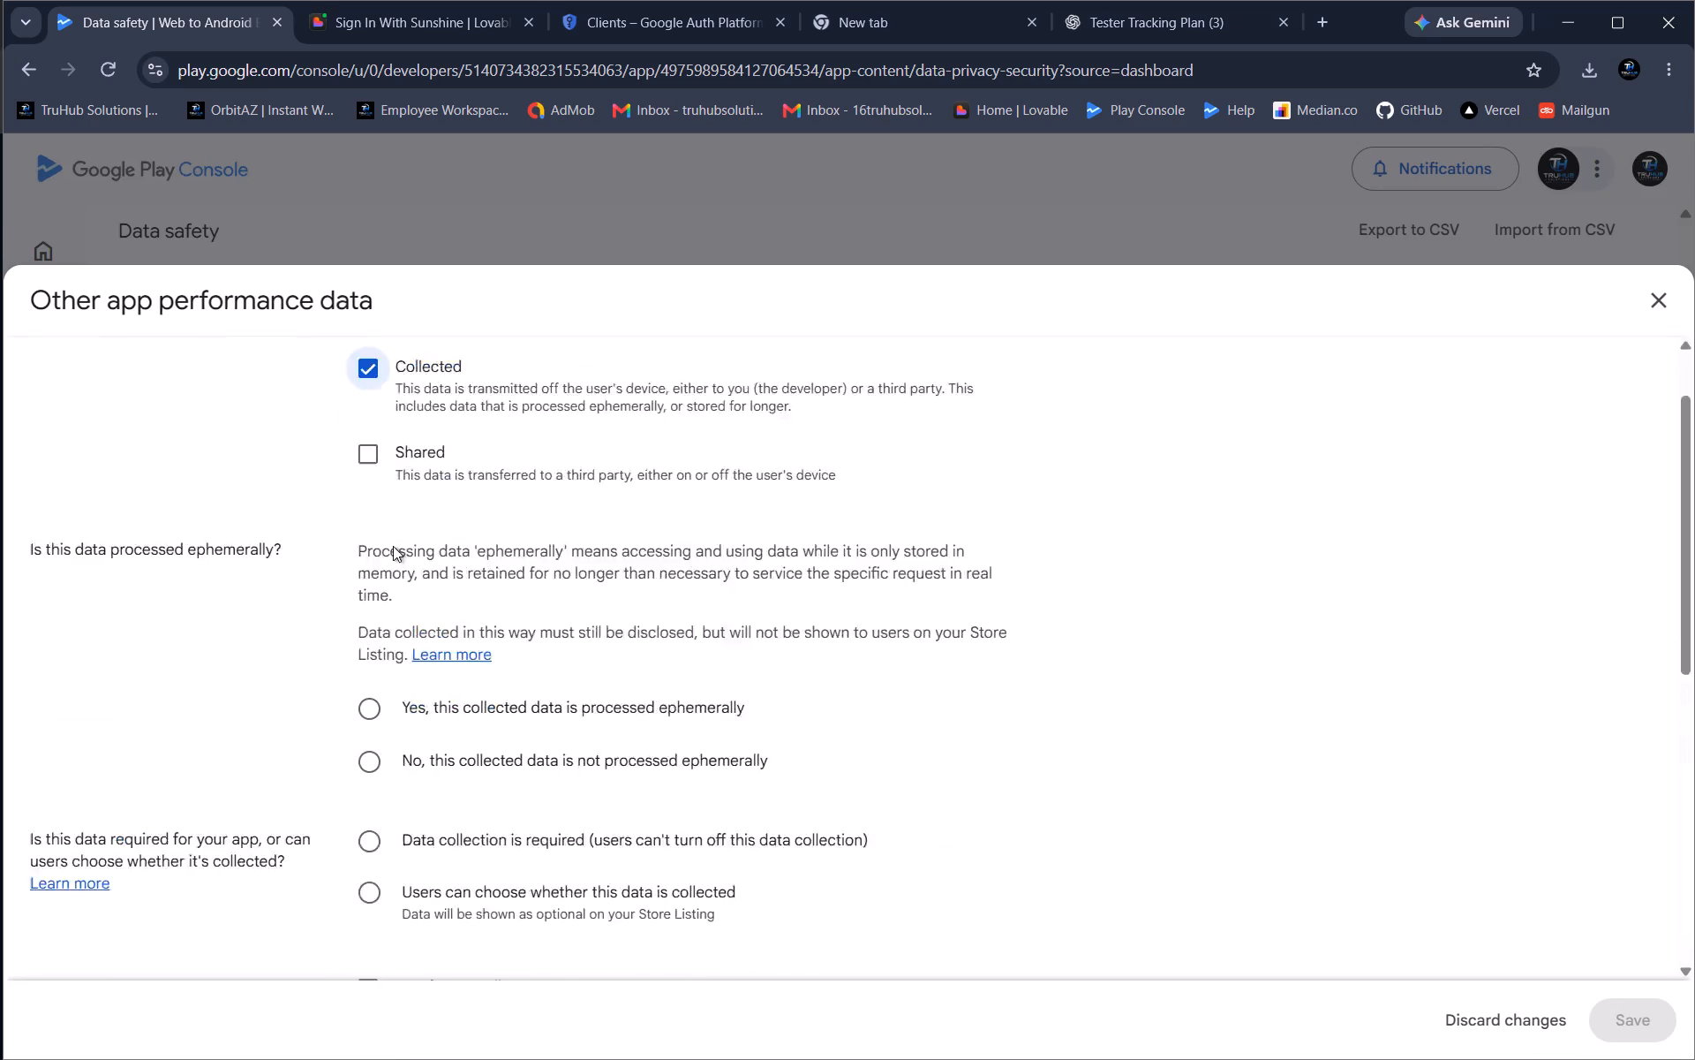
{"action": "left_click", "coordinate": [372, 420]}
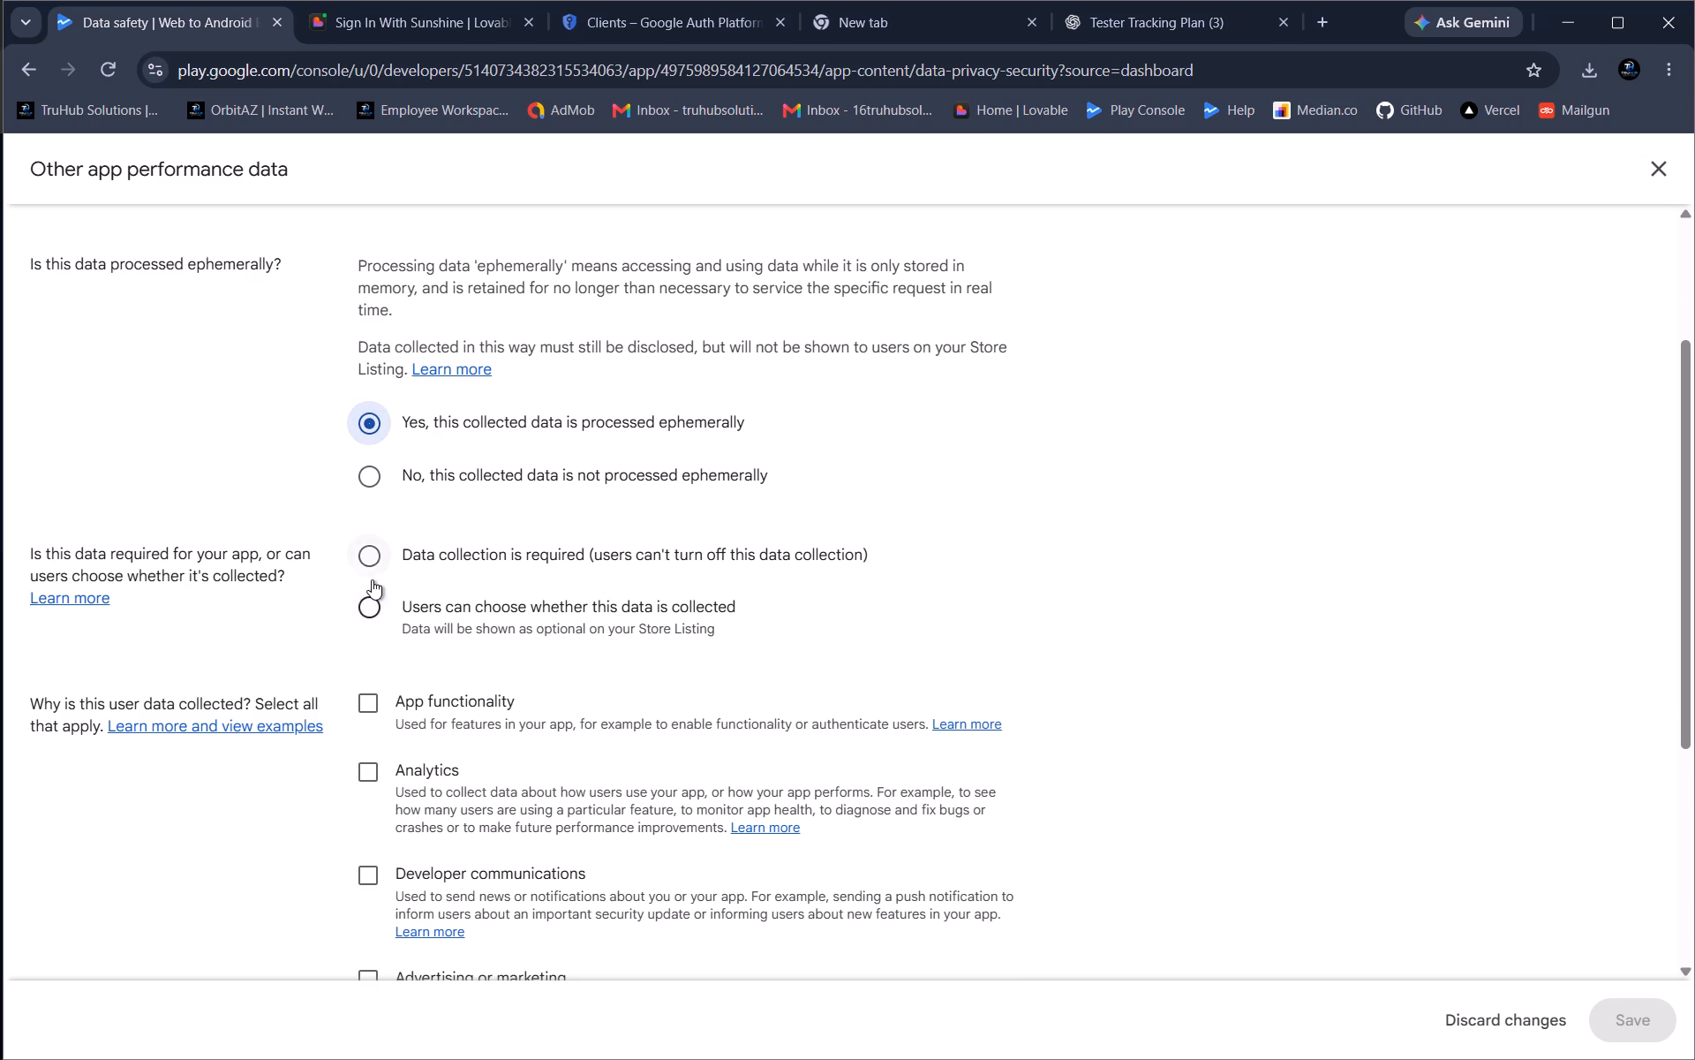
{"action": "left_click", "coordinate": [368, 600]}
{"action": "scroll", "coordinate": [369, 609], "scroll_direction": "down", "scroll_amount": 2}
{"action": "left_click", "coordinate": [364, 639]}
{"action": "left_click", "coordinate": [372, 580]}
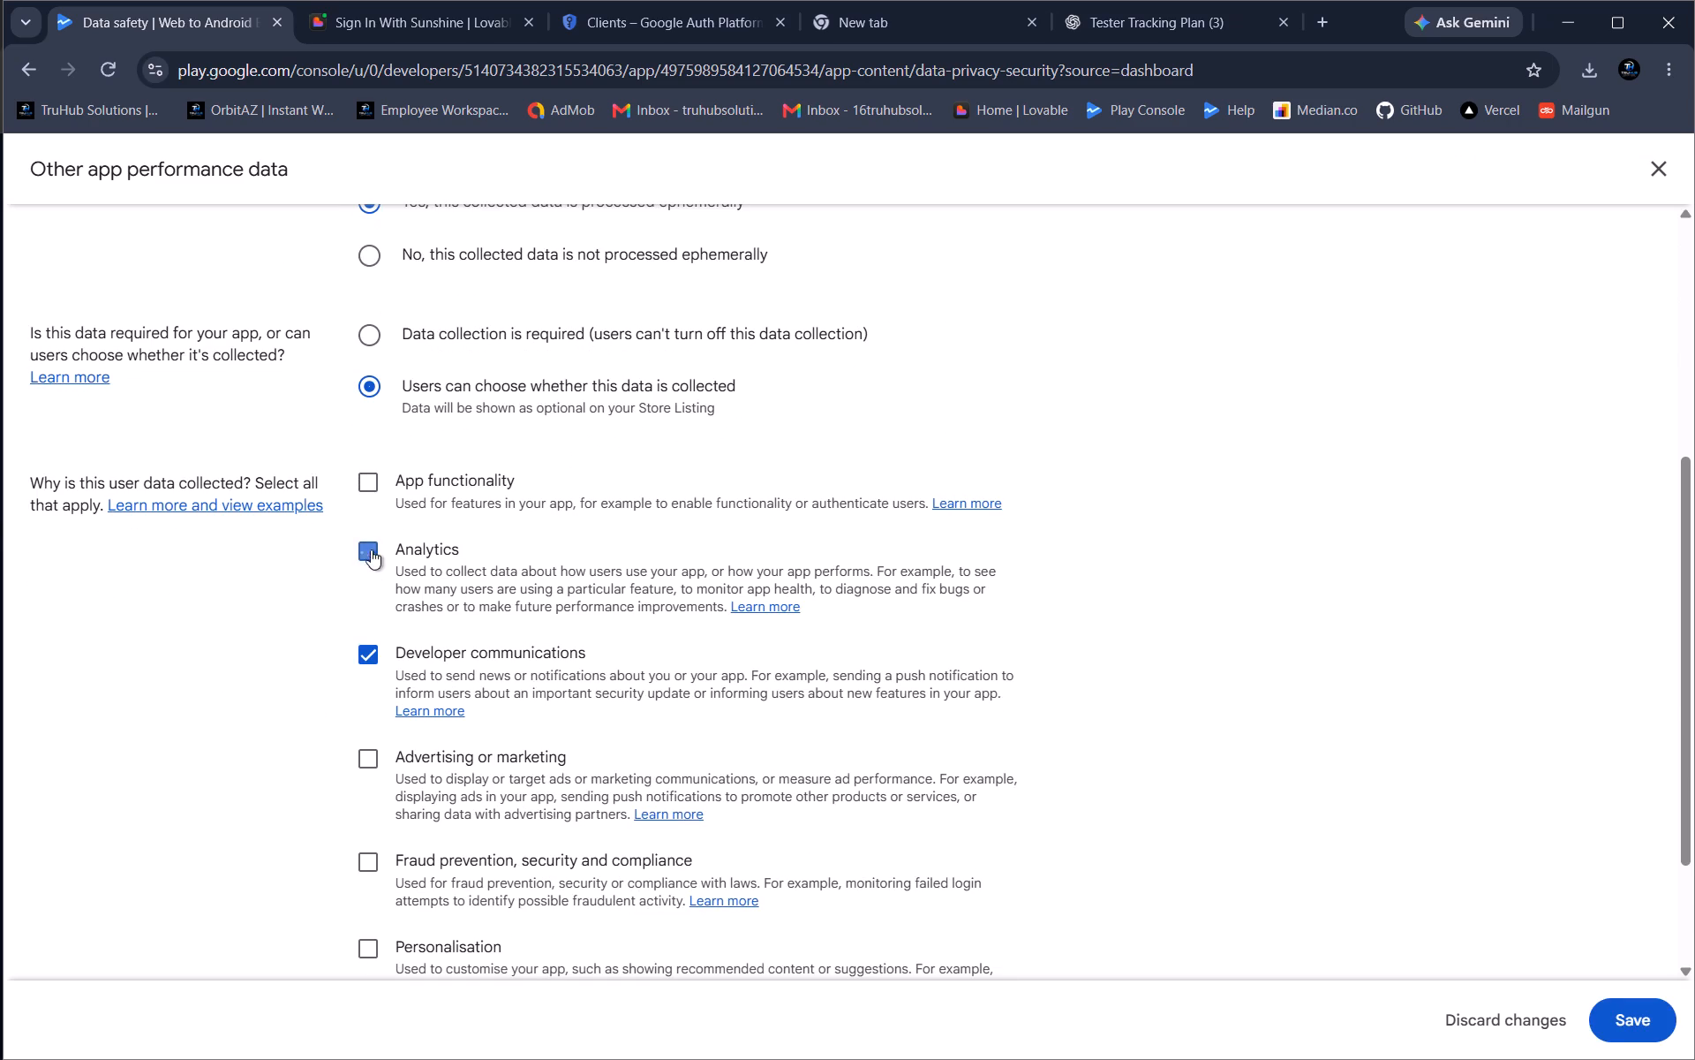
{"action": "left_click", "coordinate": [371, 549]}
{"action": "scroll", "coordinate": [396, 688], "scroll_direction": "down", "scroll_amount": 1}
{"action": "left_click", "coordinate": [373, 451]}
{"action": "left_click", "coordinate": [365, 367]}
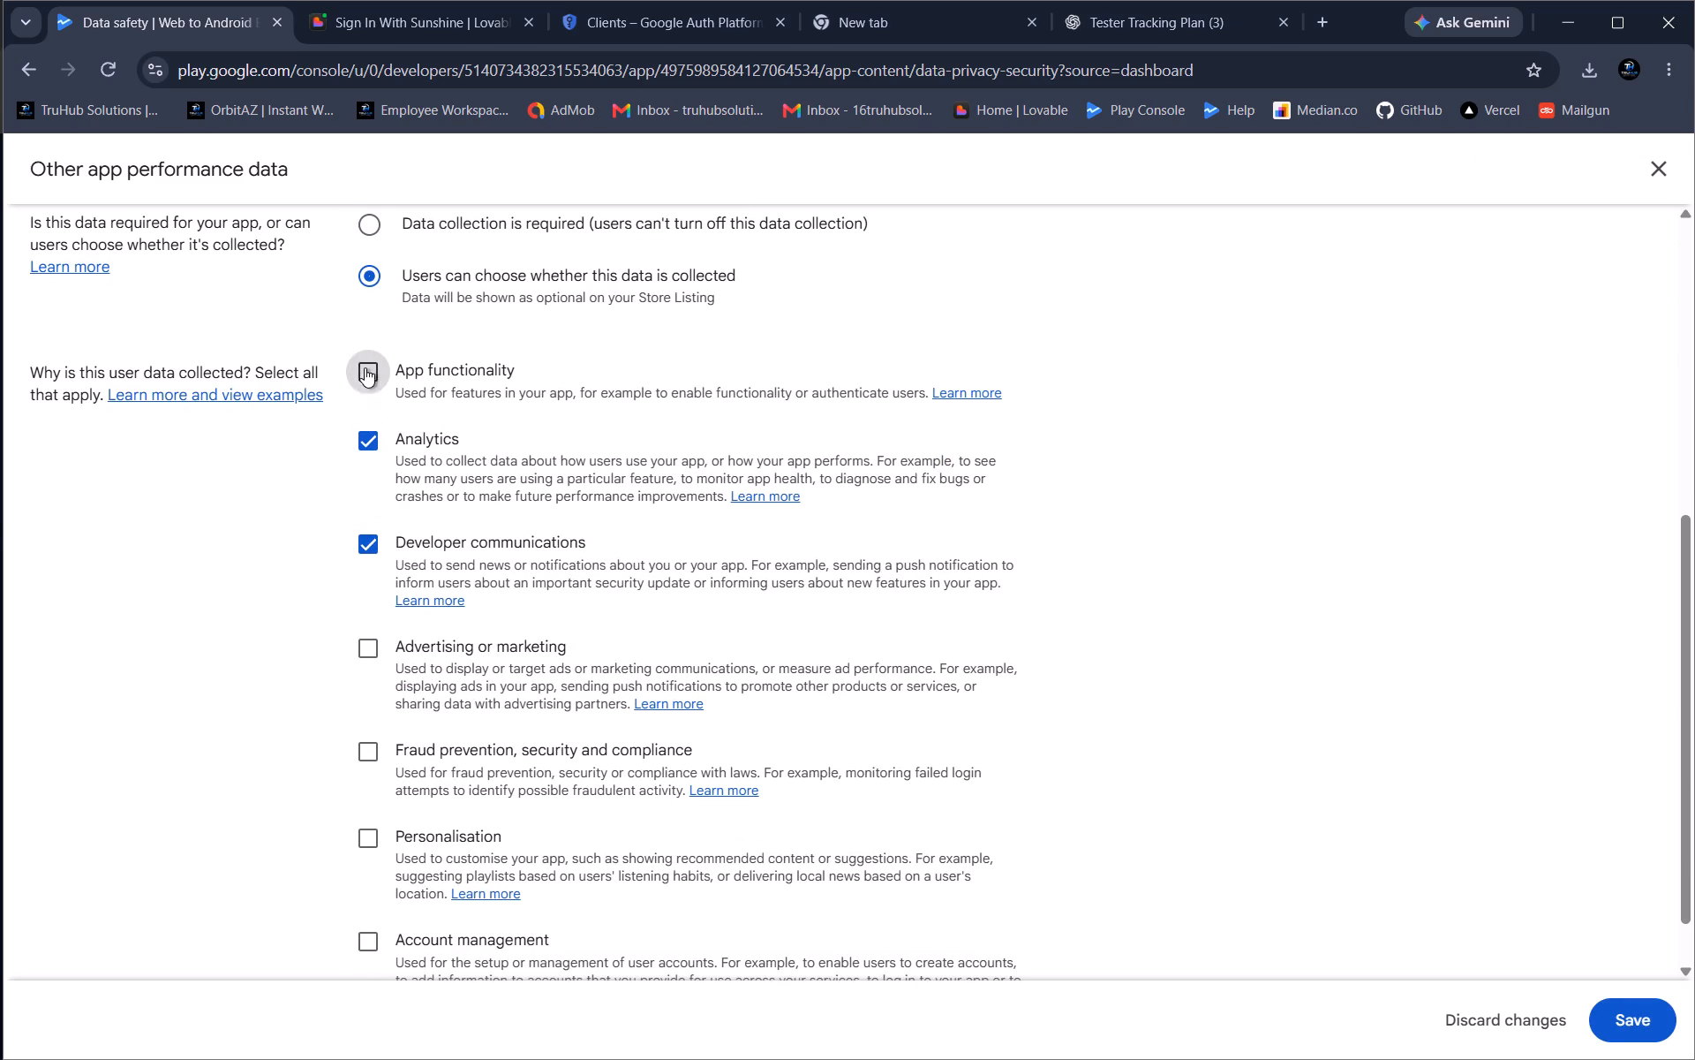
{"action": "left_click", "coordinate": [365, 533]}
{"action": "scroll", "coordinate": [389, 576], "scroll_direction": "down", "scroll_amount": 2}
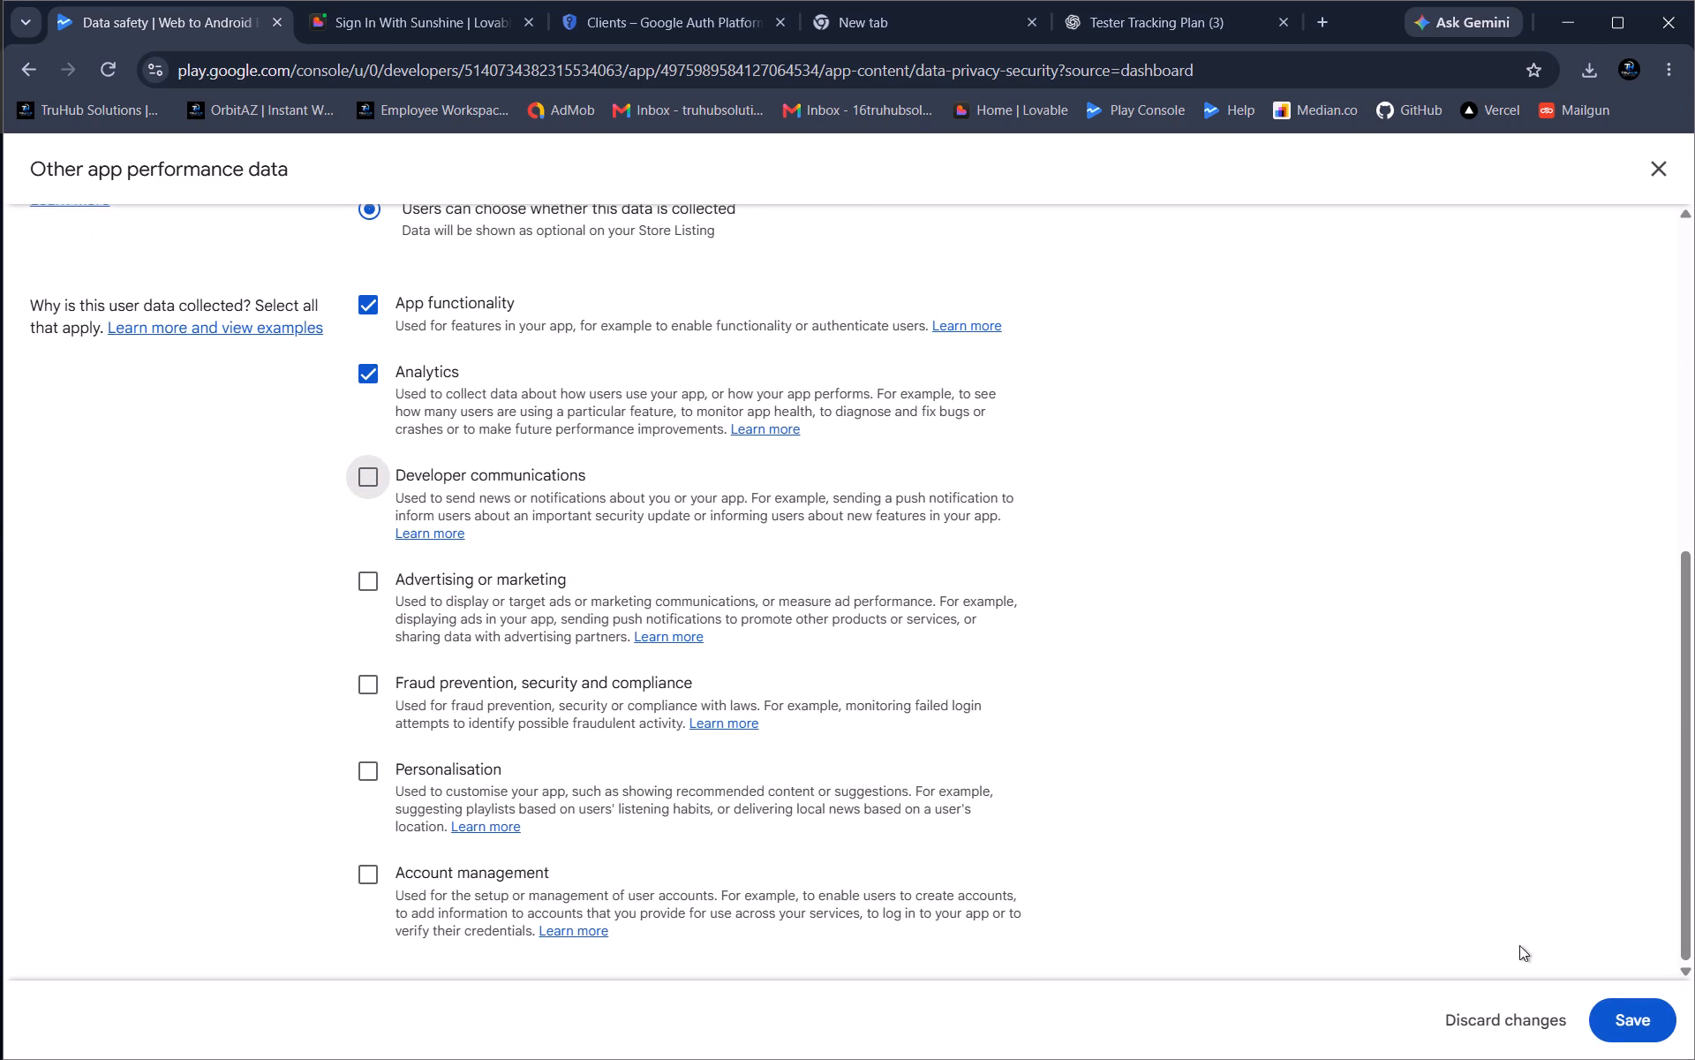
{"action": "left_click", "coordinate": [1618, 1003]}
Declare Device or other IDs as collected, processed ephemerally and optional for users, with Analytics as its only purpose, and save the answers.
{"action": "scroll", "coordinate": [1363, 823], "scroll_direction": "down", "scroll_amount": 4}
{"action": "scroll", "coordinate": [1301, 758], "scroll_direction": "up", "scroll_amount": 5}
{"action": "scroll", "coordinate": [1314, 745], "scroll_direction": "down", "scroll_amount": 2}
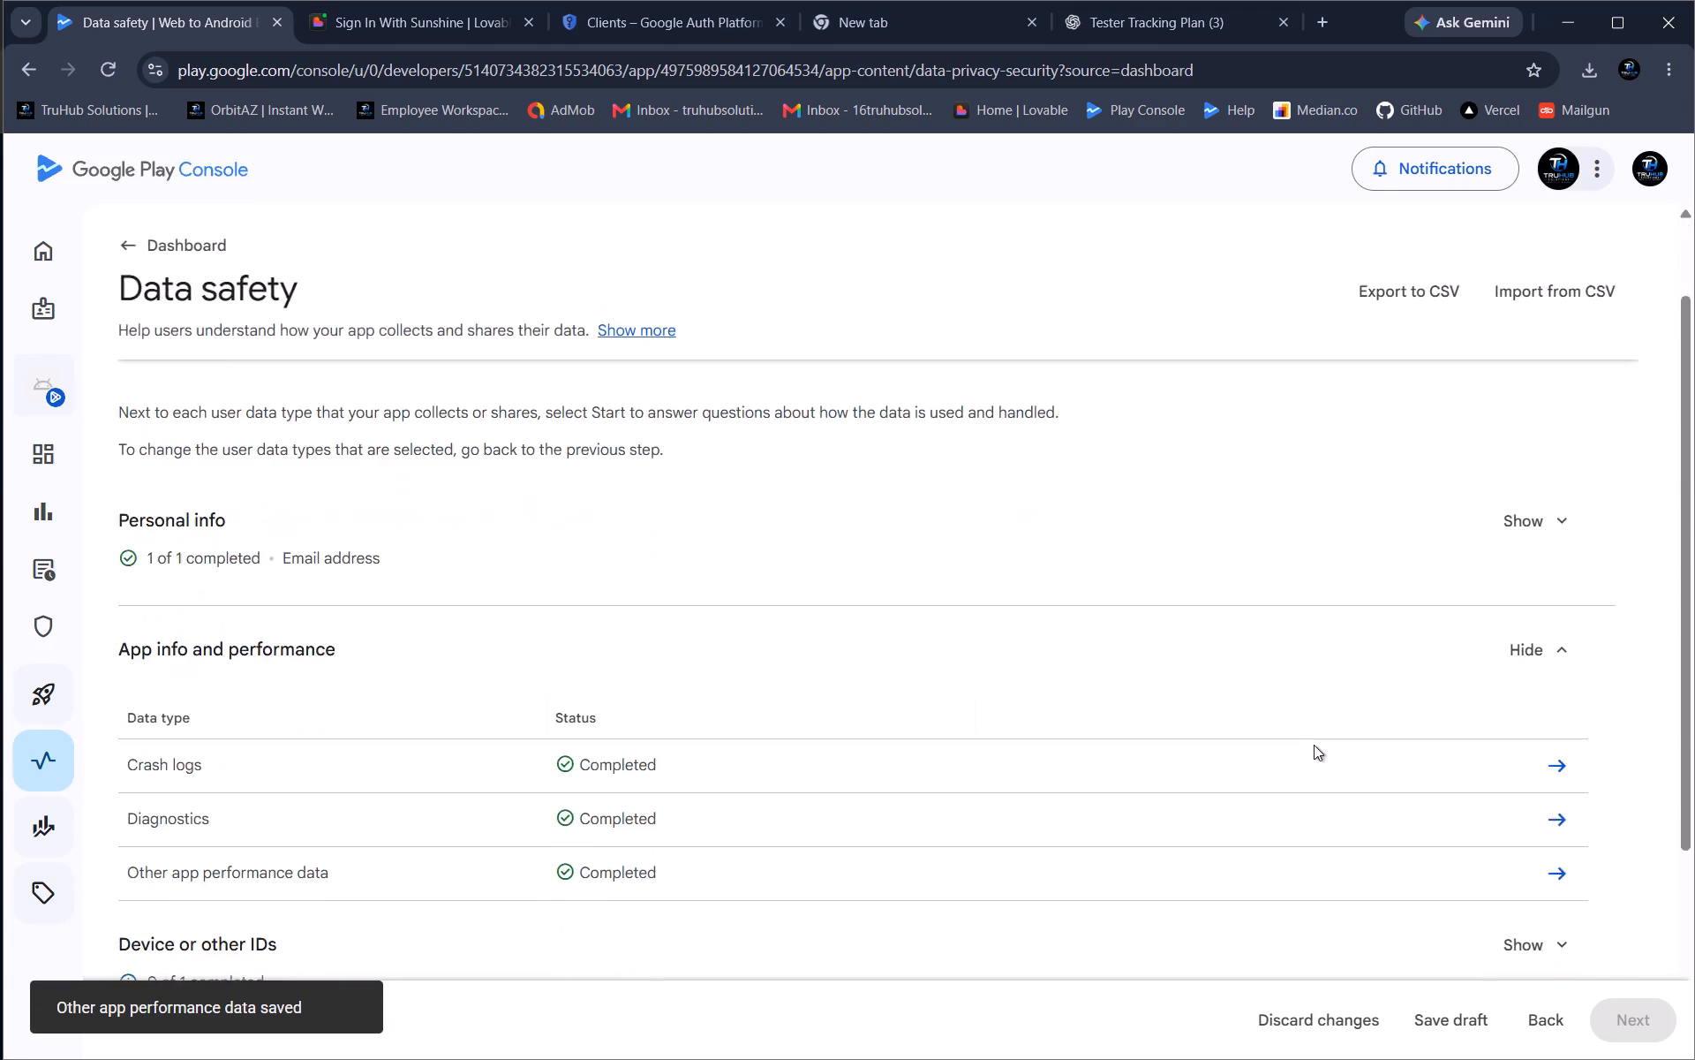
{"action": "scroll", "coordinate": [1314, 745], "scroll_direction": "down", "scroll_amount": 2}
{"action": "left_click", "coordinate": [1541, 674]}
{"action": "scroll", "coordinate": [1460, 700], "scroll_direction": "down", "scroll_amount": 1}
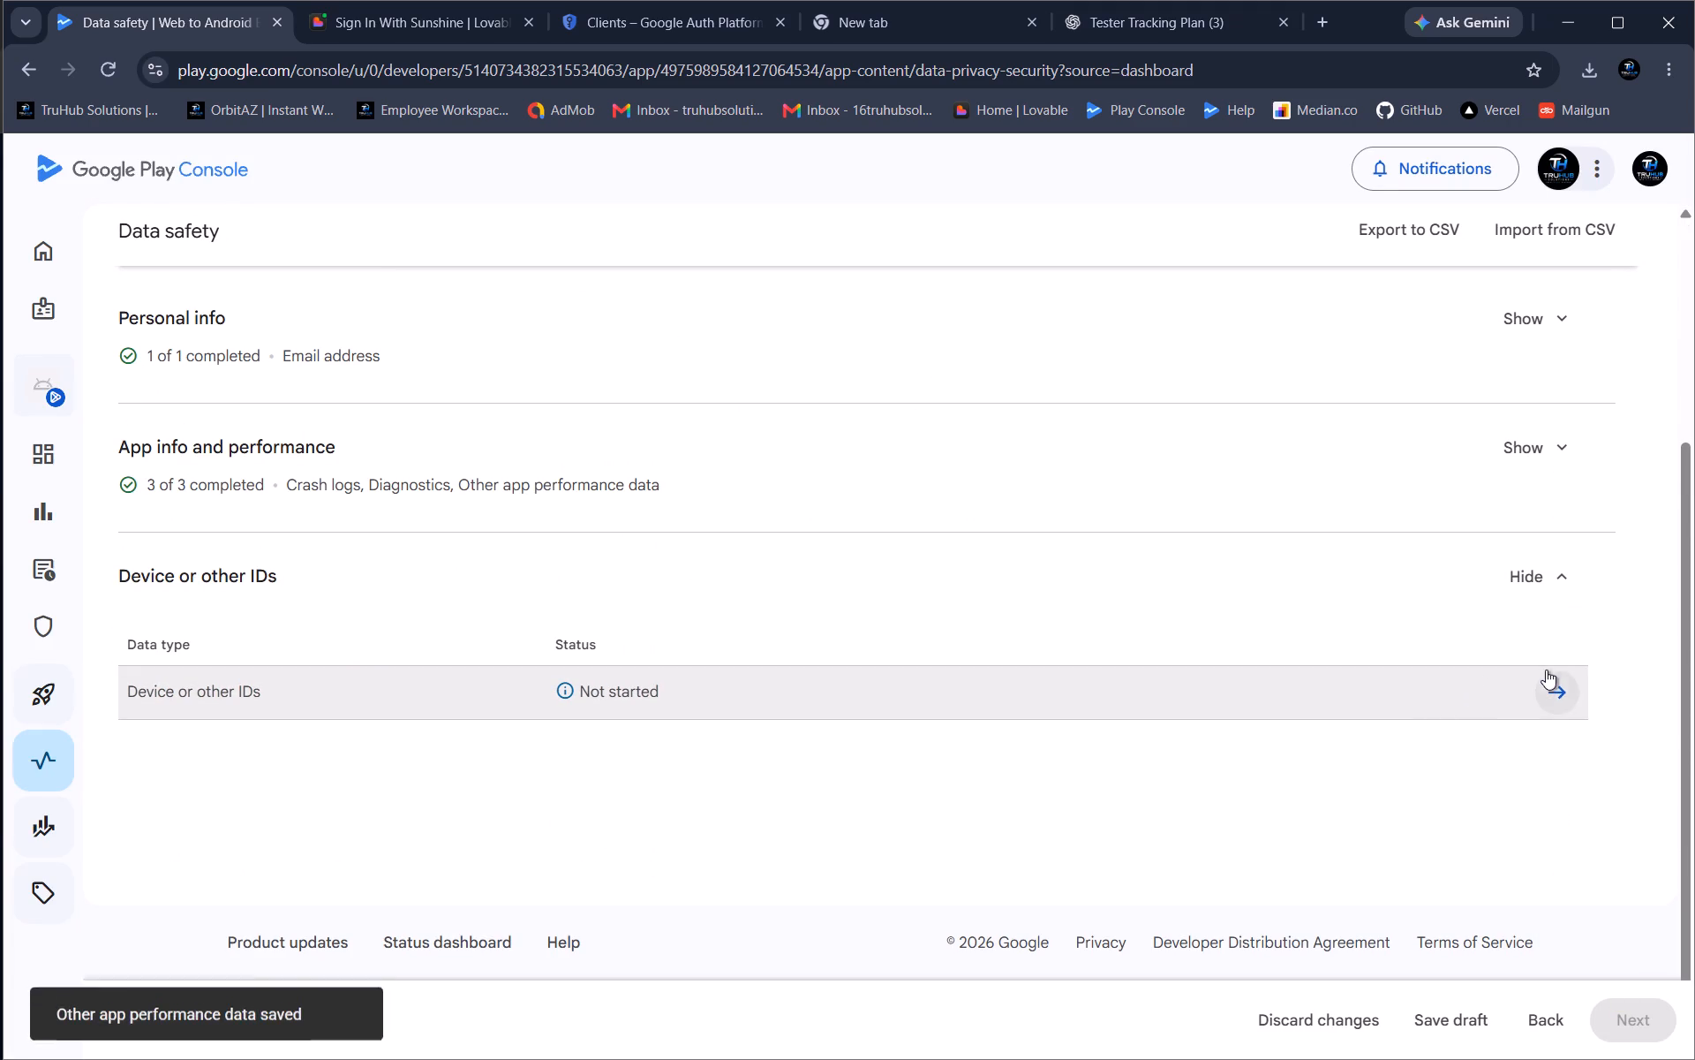
{"action": "left_click", "coordinate": [1564, 688]}
{"action": "left_click", "coordinate": [379, 449]}
{"action": "scroll", "coordinate": [374, 512], "scroll_direction": "down", "scroll_amount": 2}
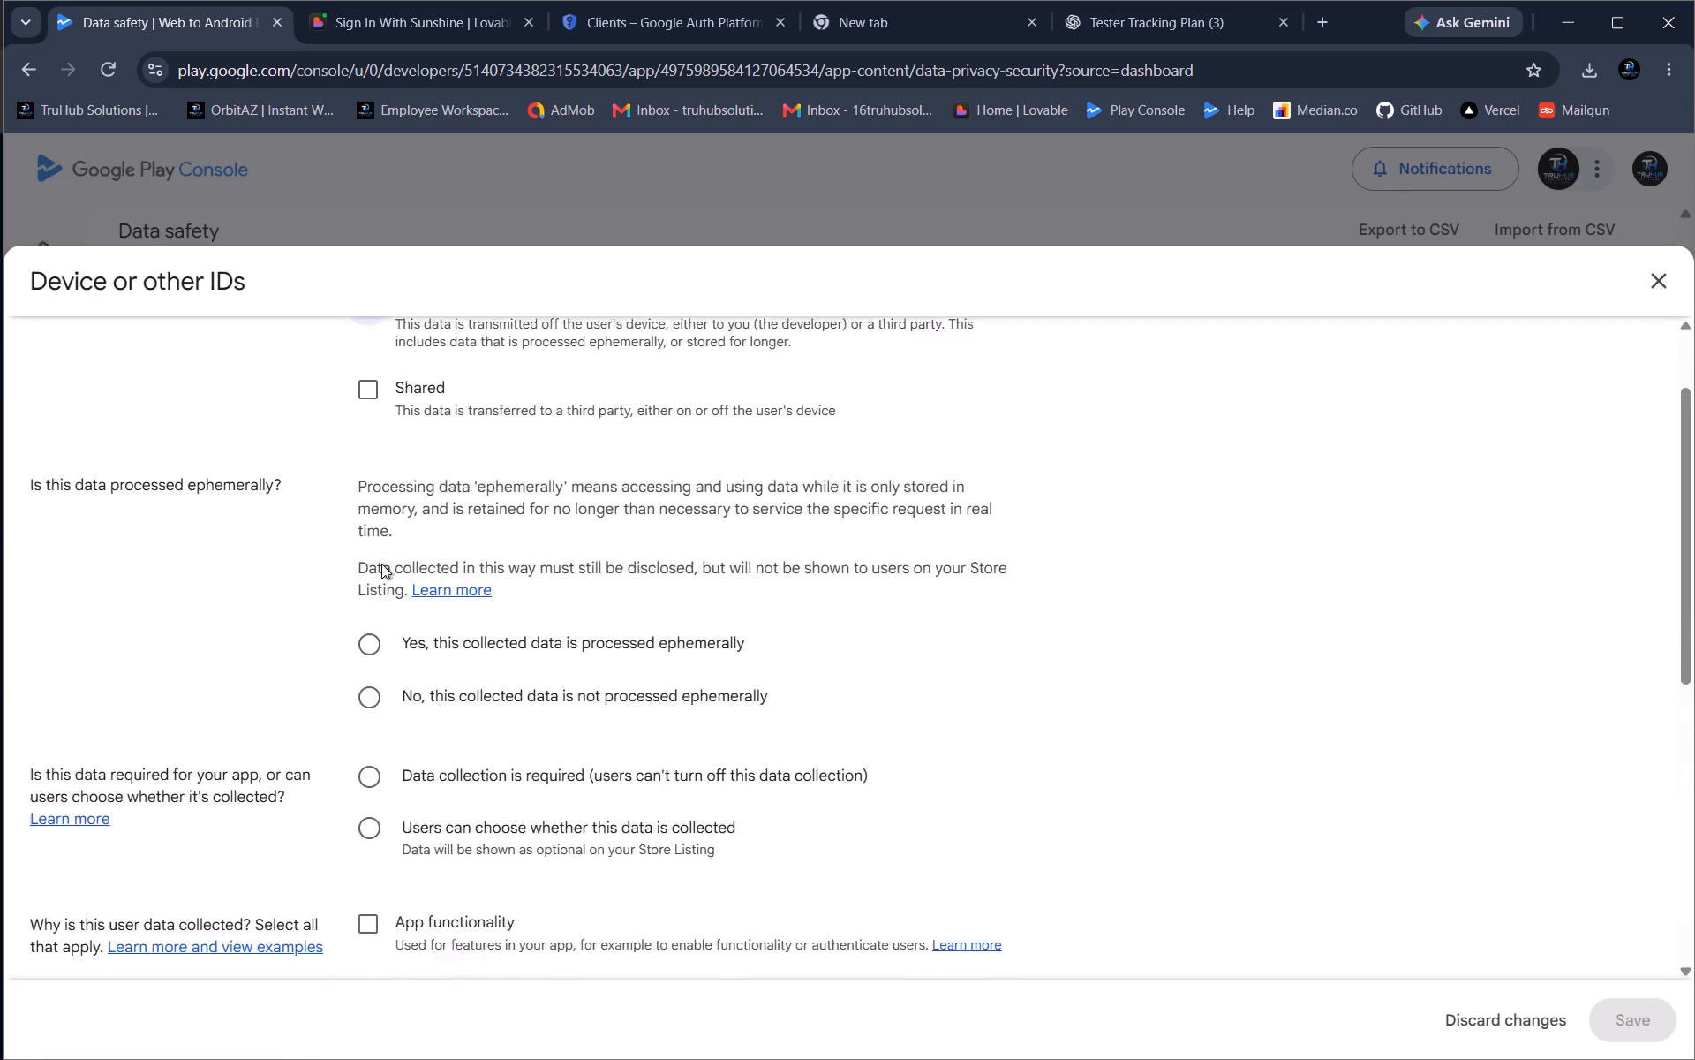
{"action": "left_click", "coordinate": [362, 416]}
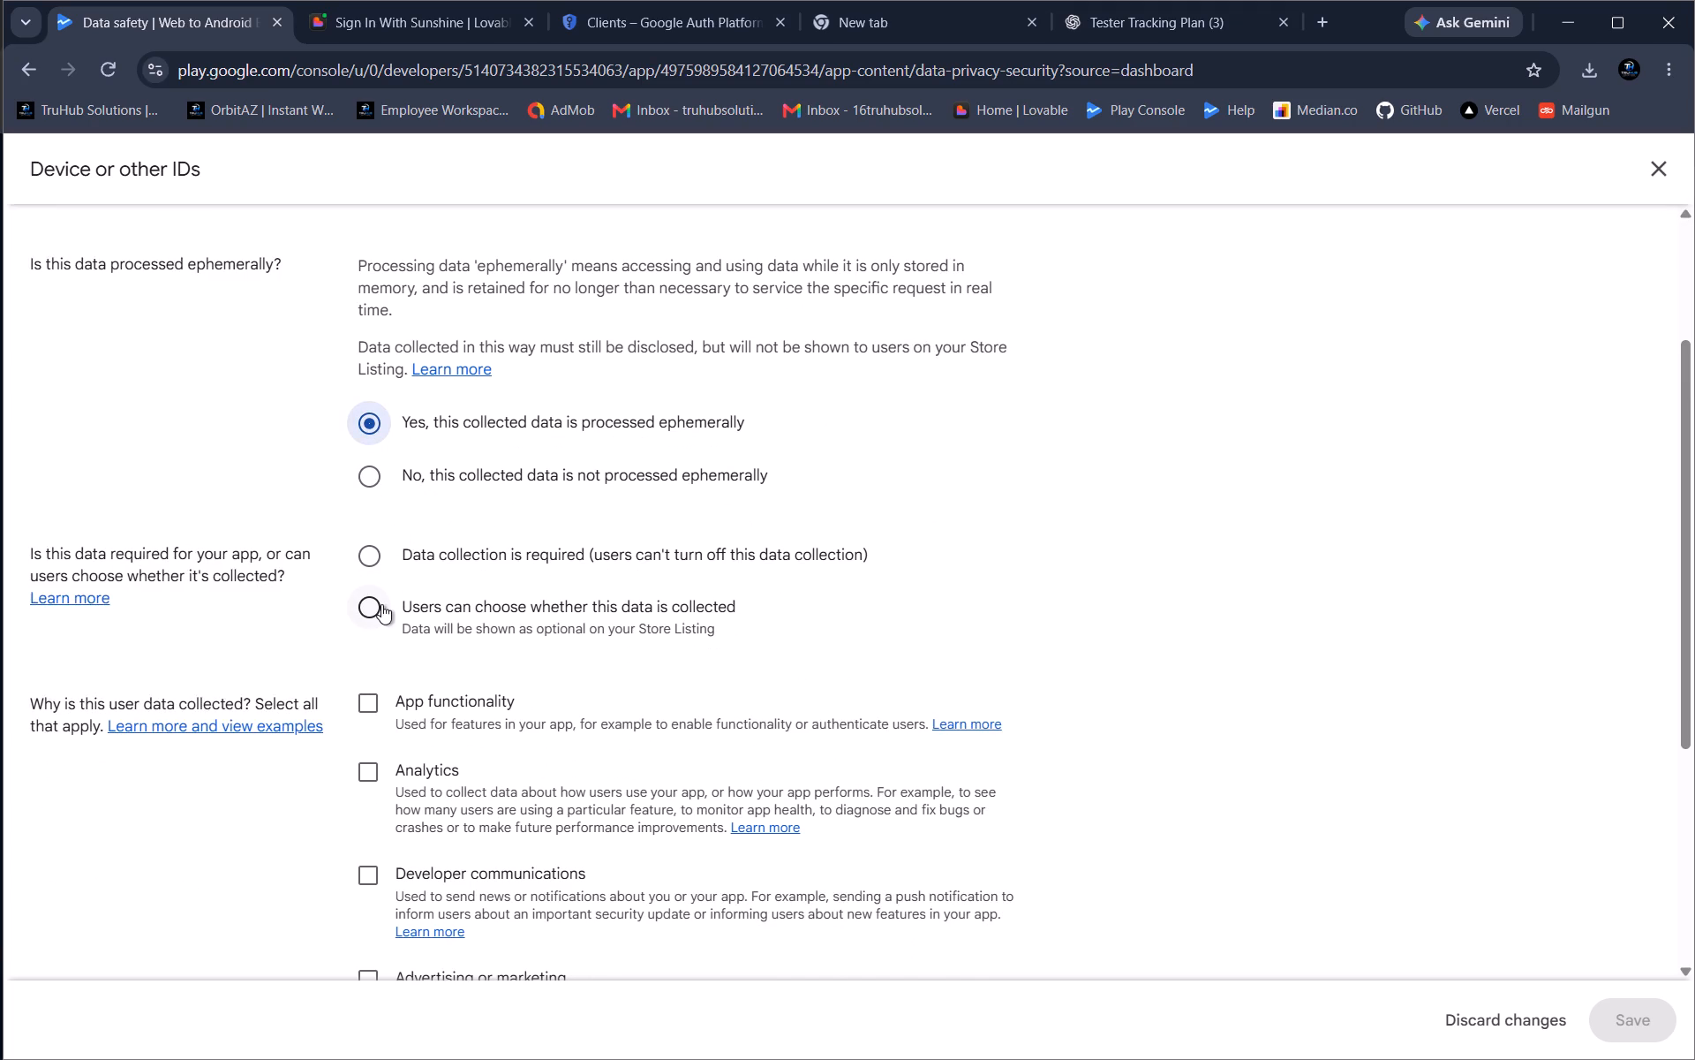
{"action": "left_click", "coordinate": [381, 604]}
{"action": "scroll", "coordinate": [380, 622], "scroll_direction": "down", "scroll_amount": 1}
{"action": "left_click", "coordinate": [370, 575]}
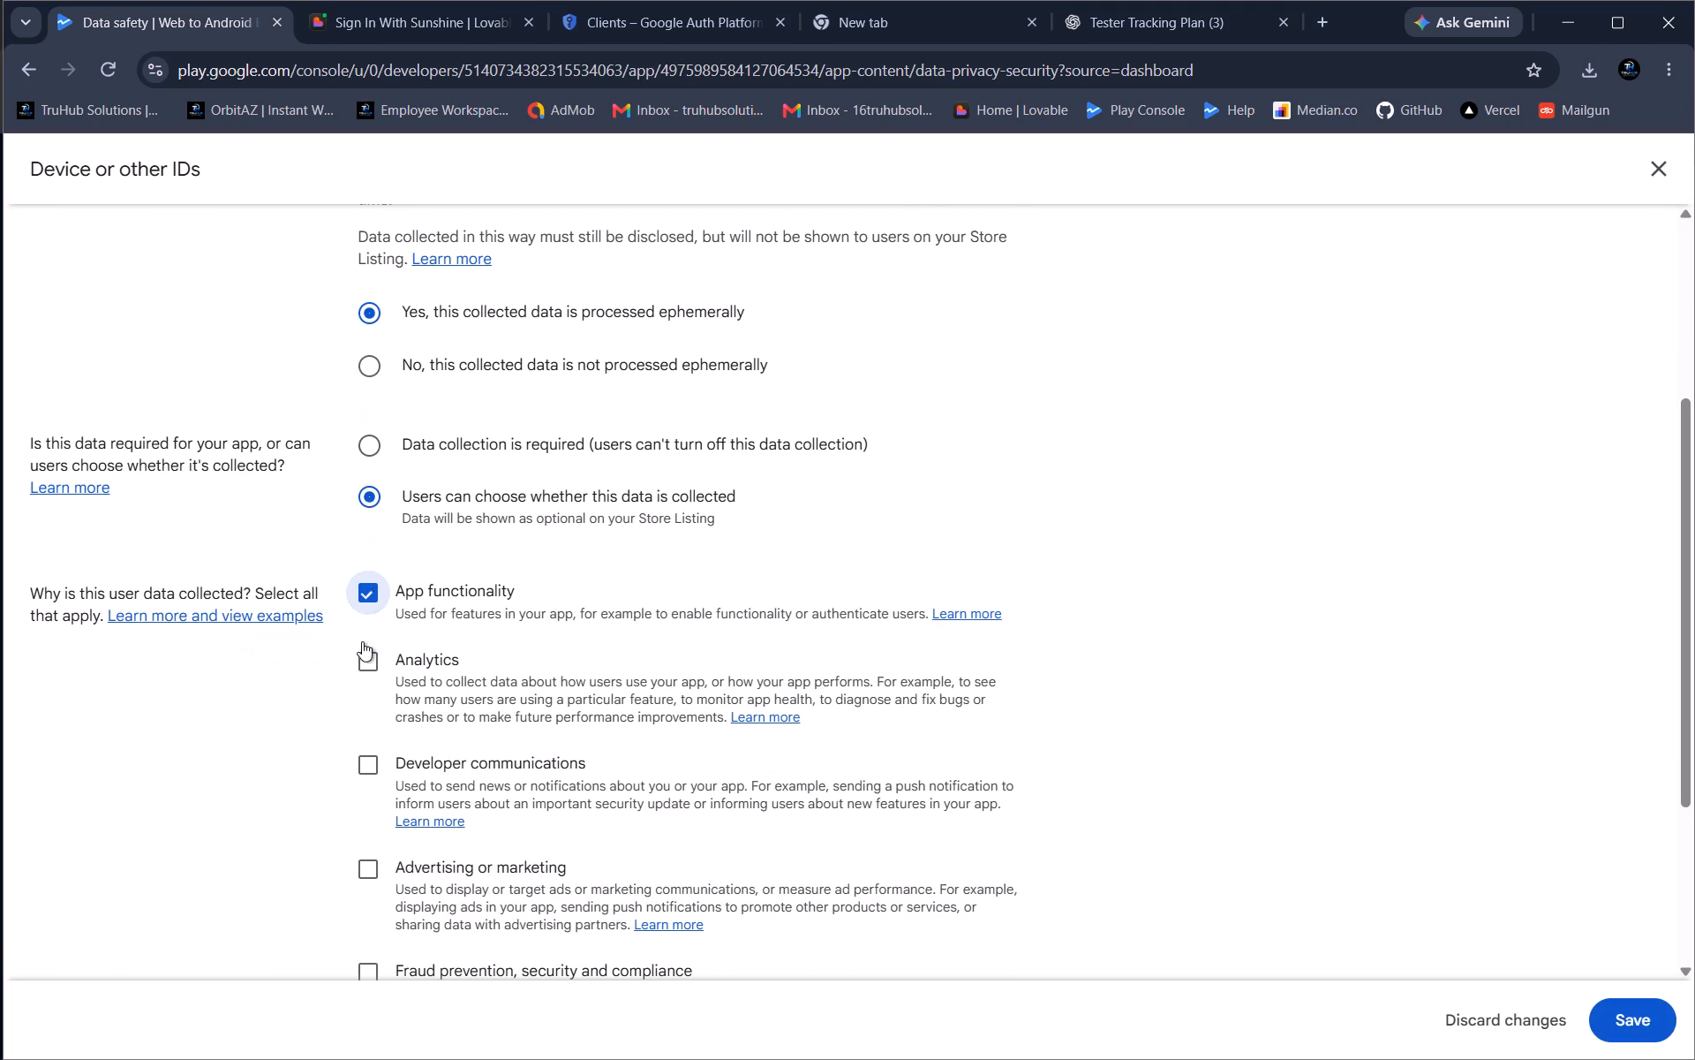
{"action": "left_click", "coordinate": [362, 657]}
{"action": "left_click", "coordinate": [366, 600]}
{"action": "scroll", "coordinate": [441, 782], "scroll_direction": "down", "scroll_amount": 3}
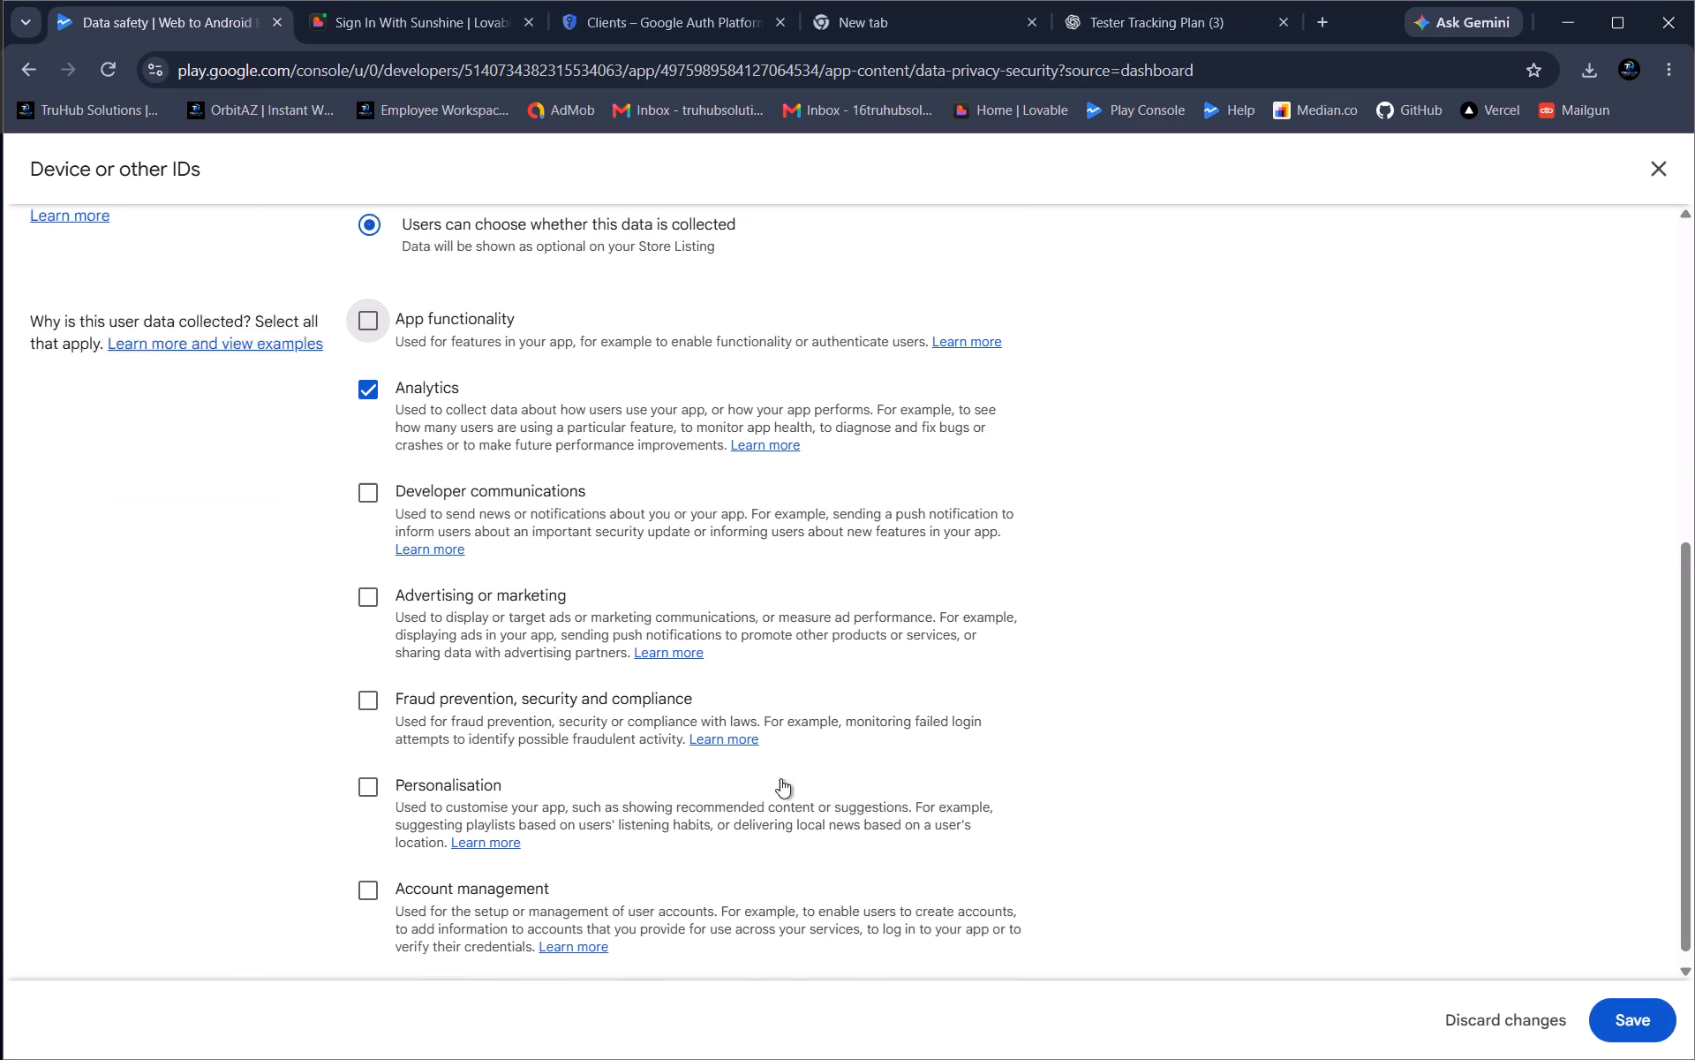
{"action": "left_click", "coordinate": [1607, 1017]}
Proceed to the Store Listing preview, review it and save the Data safety declaration, without going to Publishing overview.
{"action": "scroll", "coordinate": [1243, 829], "scroll_direction": "down", "scroll_amount": 4}
{"action": "scroll", "coordinate": [1081, 746], "scroll_direction": "up", "scroll_amount": 1}
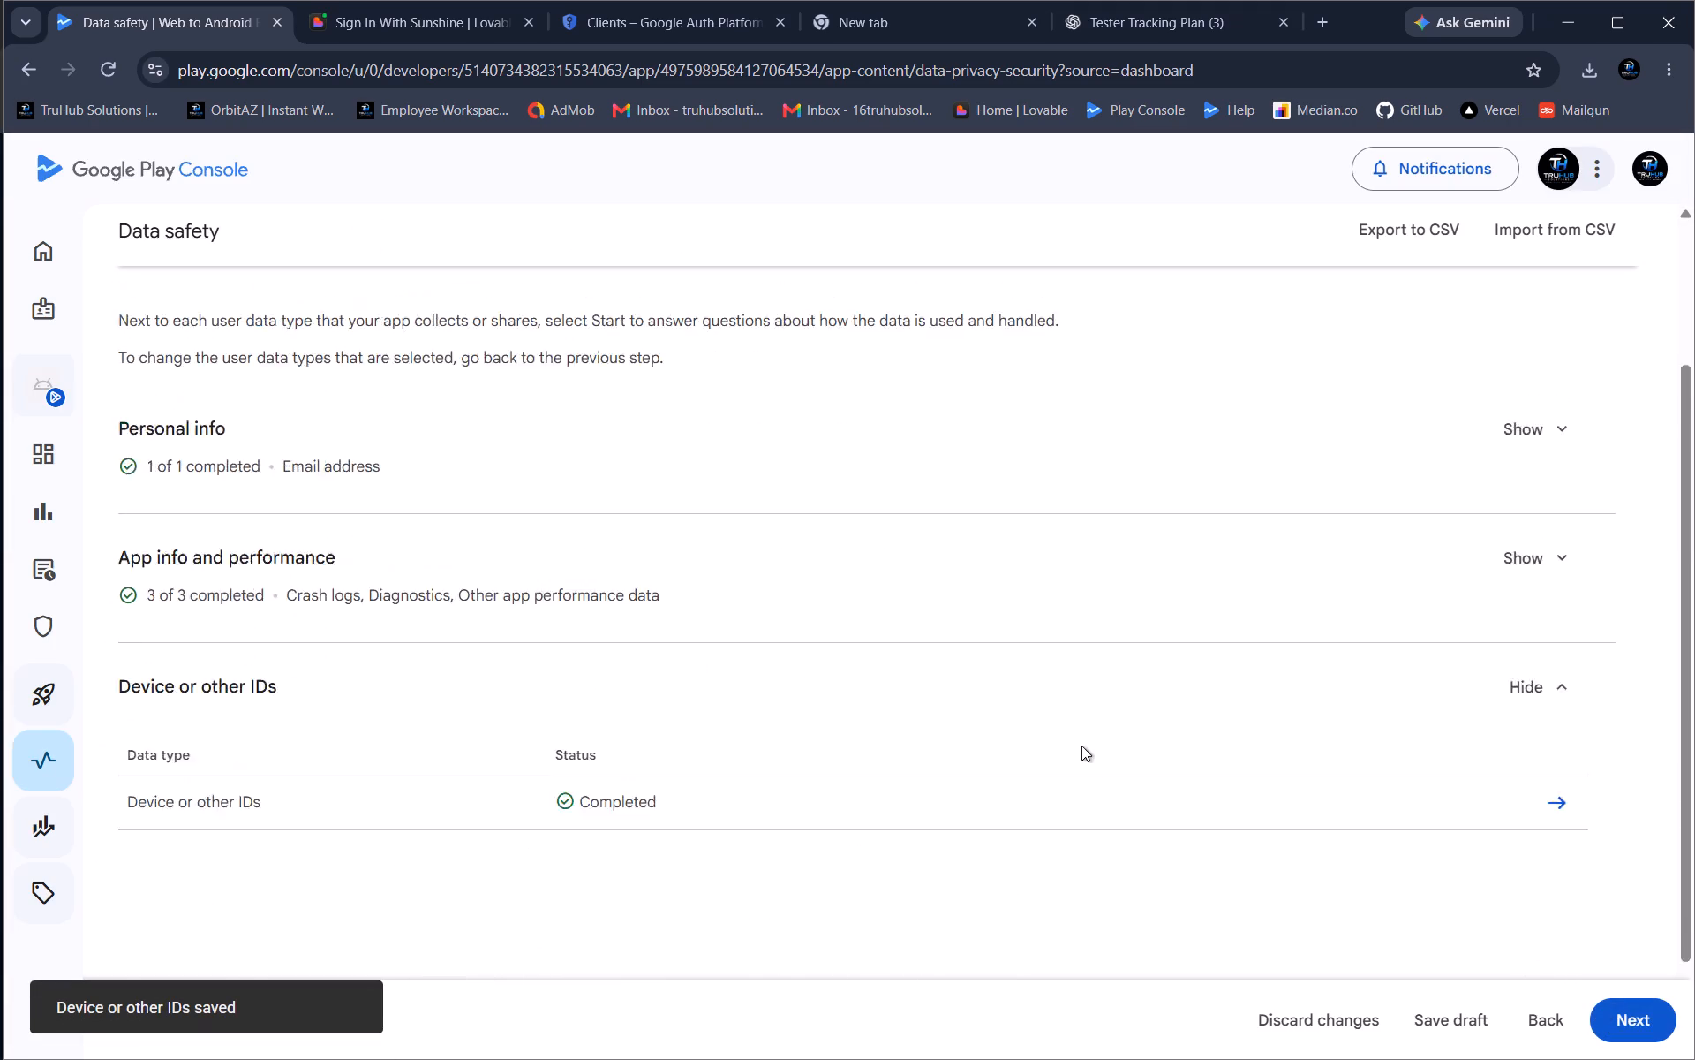
{"action": "scroll", "coordinate": [1081, 746], "scroll_direction": "up", "scroll_amount": 9}
{"action": "left_click", "coordinate": [1610, 997]}
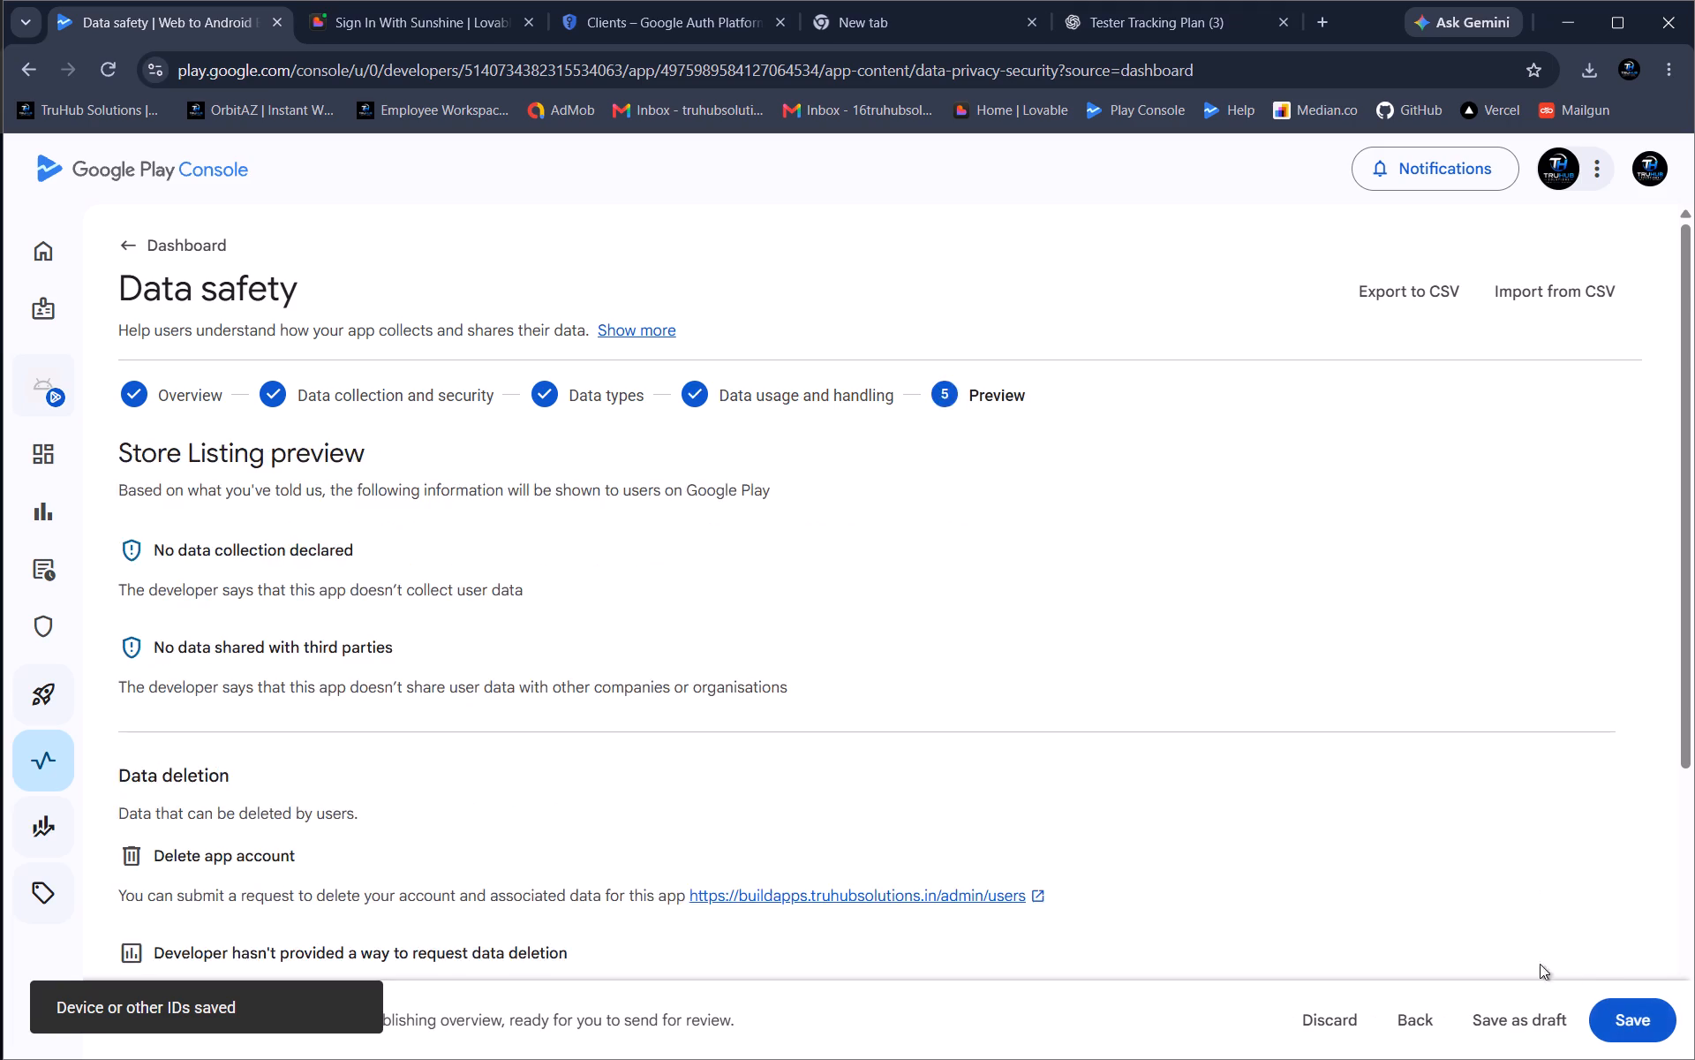
{"action": "scroll", "coordinate": [1473, 954], "scroll_direction": "down", "scroll_amount": 2}
{"action": "scroll", "coordinate": [1326, 914], "scroll_direction": "down", "scroll_amount": 1}
{"action": "scroll", "coordinate": [1319, 912], "scroll_direction": "up", "scroll_amount": 2}
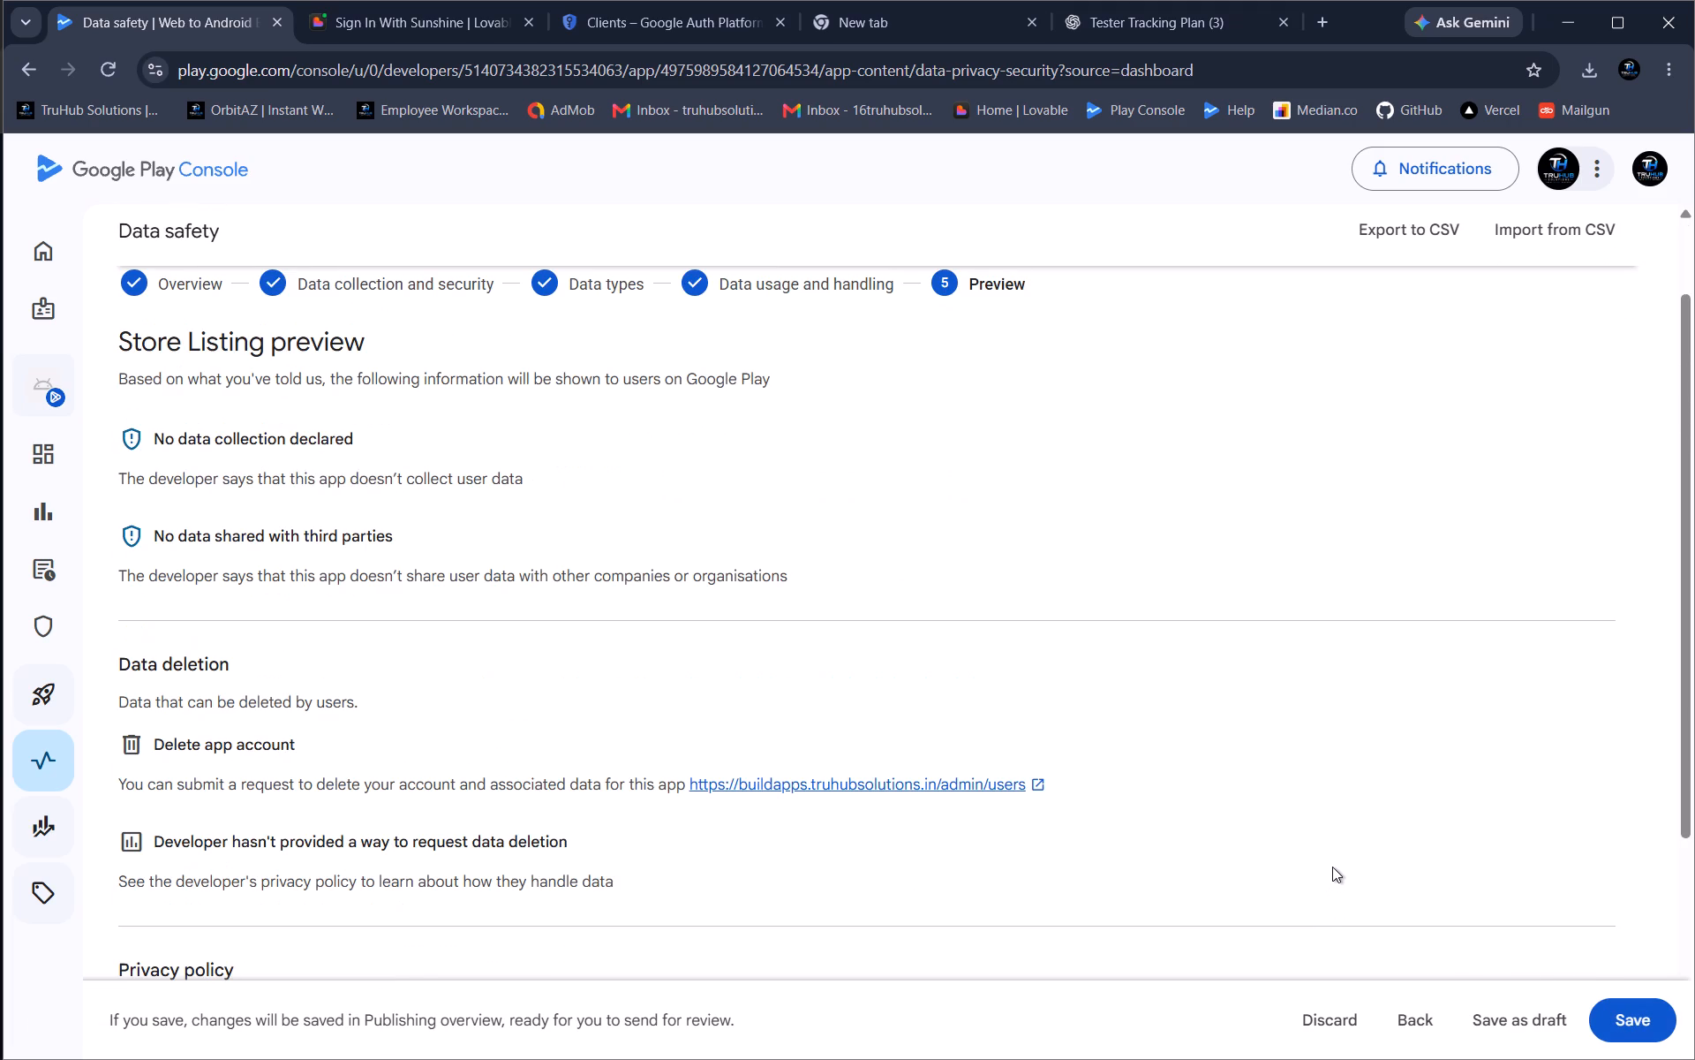
{"action": "scroll", "coordinate": [1332, 865], "scroll_direction": "down", "scroll_amount": 2}
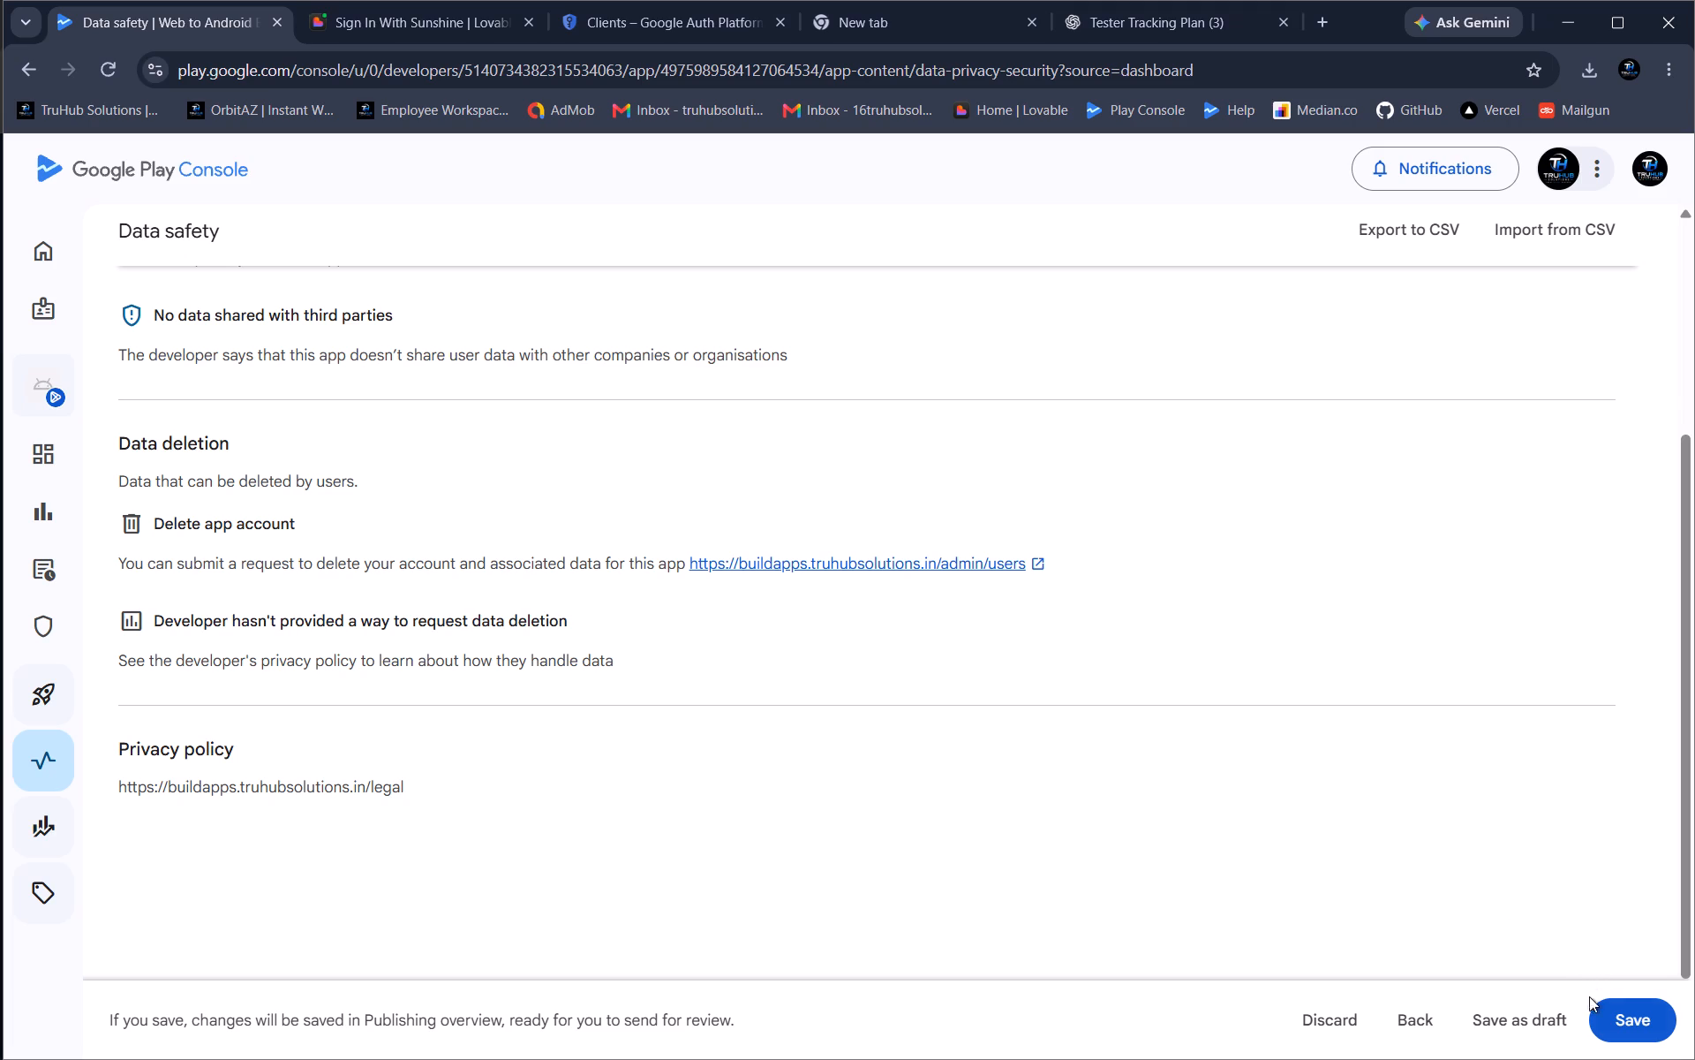
{"action": "left_click", "coordinate": [1644, 1018]}
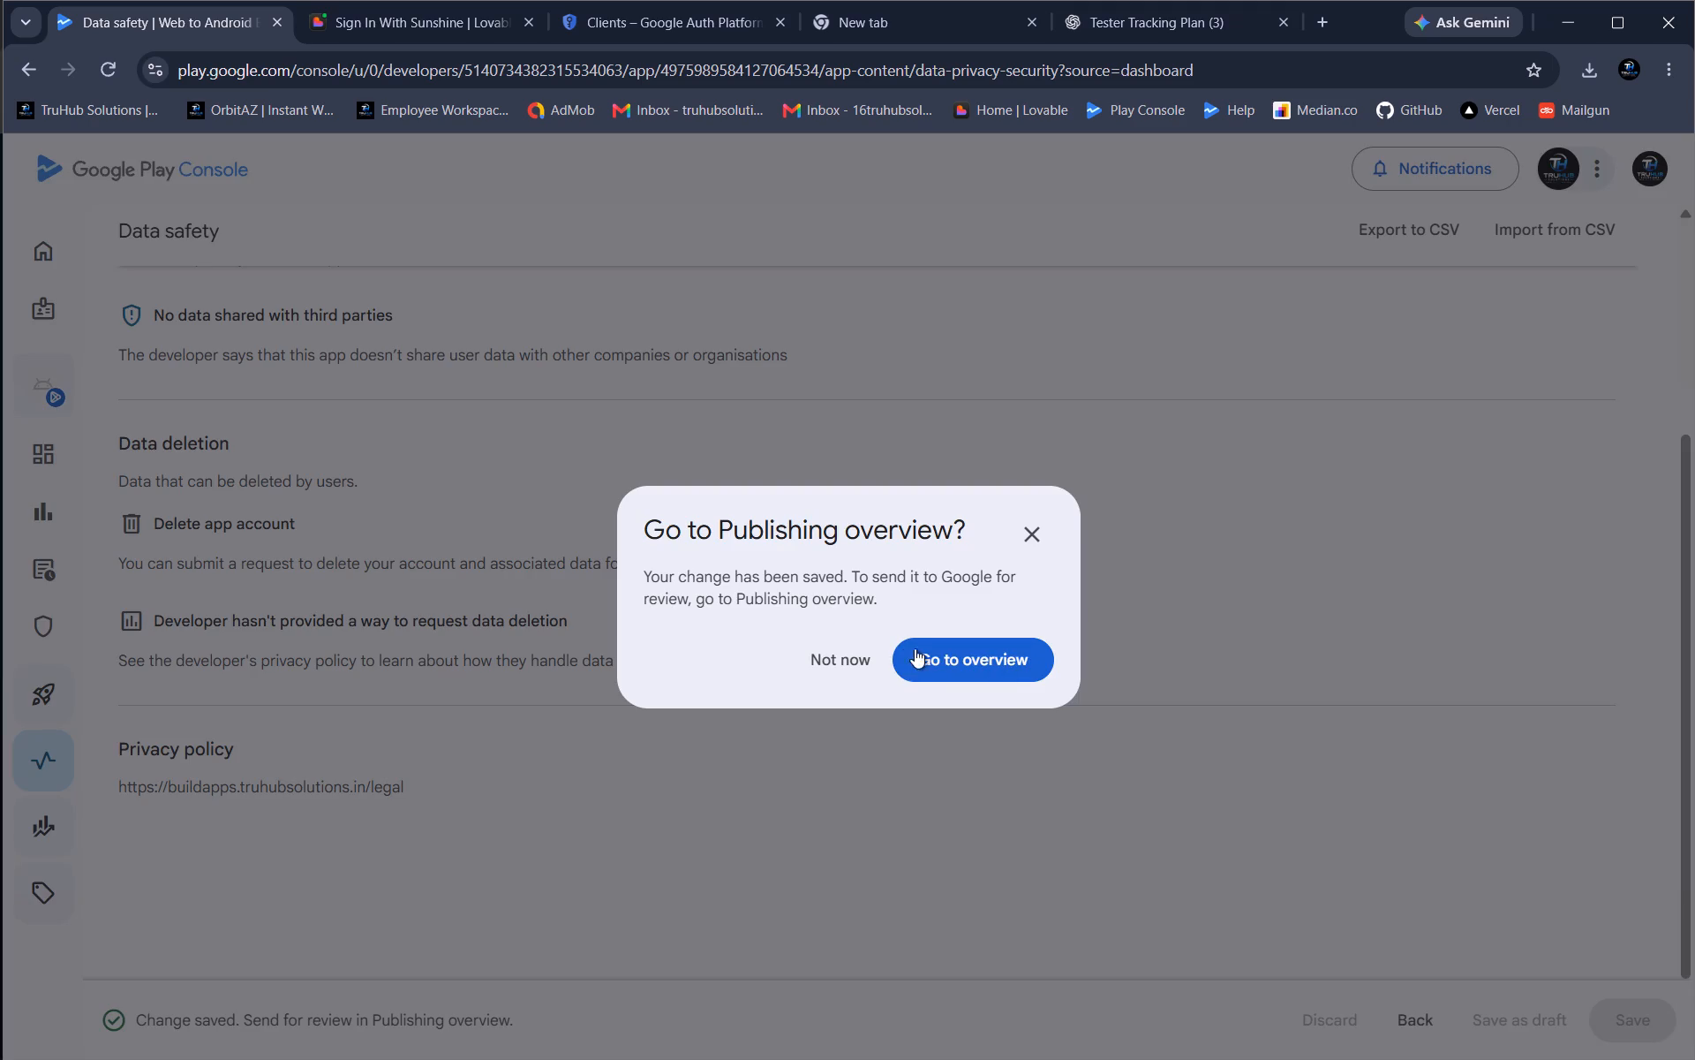
{"action": "left_click", "coordinate": [864, 662]}
From the app dashboard, complete the Government apps declaration with No and save it, without going to Publishing overview.
{"action": "scroll", "coordinate": [282, 387], "scroll_direction": "up", "scroll_amount": 4}
{"action": "left_click", "coordinate": [161, 262]}
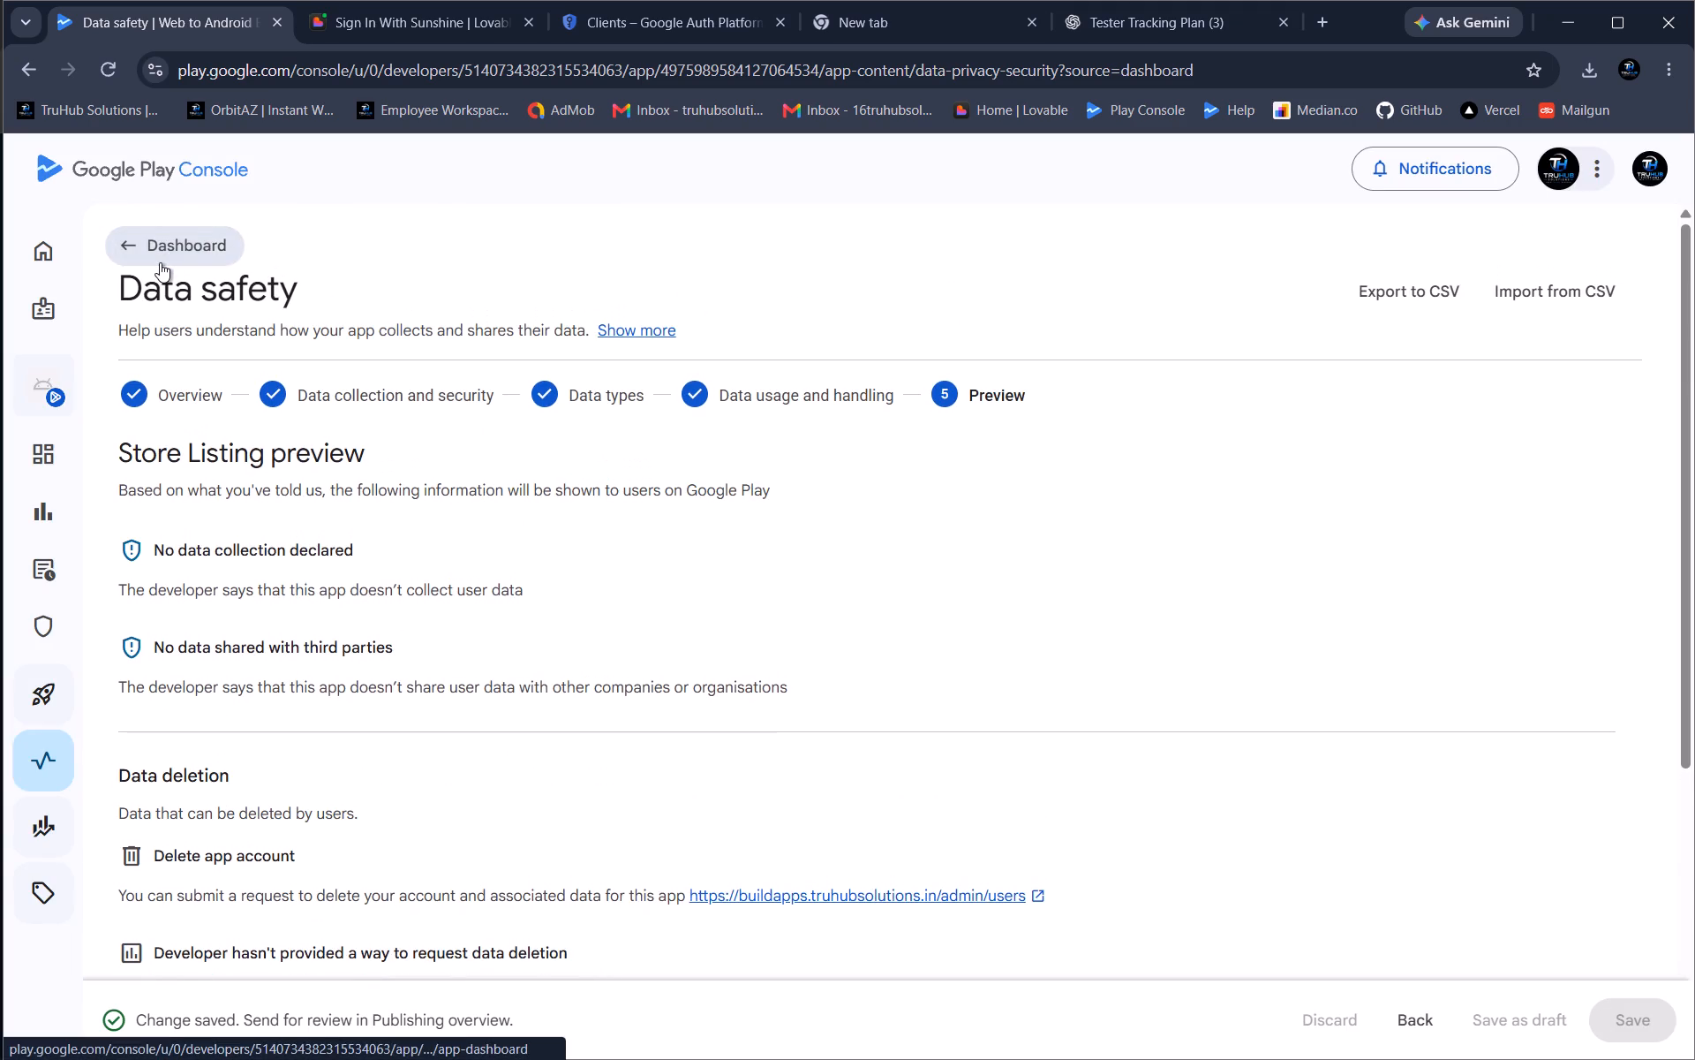
{"action": "scroll", "coordinate": [503, 583], "scroll_direction": "down", "scroll_amount": 4}
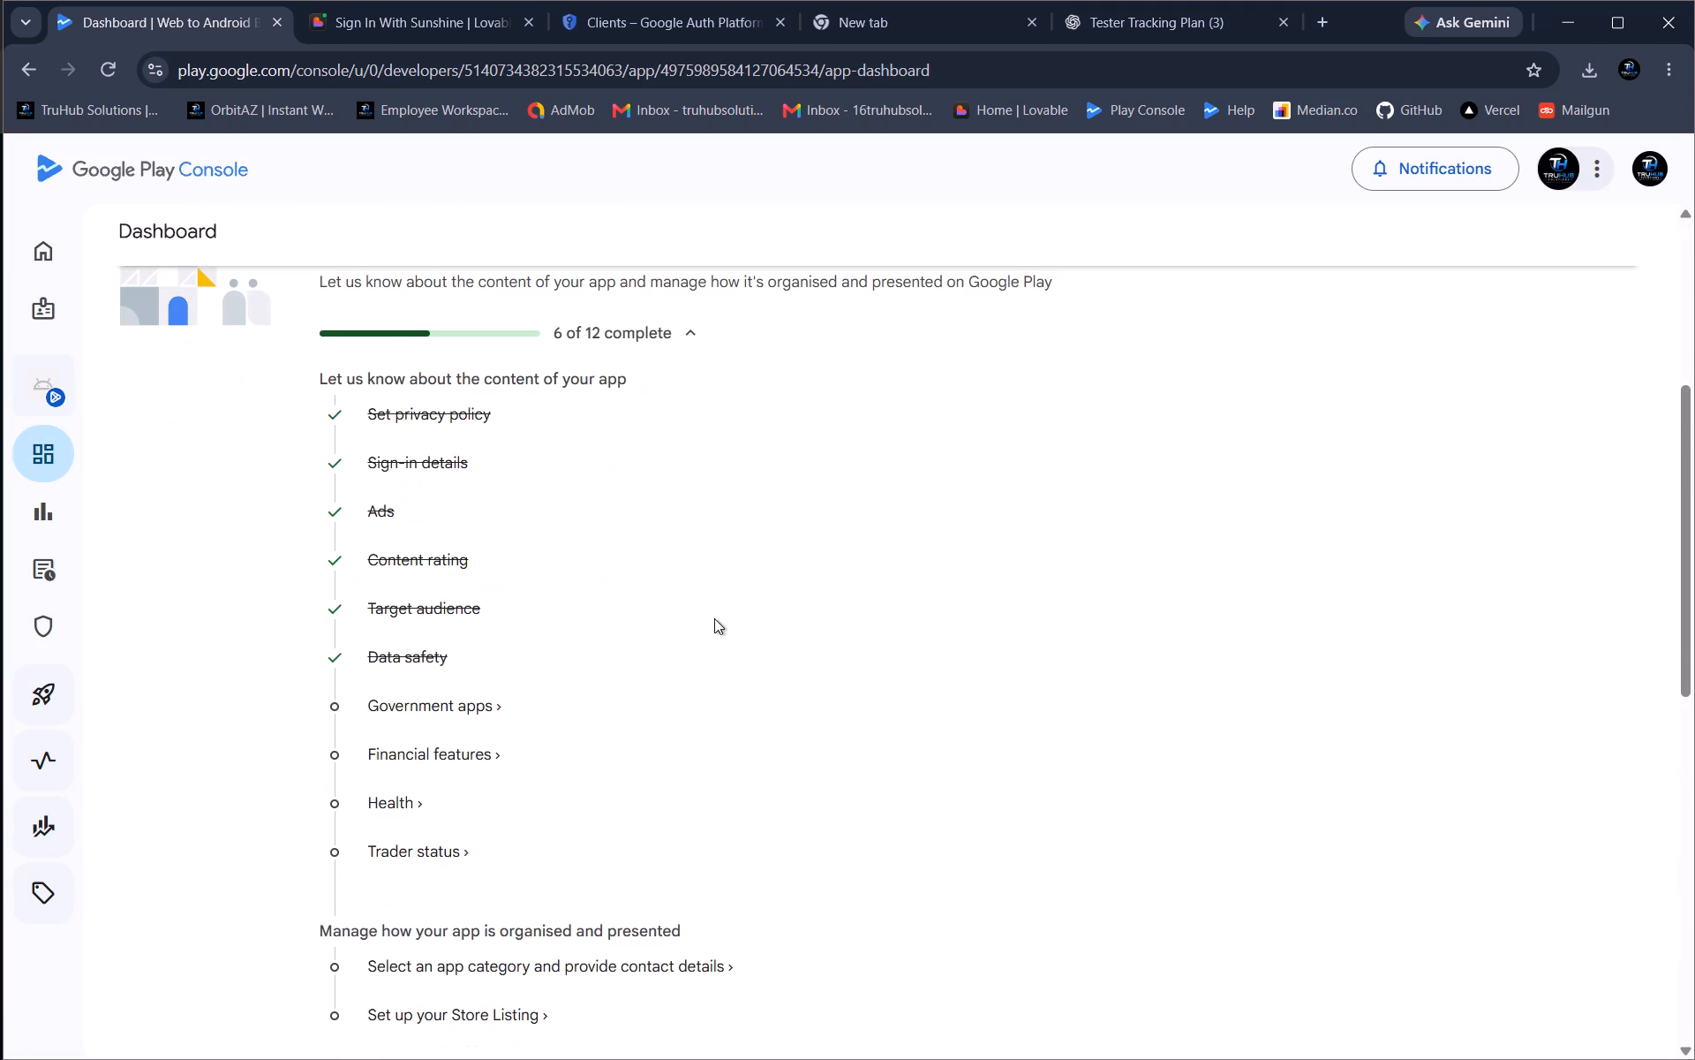
{"action": "left_click", "coordinate": [446, 714]}
{"action": "scroll", "coordinate": [498, 704], "scroll_direction": "down", "scroll_amount": 5}
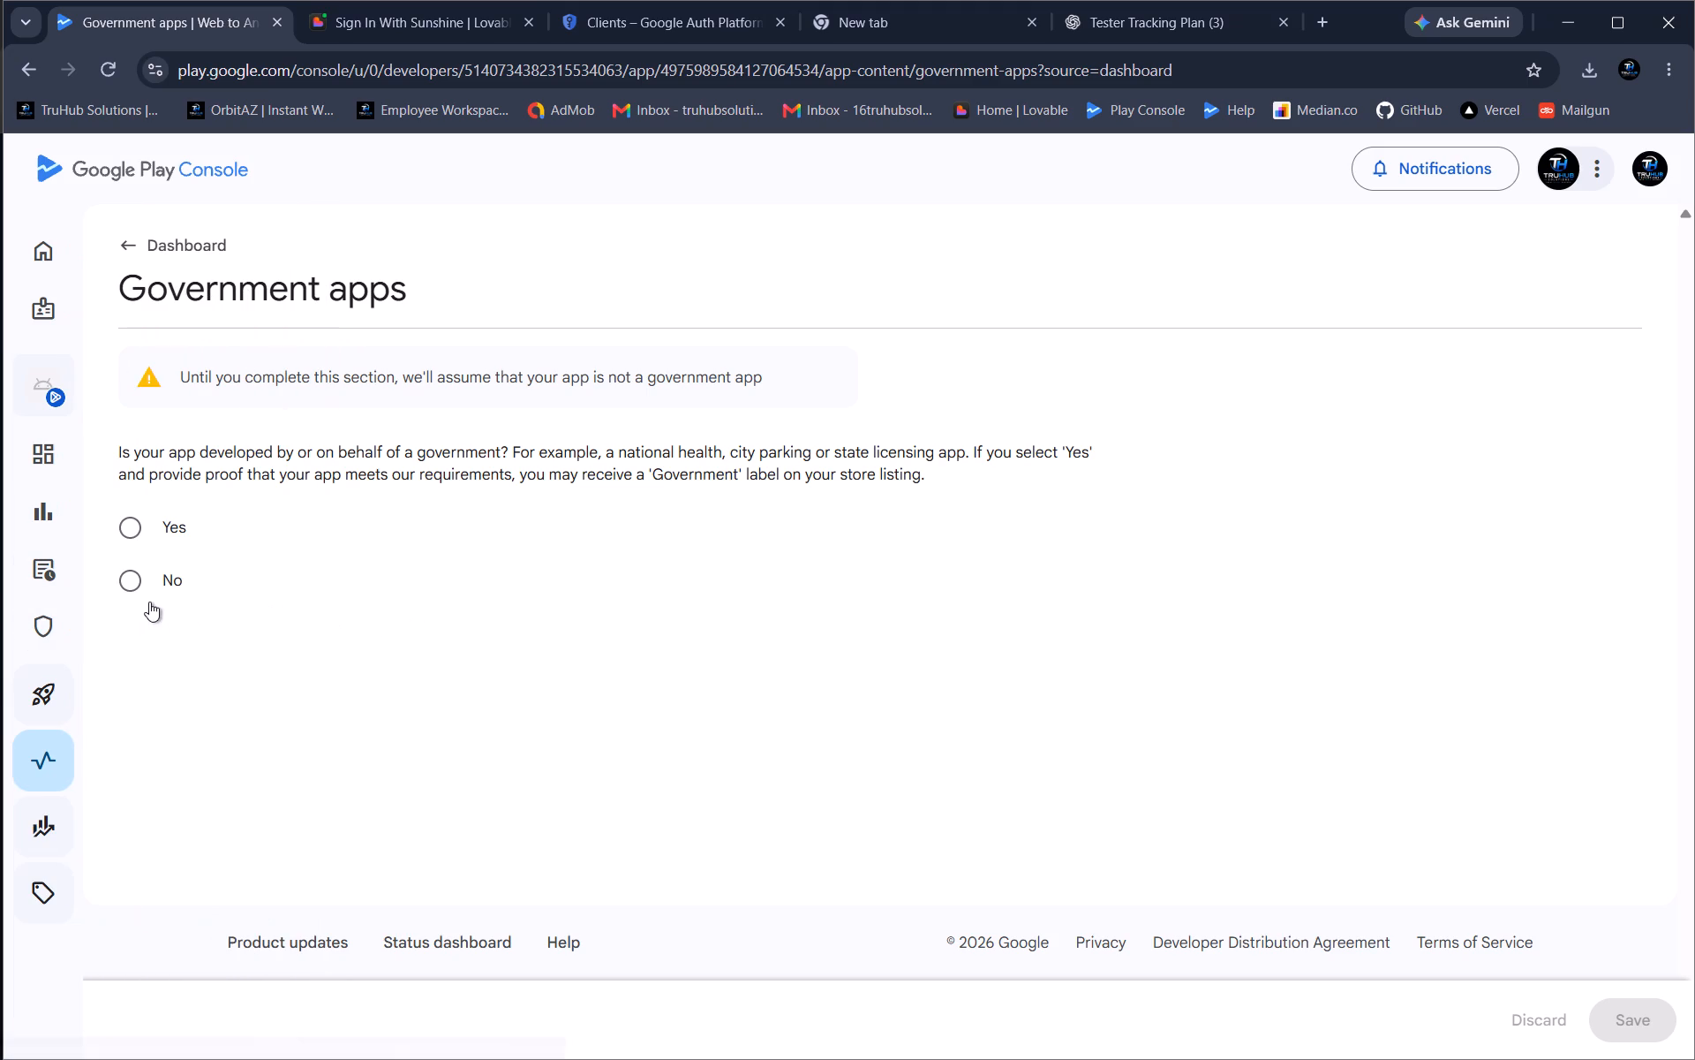
{"action": "left_click", "coordinate": [133, 589]}
{"action": "left_click", "coordinate": [1629, 1027]}
{"action": "left_click", "coordinate": [821, 682]}
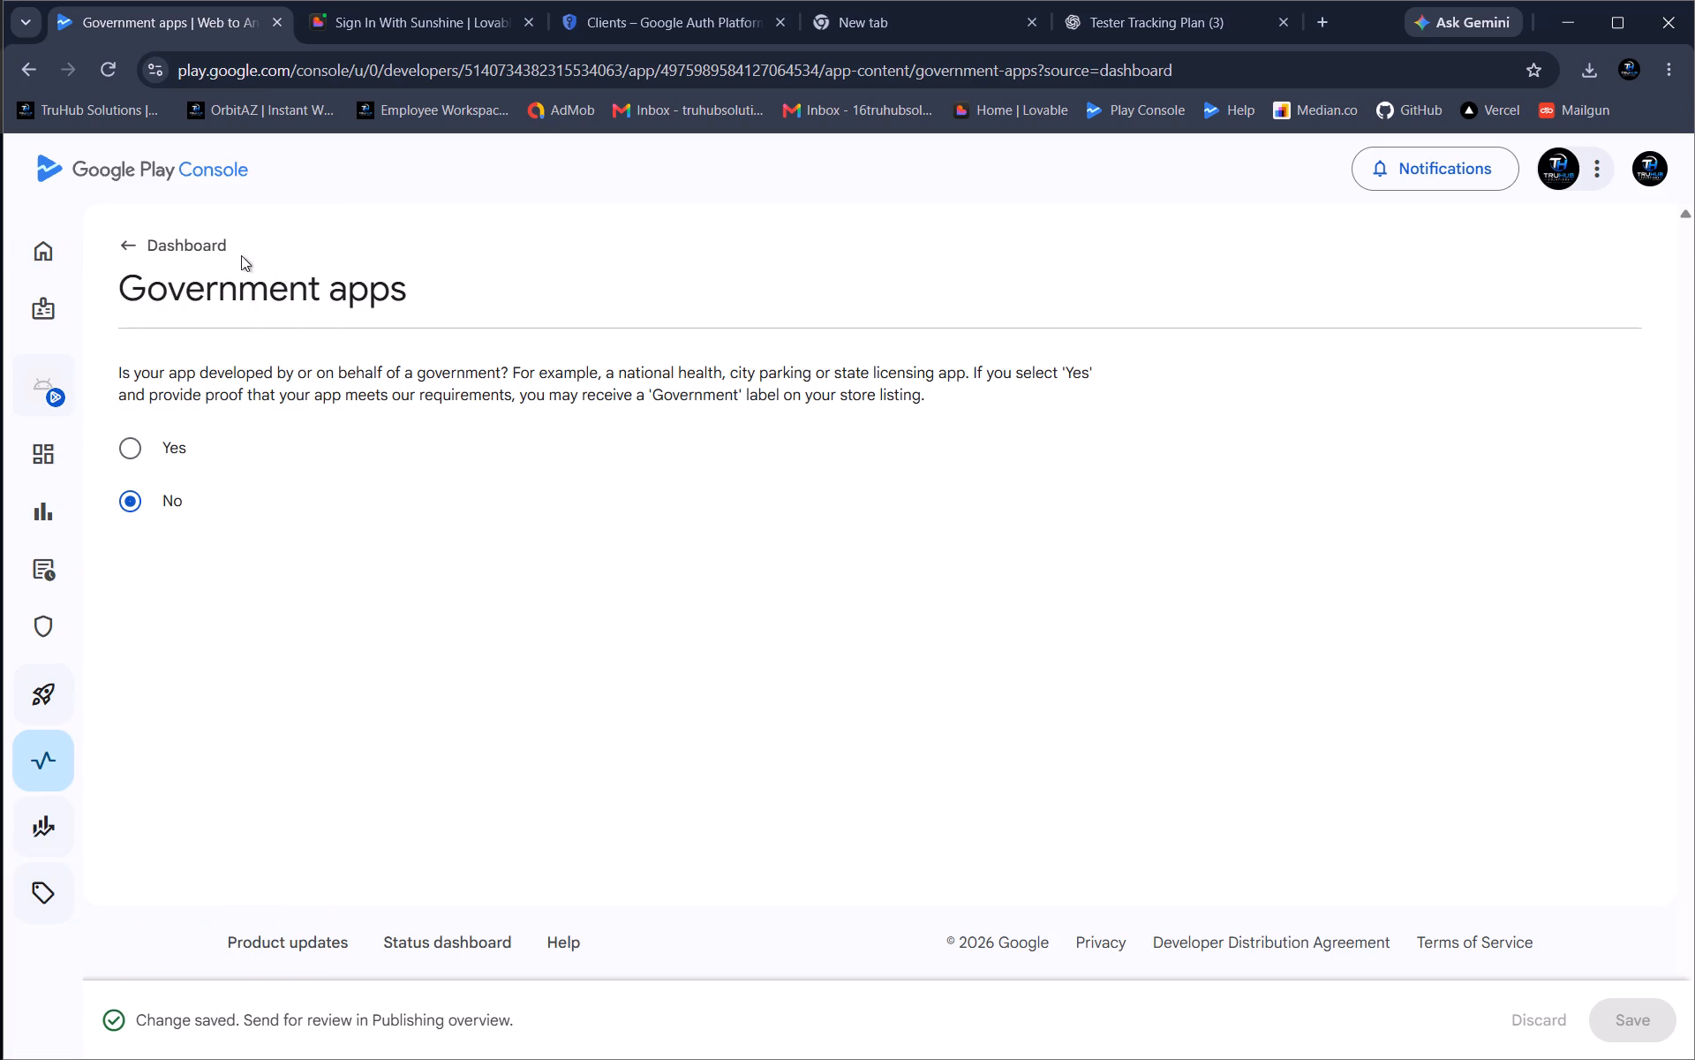
Complete and save the Financial features declaration, stating that the app doesn't provide any financial features, without going to Publishing overview.
{"action": "left_click", "coordinate": [215, 246]}
{"action": "scroll", "coordinate": [376, 529], "scroll_direction": "down", "scroll_amount": 2}
{"action": "scroll", "coordinate": [449, 654], "scroll_direction": "down", "scroll_amount": 2}
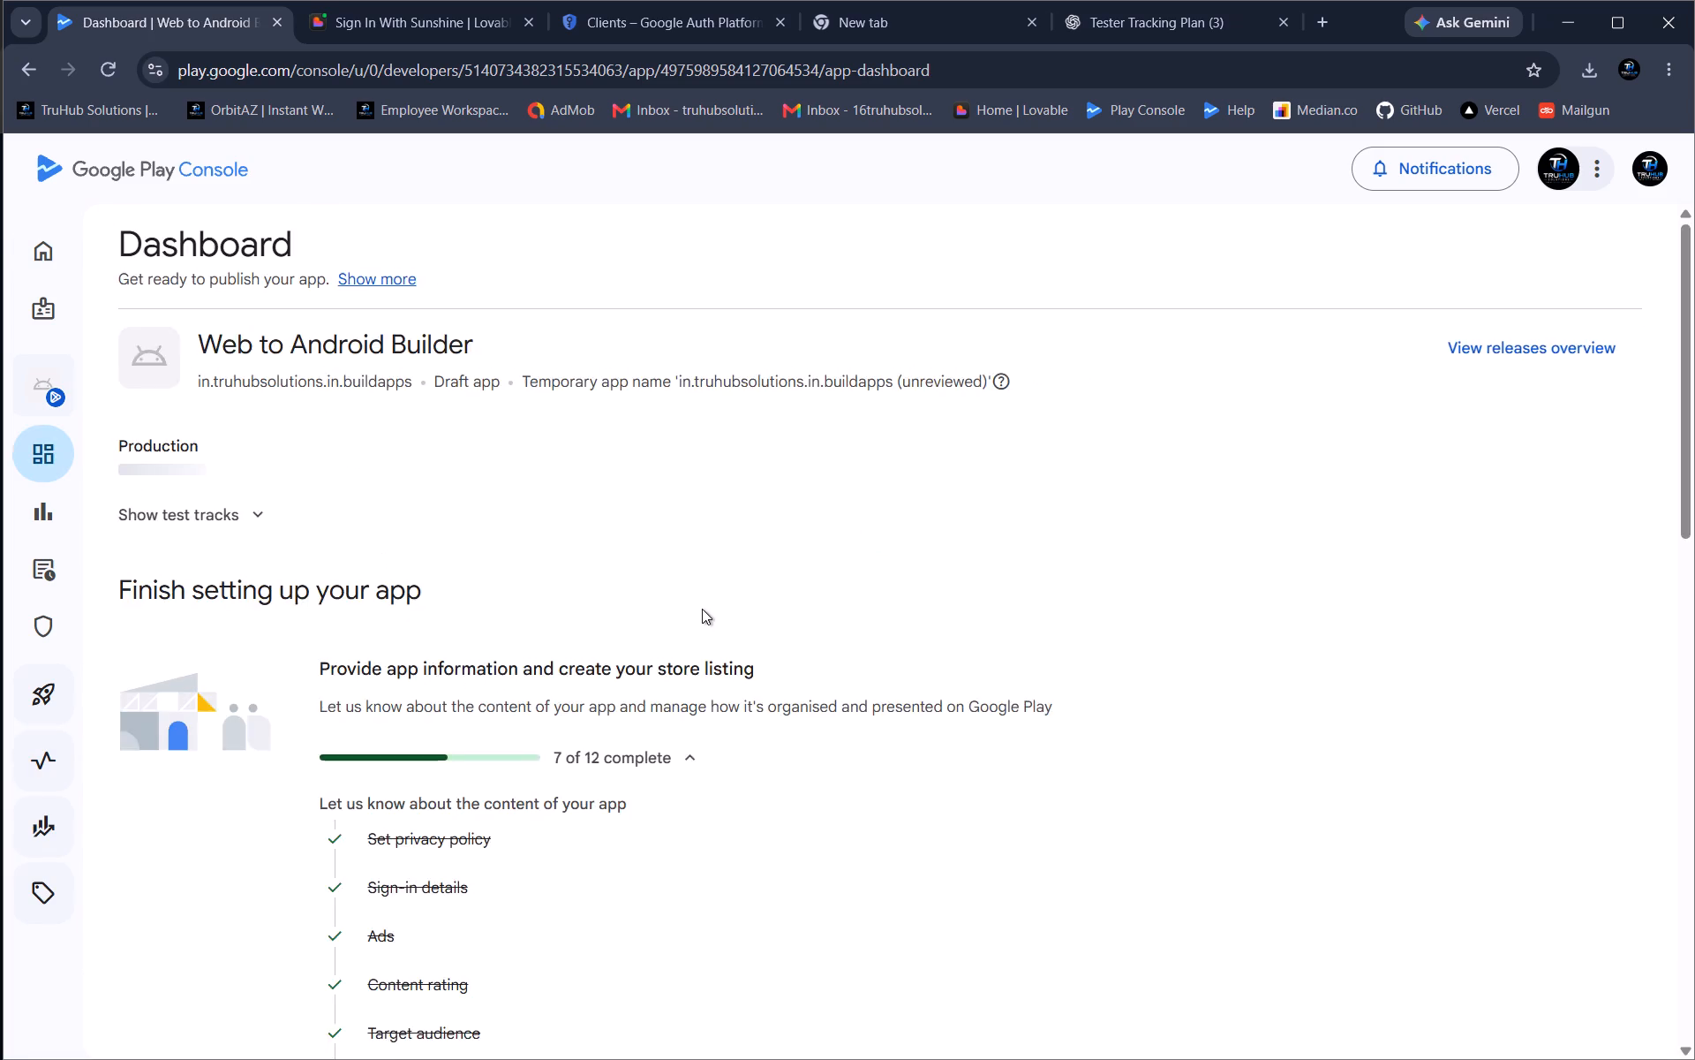
{"action": "scroll", "coordinate": [721, 611], "scroll_direction": "down", "scroll_amount": 2}
{"action": "scroll", "coordinate": [629, 654], "scroll_direction": "down", "scroll_amount": 2}
{"action": "left_click", "coordinate": [458, 753]}
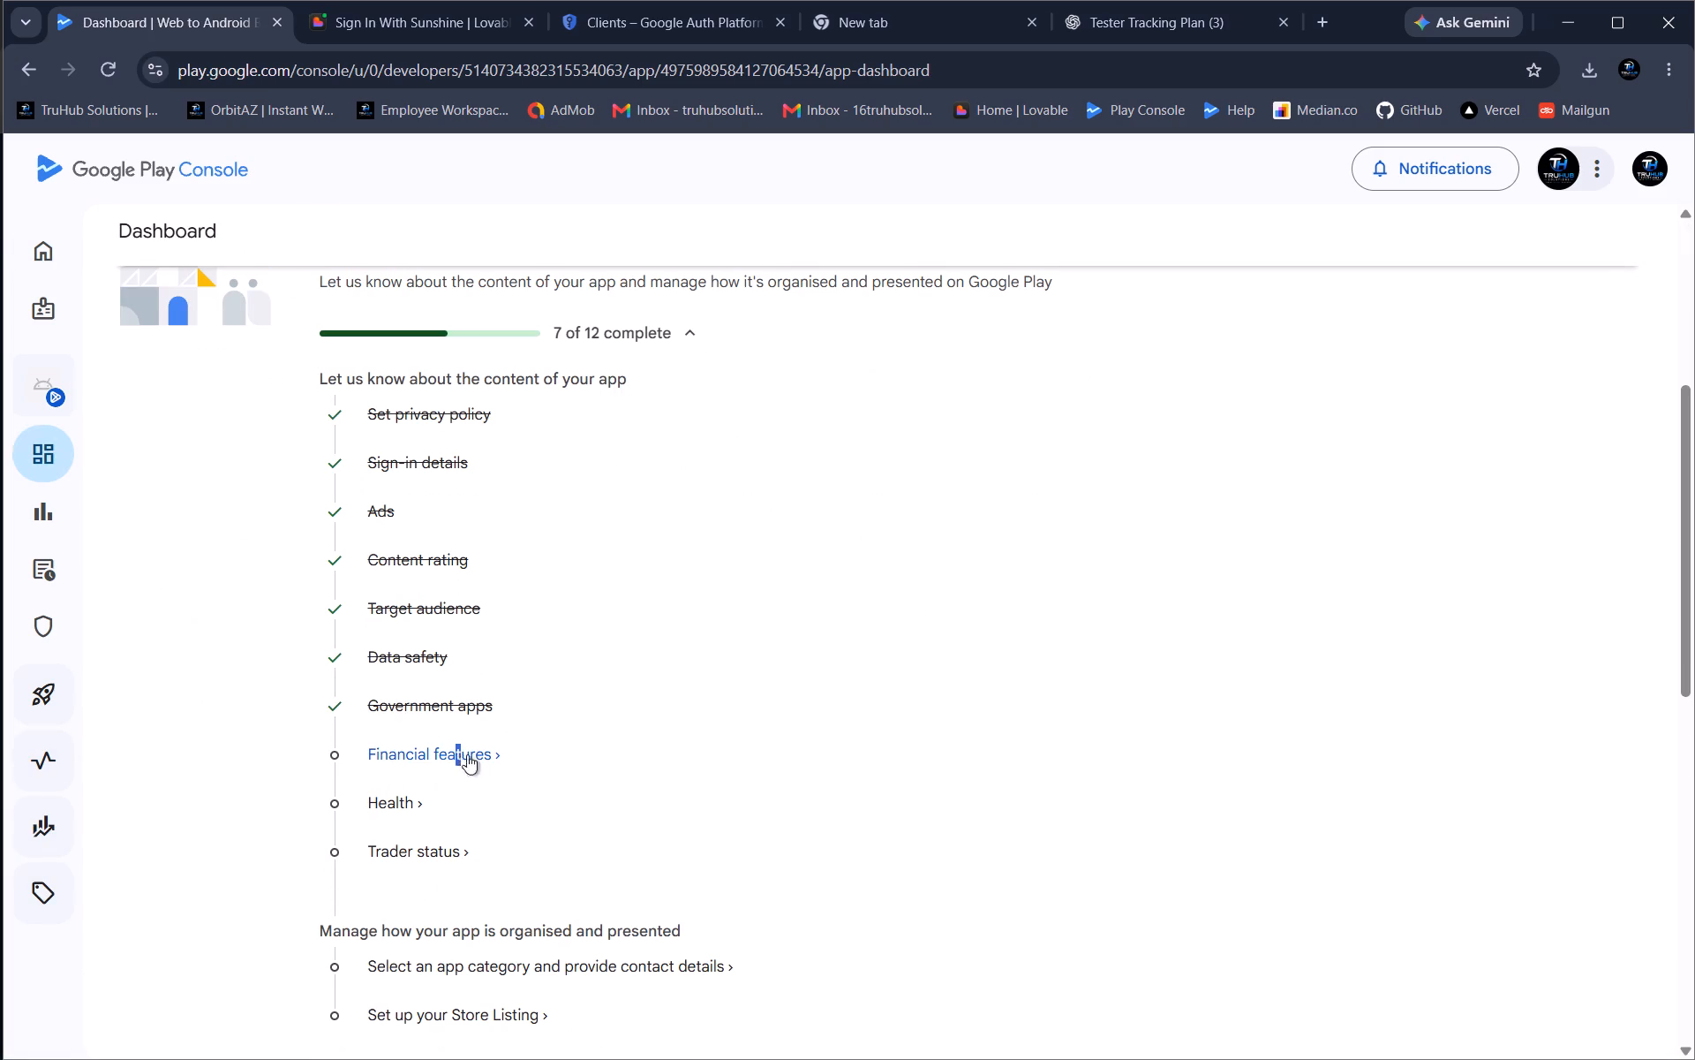
{"action": "scroll", "coordinate": [610, 718], "scroll_direction": "down", "scroll_amount": 15}
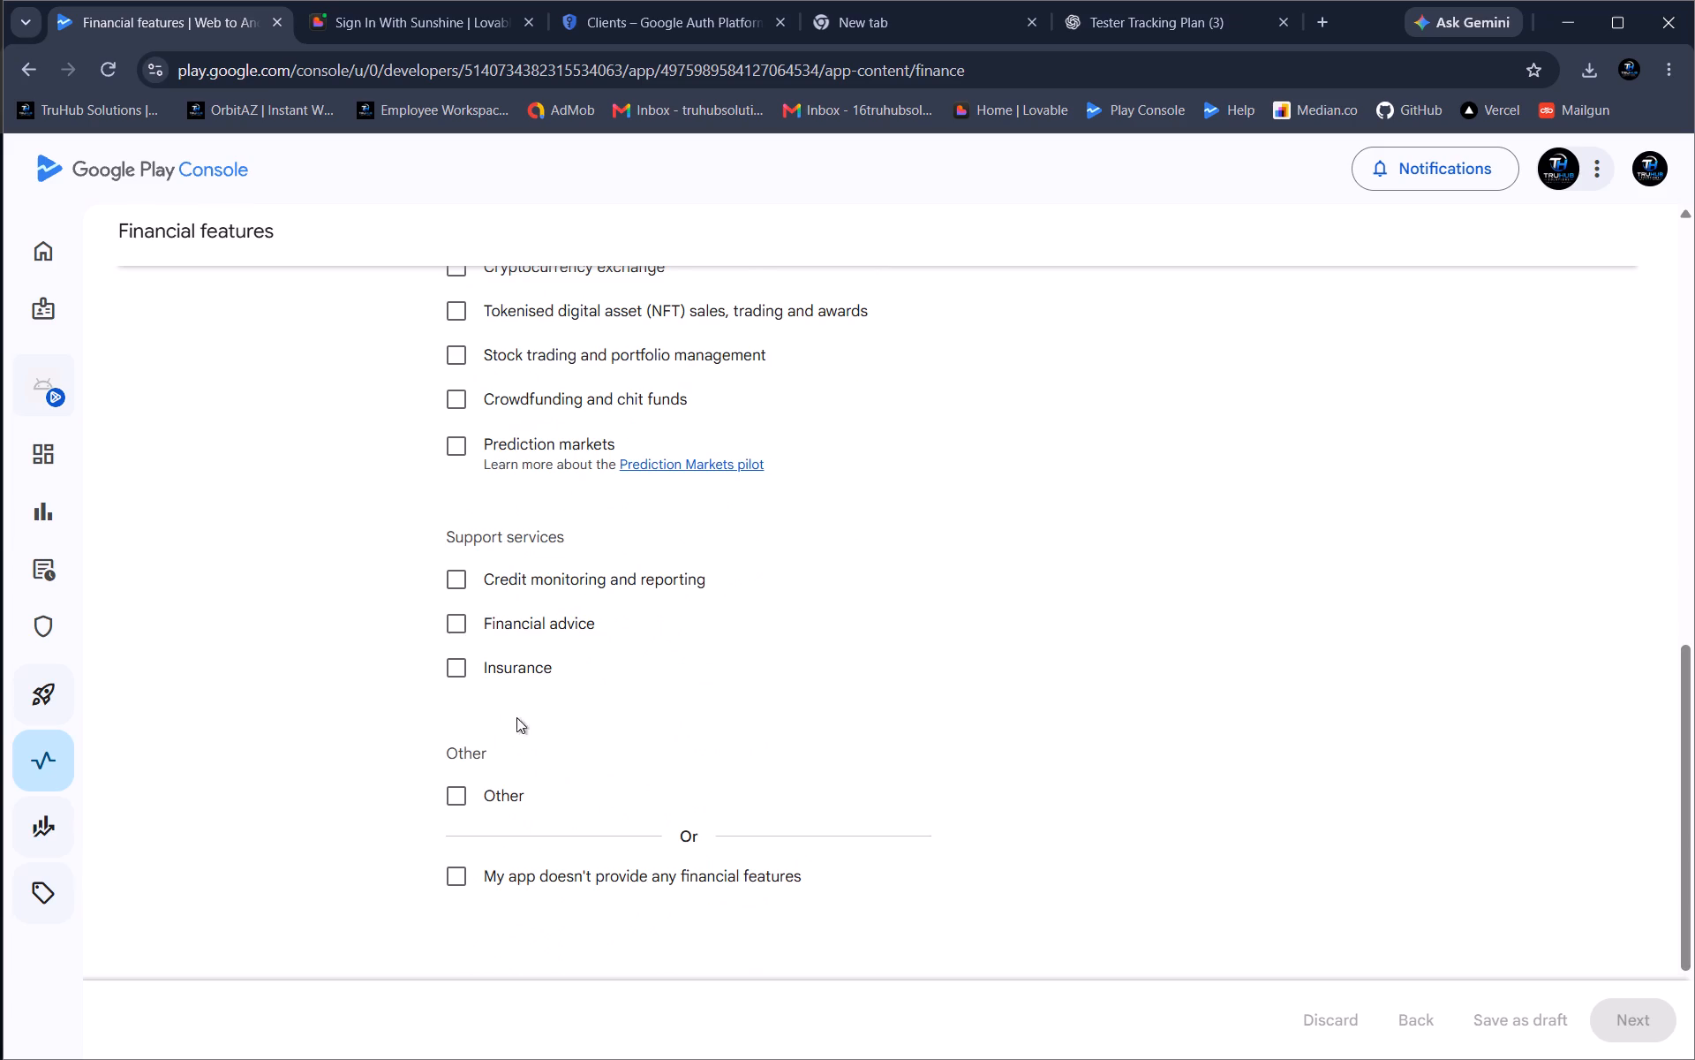
{"action": "left_click", "coordinate": [463, 693]}
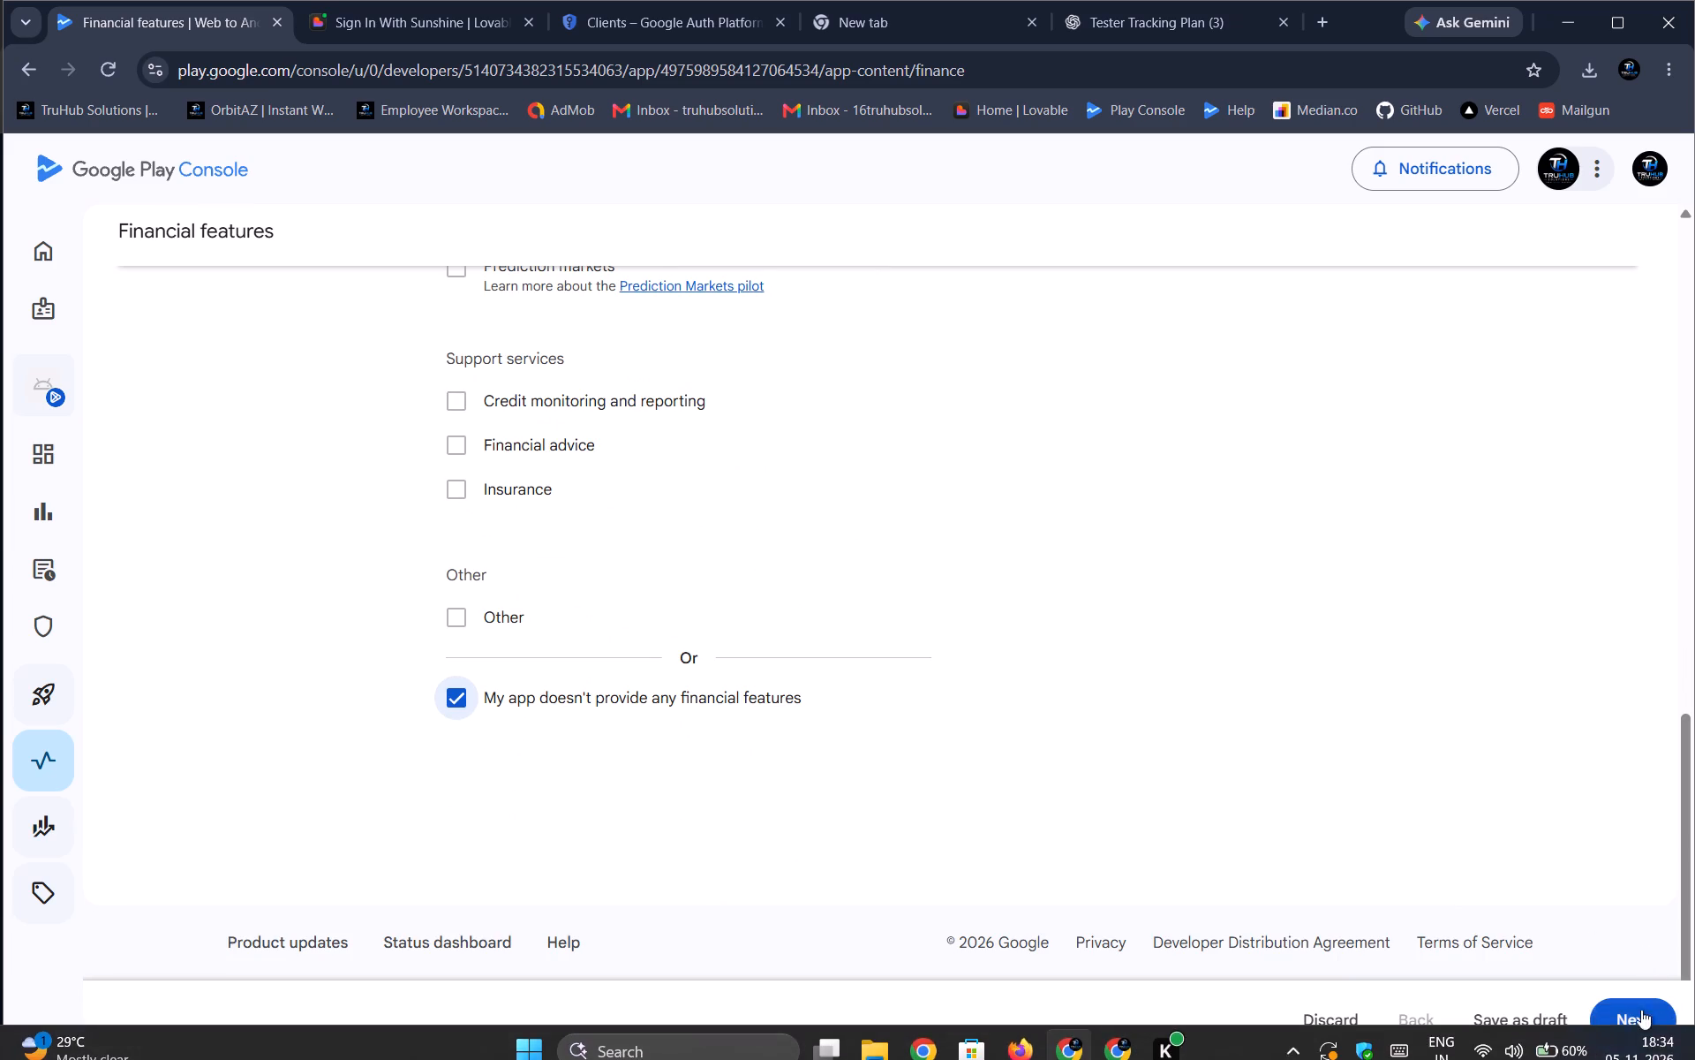
{"action": "left_click", "coordinate": [1641, 1020]}
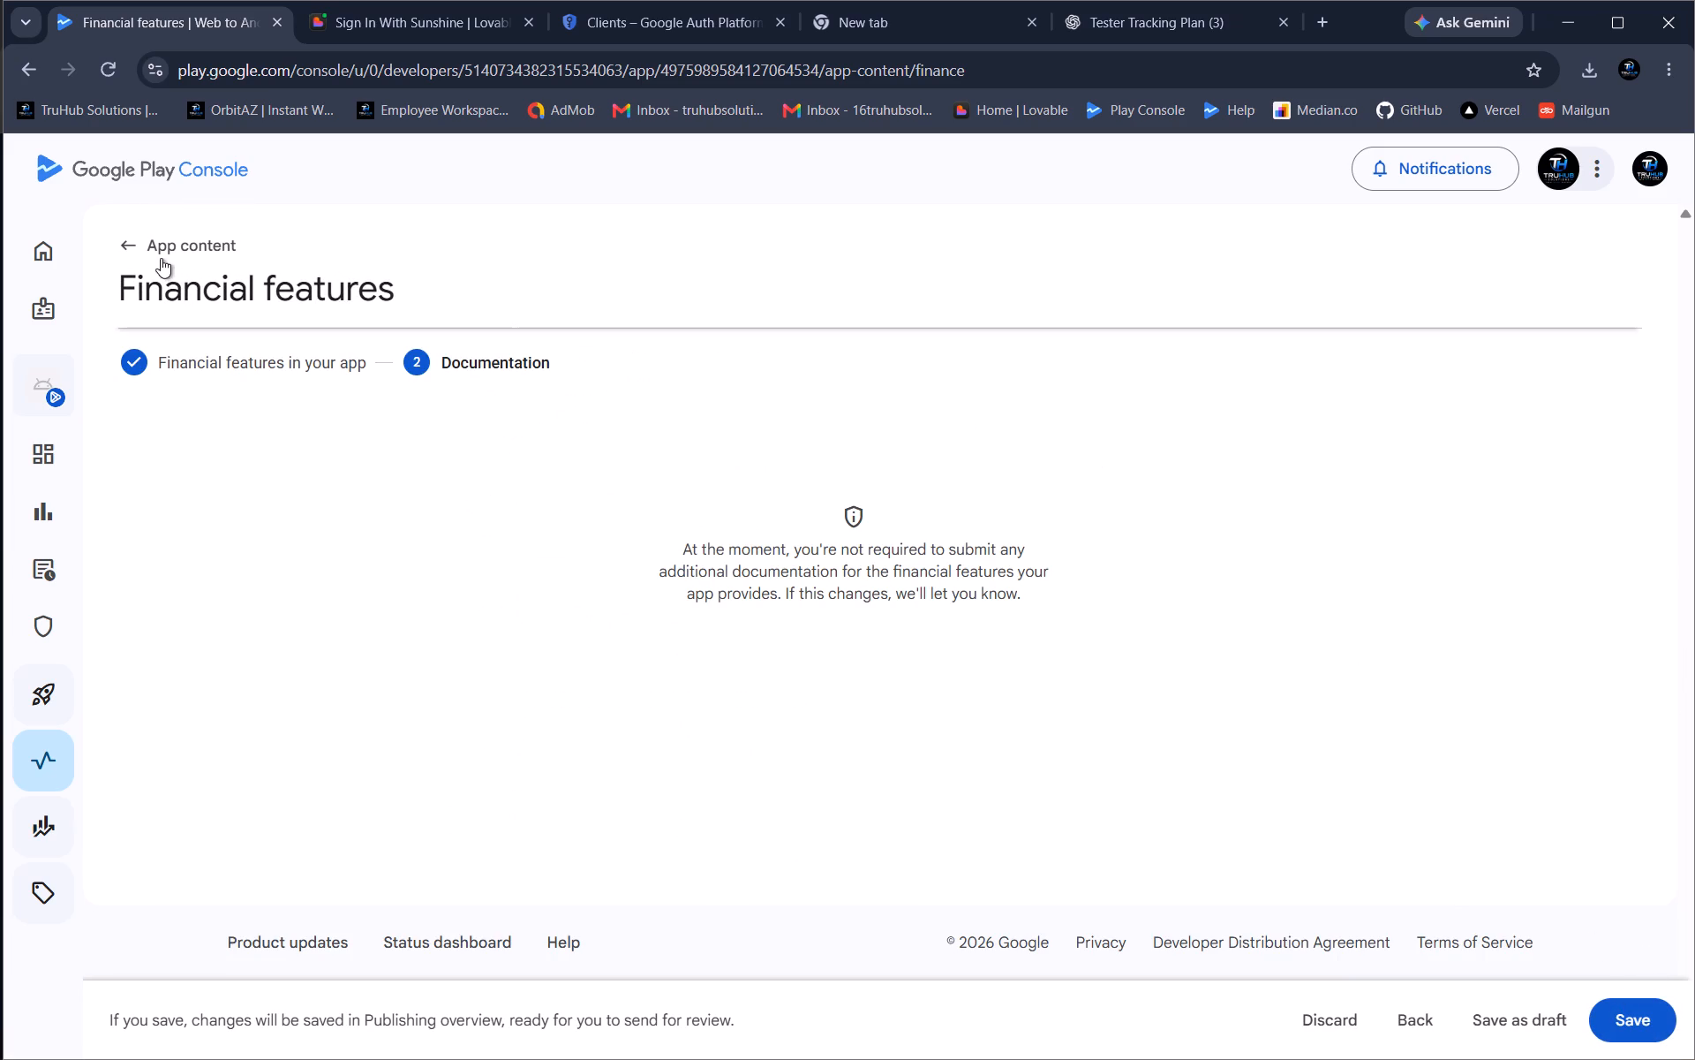
{"action": "left_click", "coordinate": [1643, 1019]}
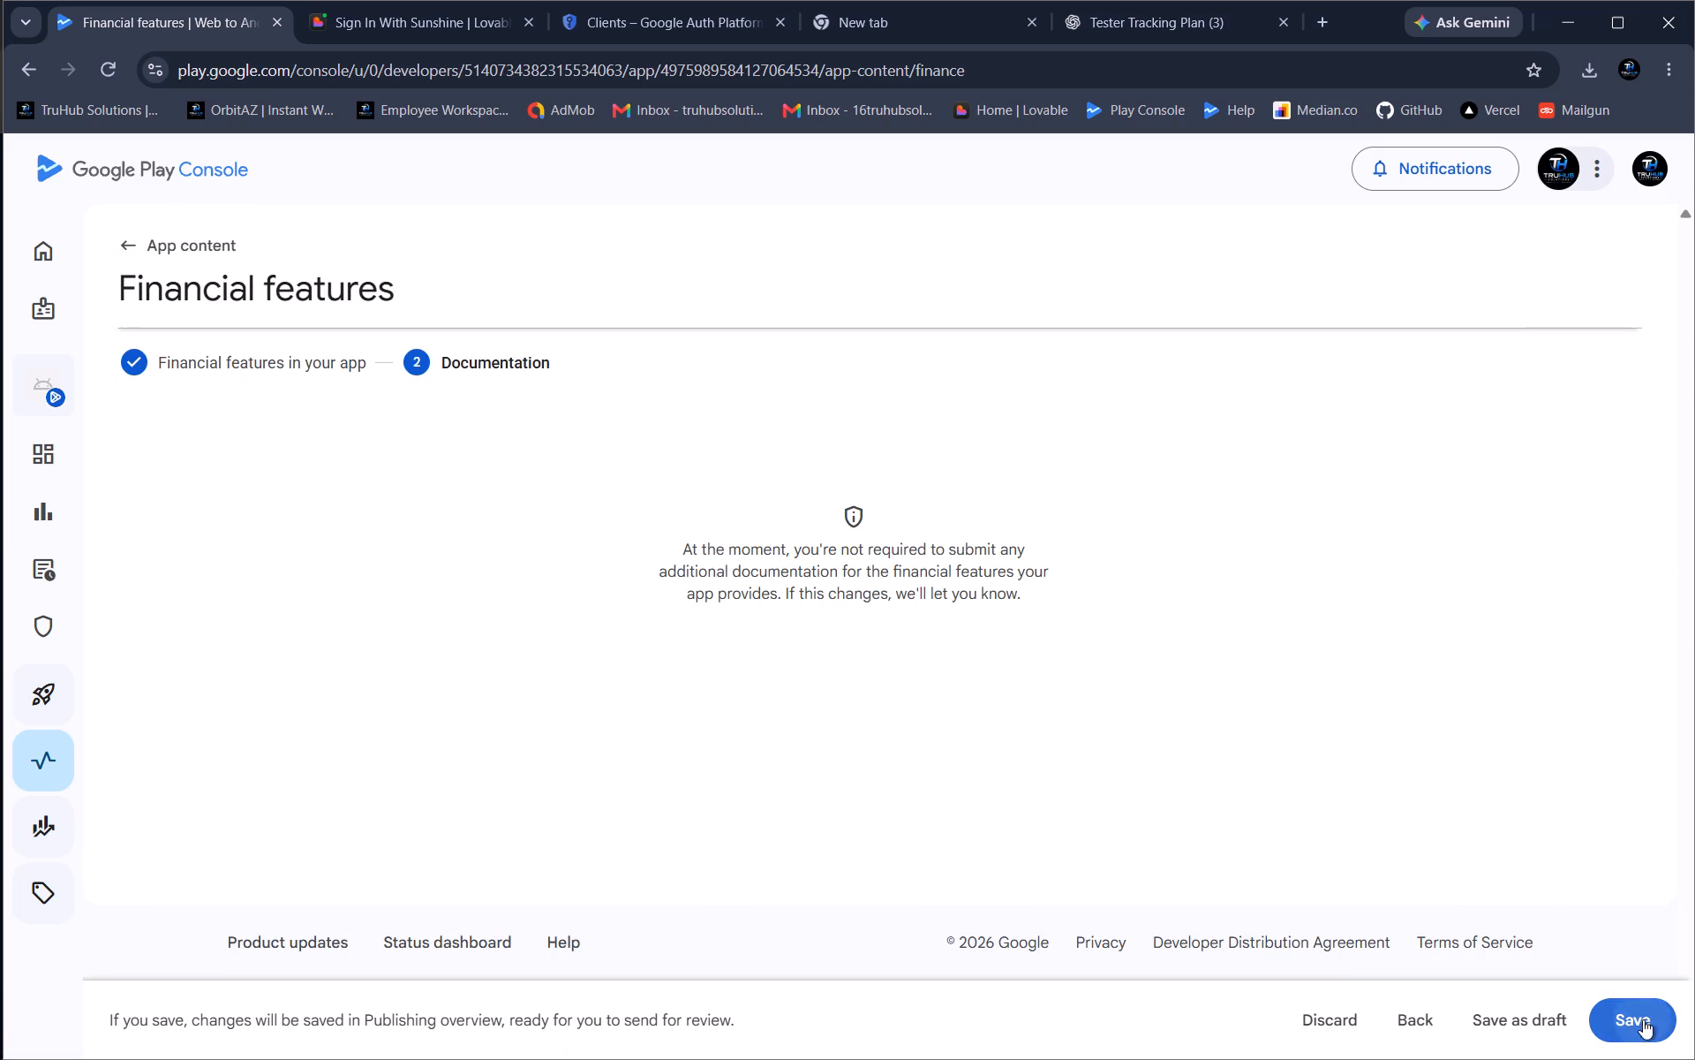
{"action": "left_click", "coordinate": [809, 668]}
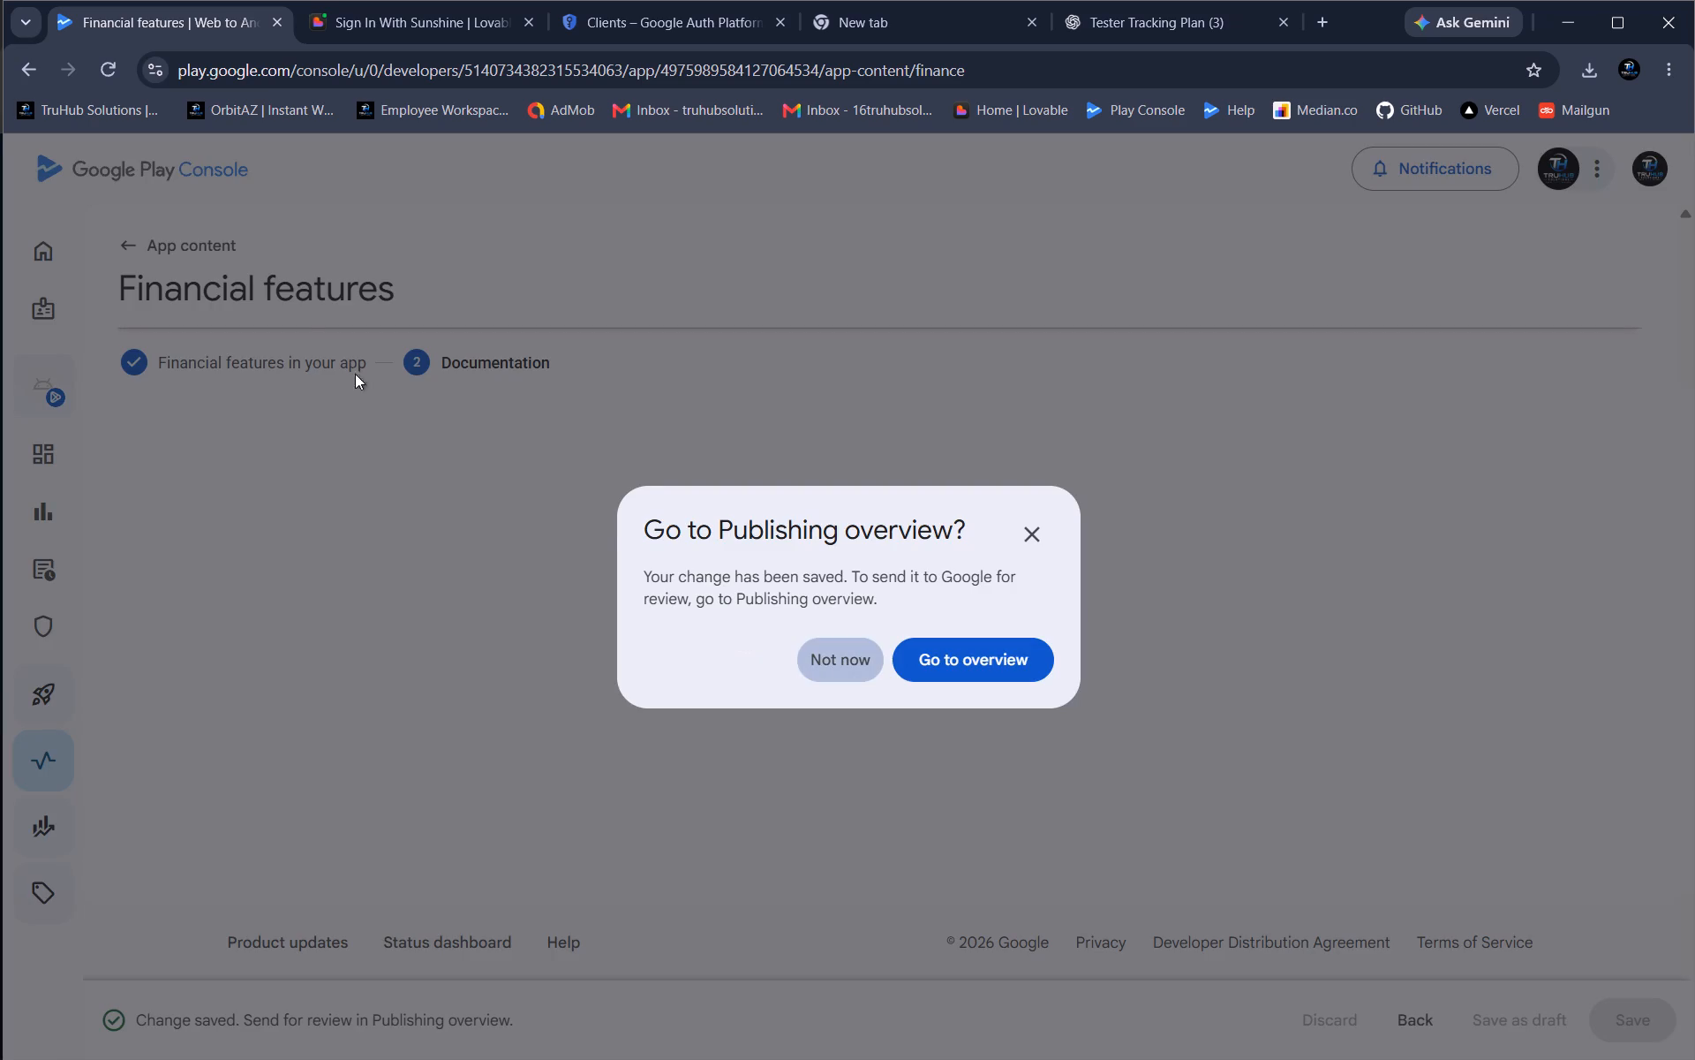
From App content, complete the Advertising ID declaration with No and save it, without going to Publishing overview.
{"action": "left_click", "coordinate": [229, 255]}
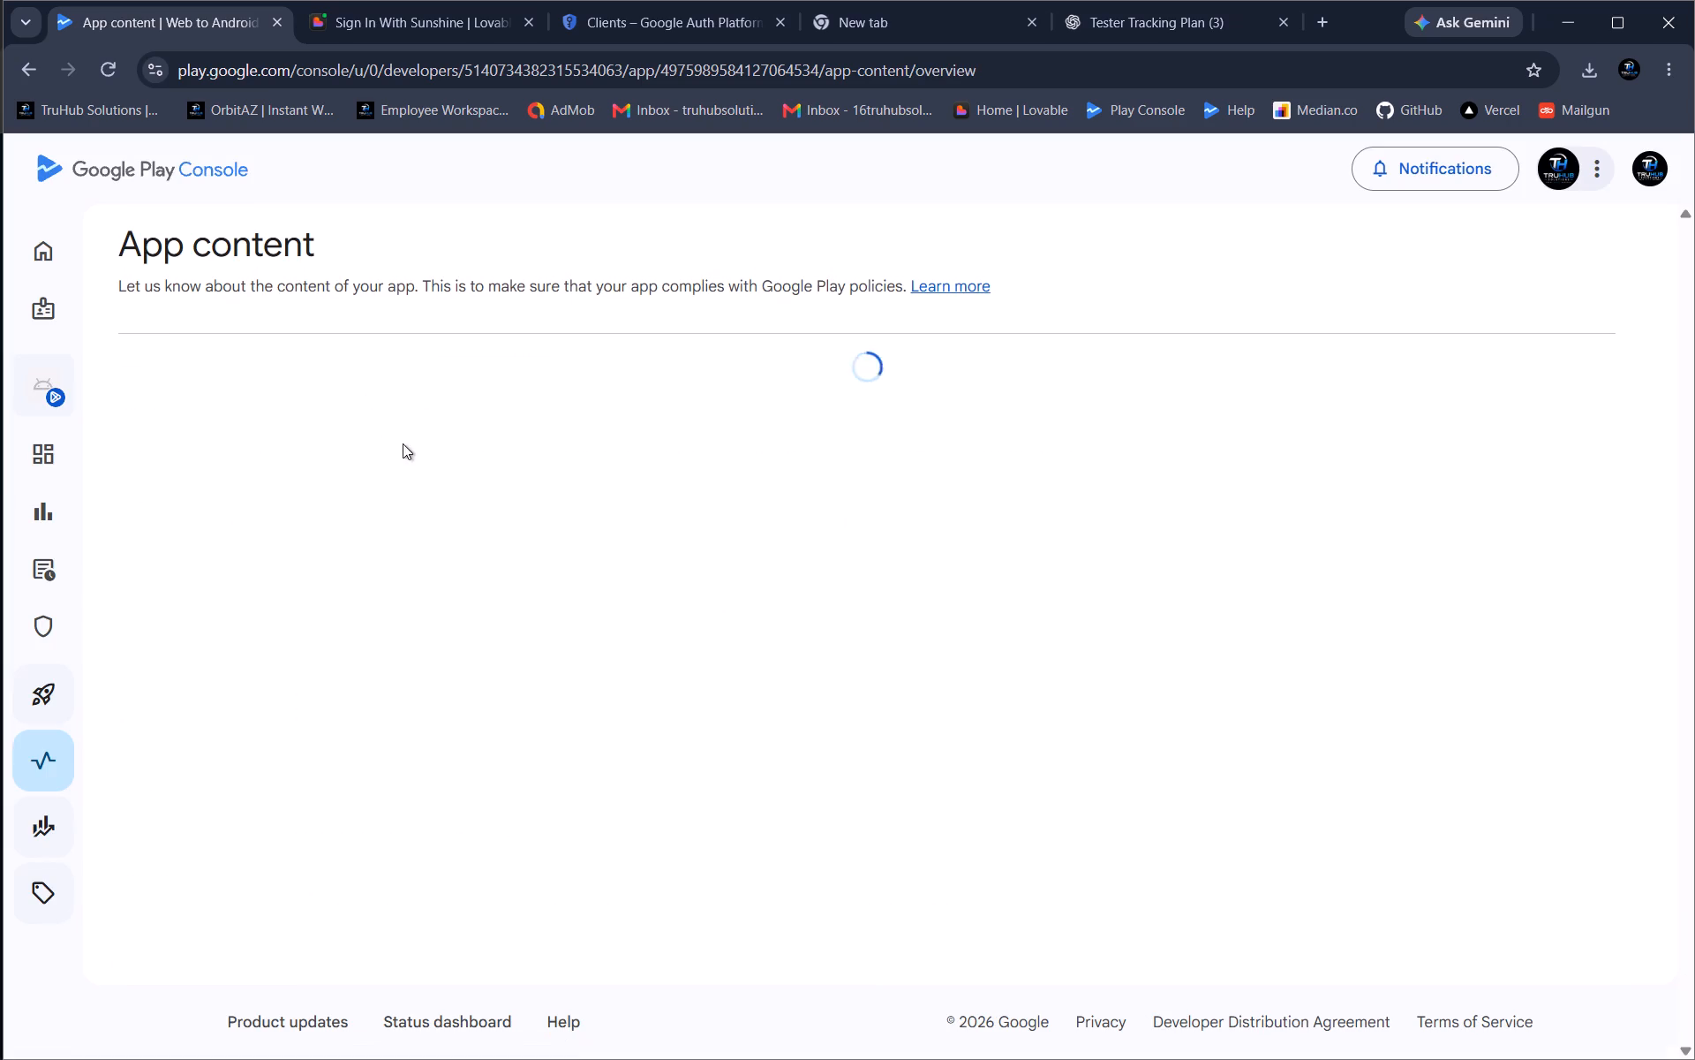
{"action": "scroll", "coordinate": [452, 528], "scroll_direction": "down", "scroll_amount": 2}
{"action": "scroll", "coordinate": [448, 606], "scroll_direction": "up", "scroll_amount": 2}
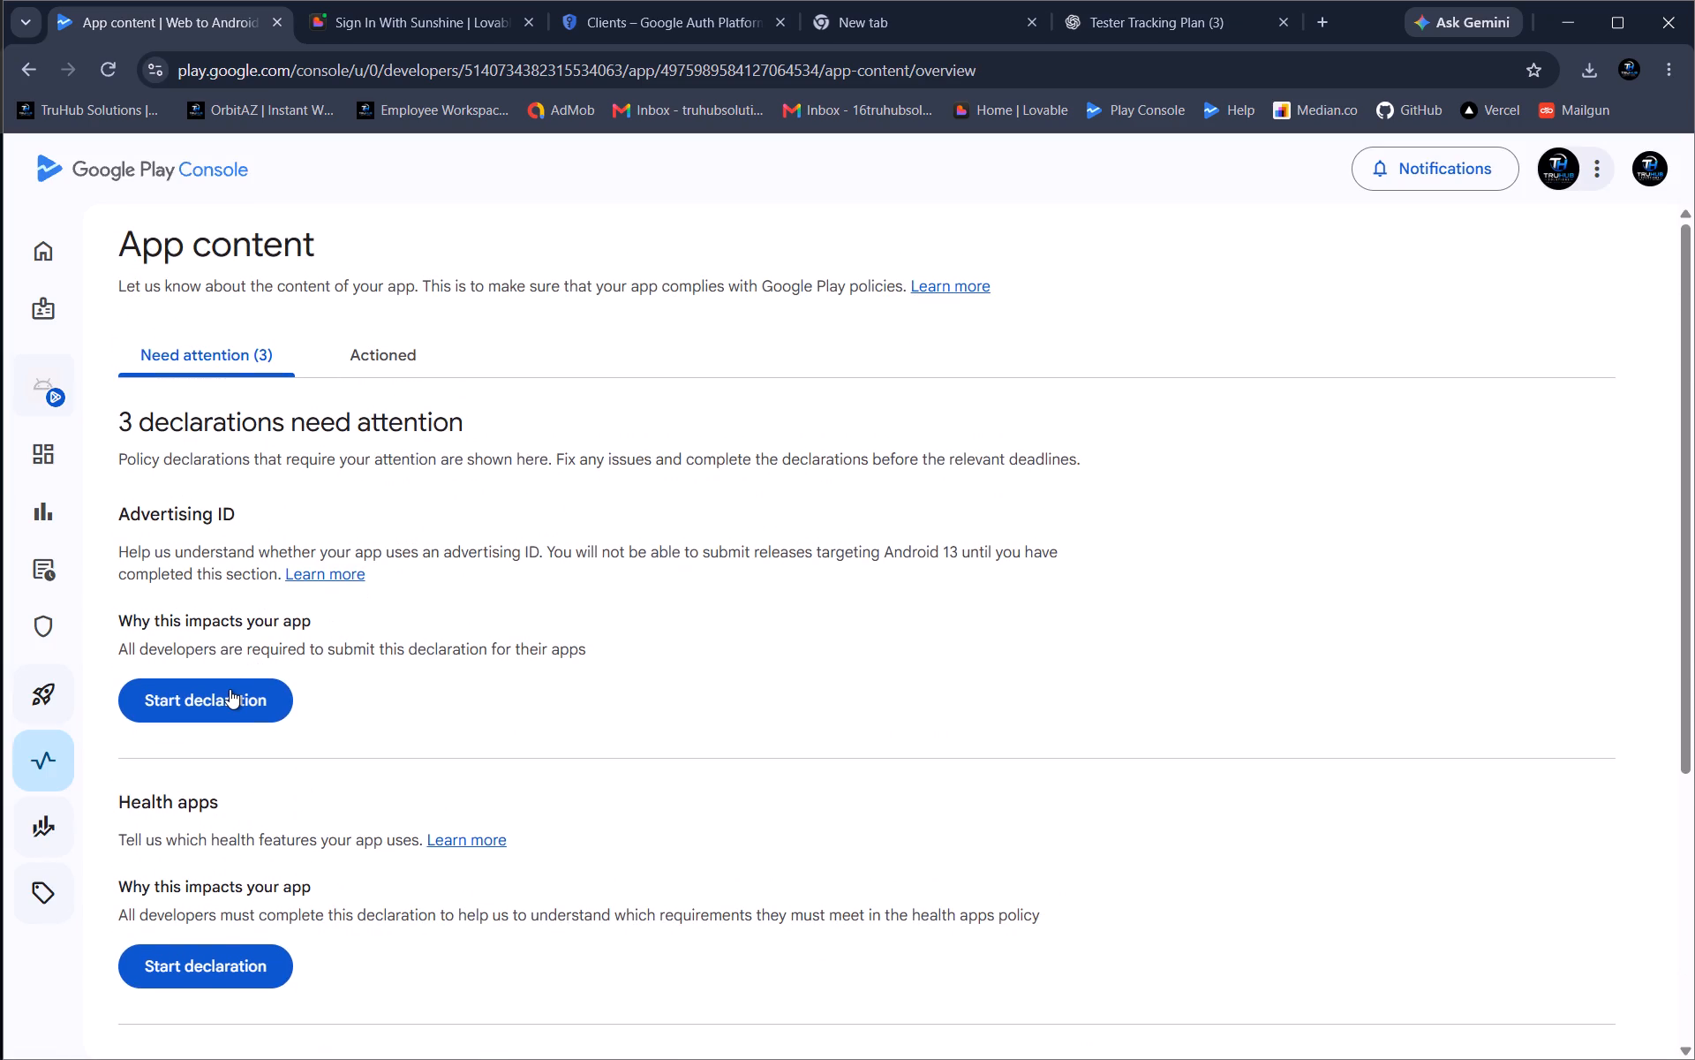
{"action": "left_click", "coordinate": [230, 689]}
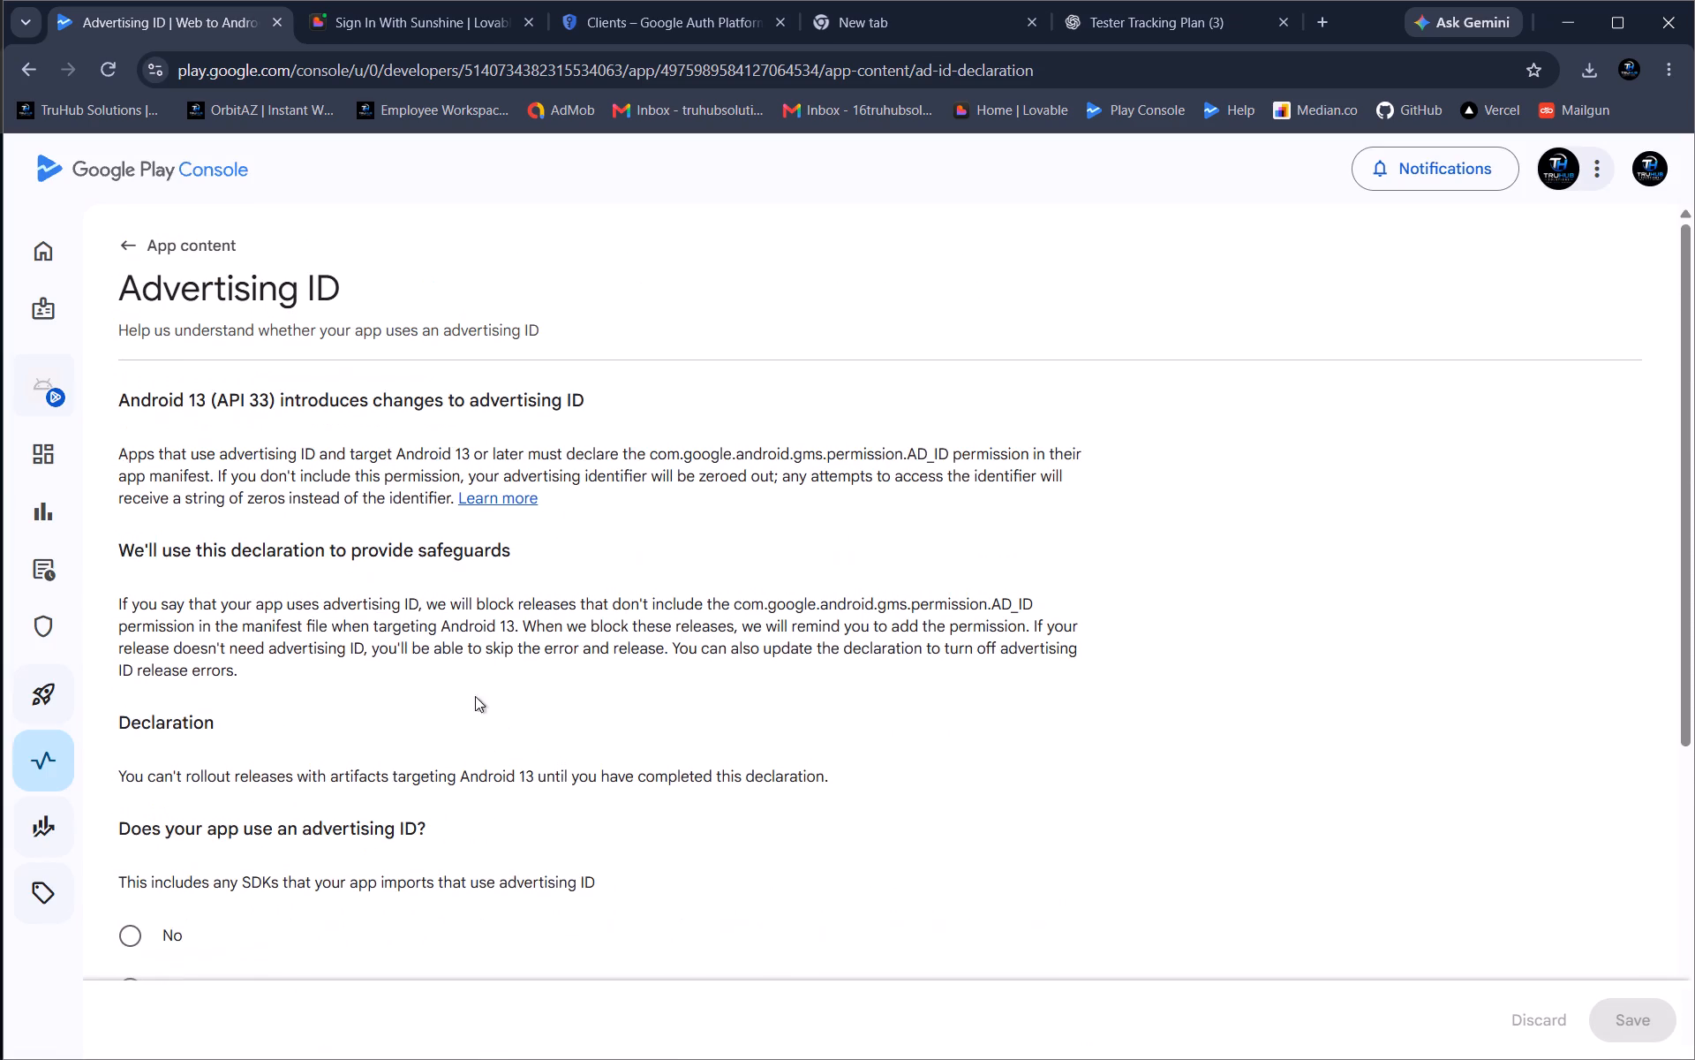
{"action": "scroll", "coordinate": [404, 659], "scroll_direction": "down", "scroll_amount": 5}
{"action": "left_click", "coordinate": [125, 466]}
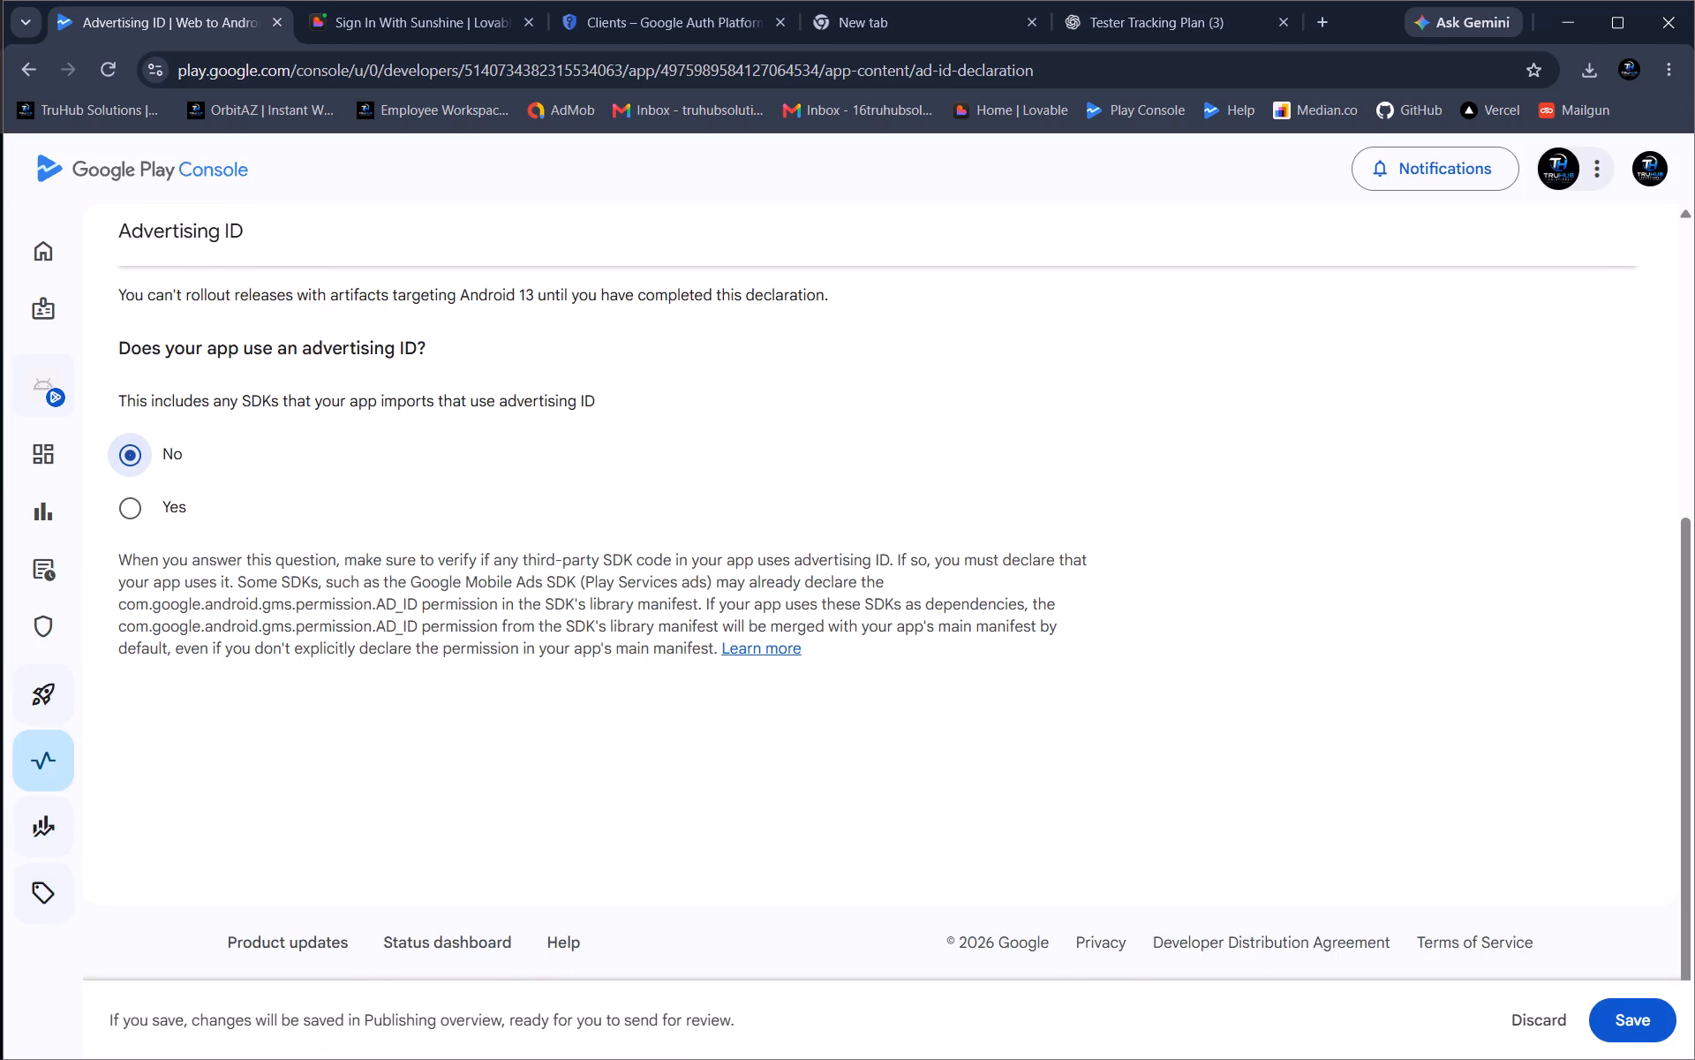
{"action": "scroll", "coordinate": [1292, 761], "scroll_direction": "up", "scroll_amount": 4}
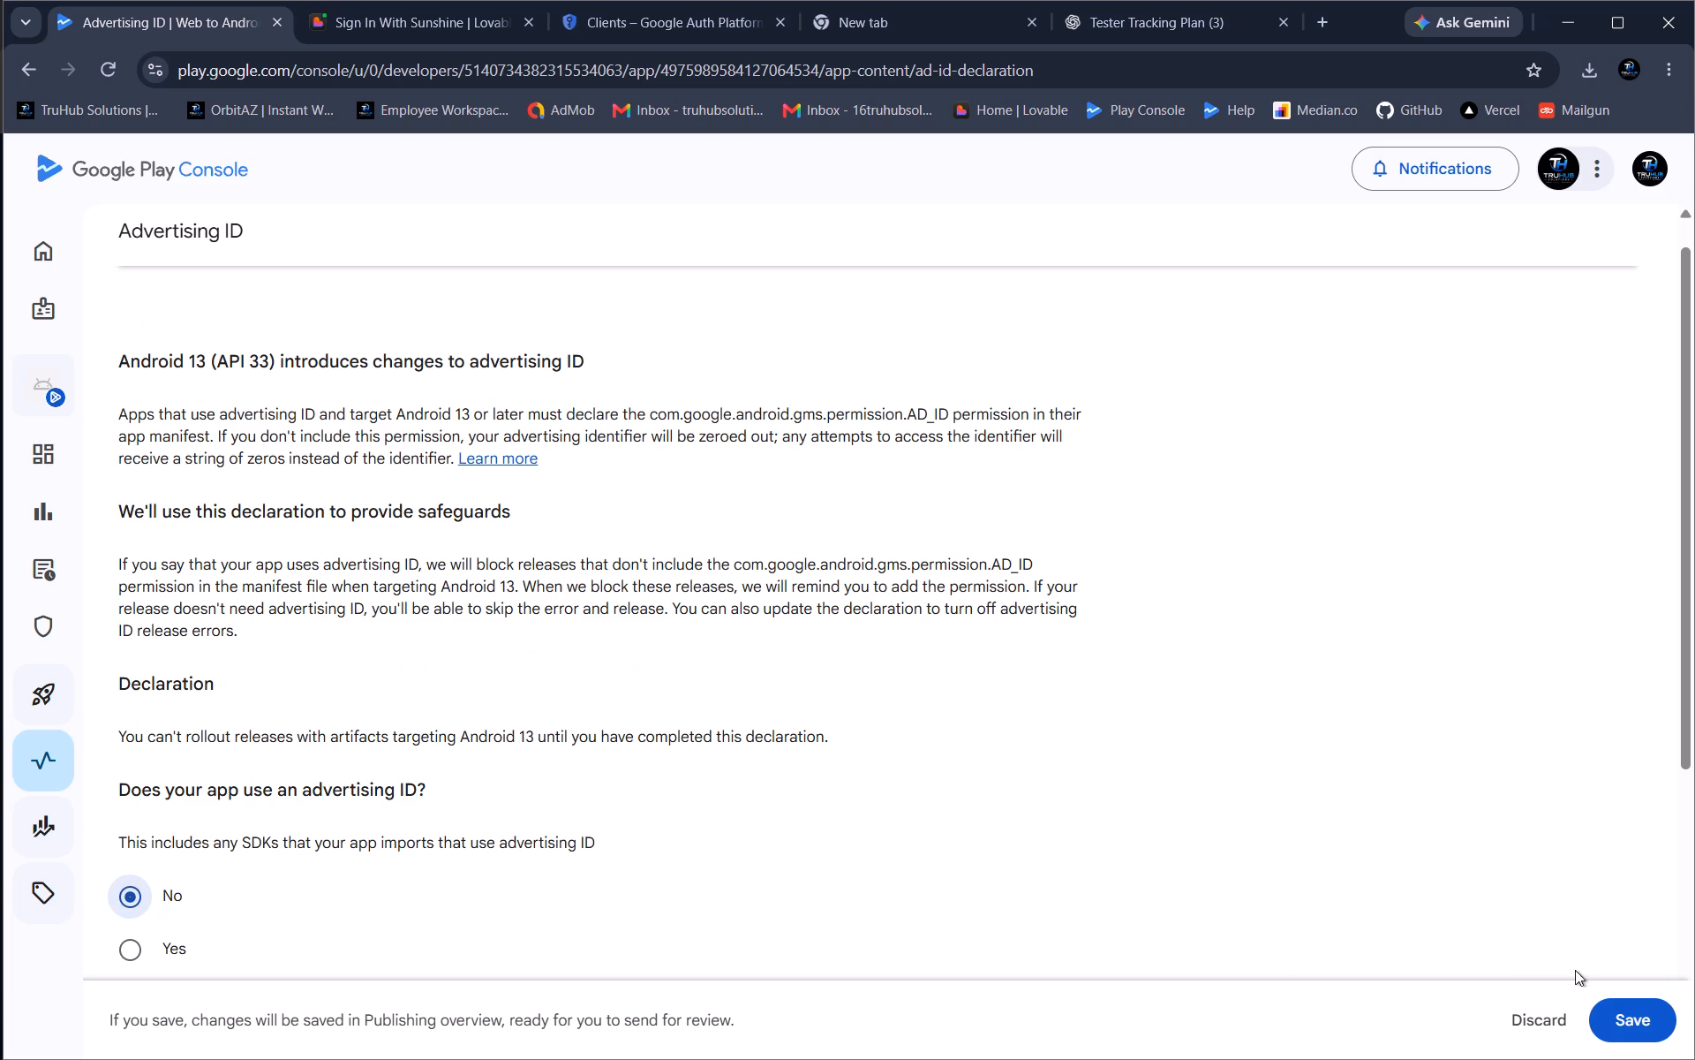
{"action": "left_click", "coordinate": [1624, 1014]}
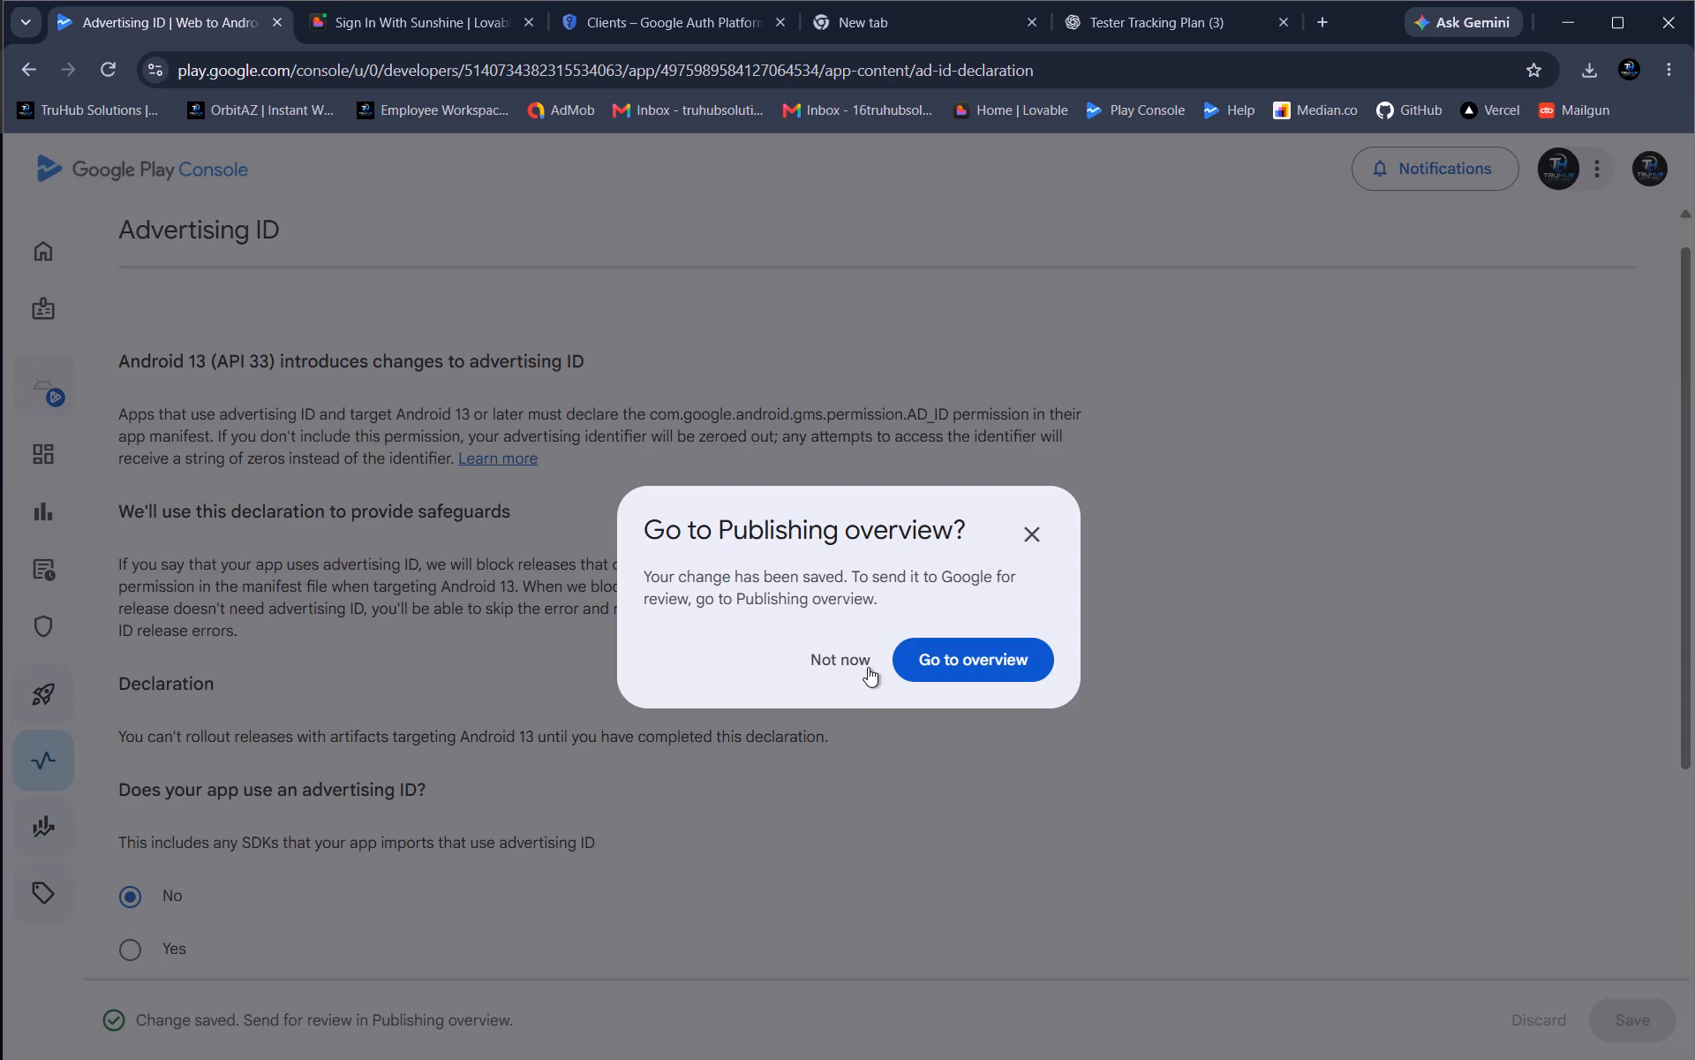
{"action": "left_click", "coordinate": [870, 664]}
From App content, complete and save the Health apps declaration, stating that the app does not have any health features, without going to Publishing overview.
{"action": "scroll", "coordinate": [668, 617], "scroll_direction": "down", "scroll_amount": 6}
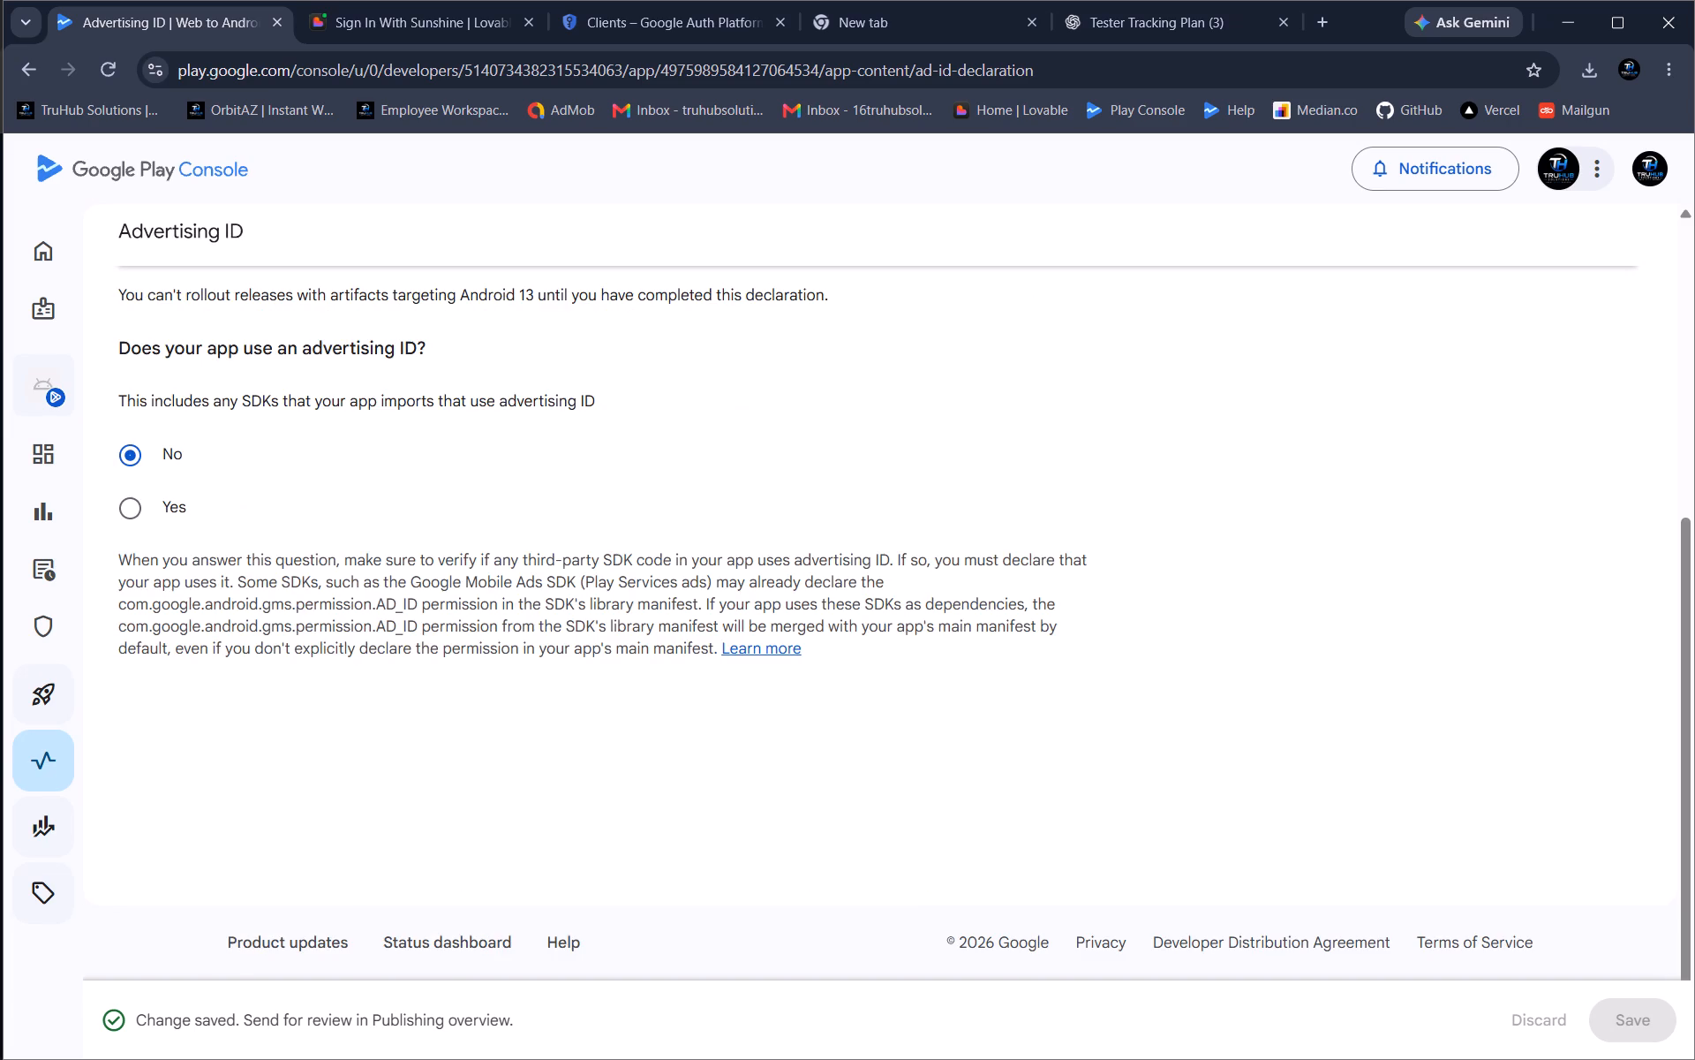
{"action": "scroll", "coordinate": [666, 620], "scroll_direction": "up", "scroll_amount": 7}
{"action": "left_click", "coordinate": [221, 252]}
{"action": "scroll", "coordinate": [258, 502], "scroll_direction": "down", "scroll_amount": 2}
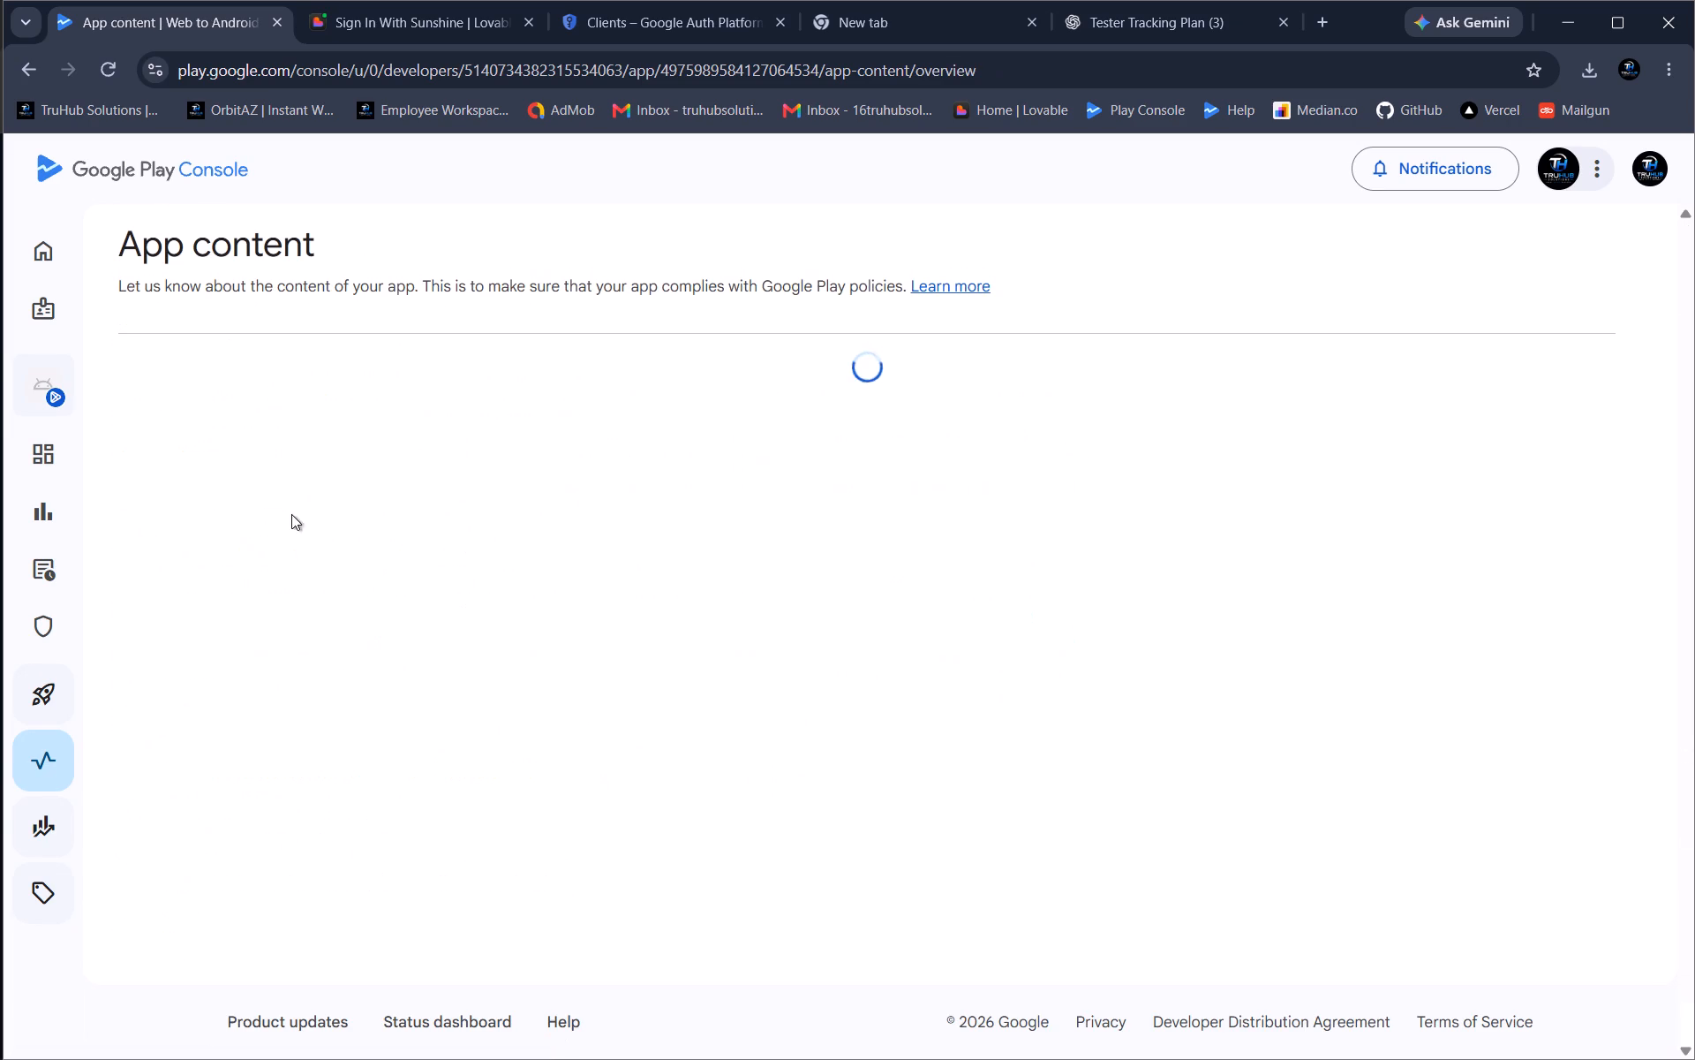
{"action": "scroll", "coordinate": [337, 577], "scroll_direction": "down", "scroll_amount": 2}
{"action": "left_click", "coordinate": [292, 566]}
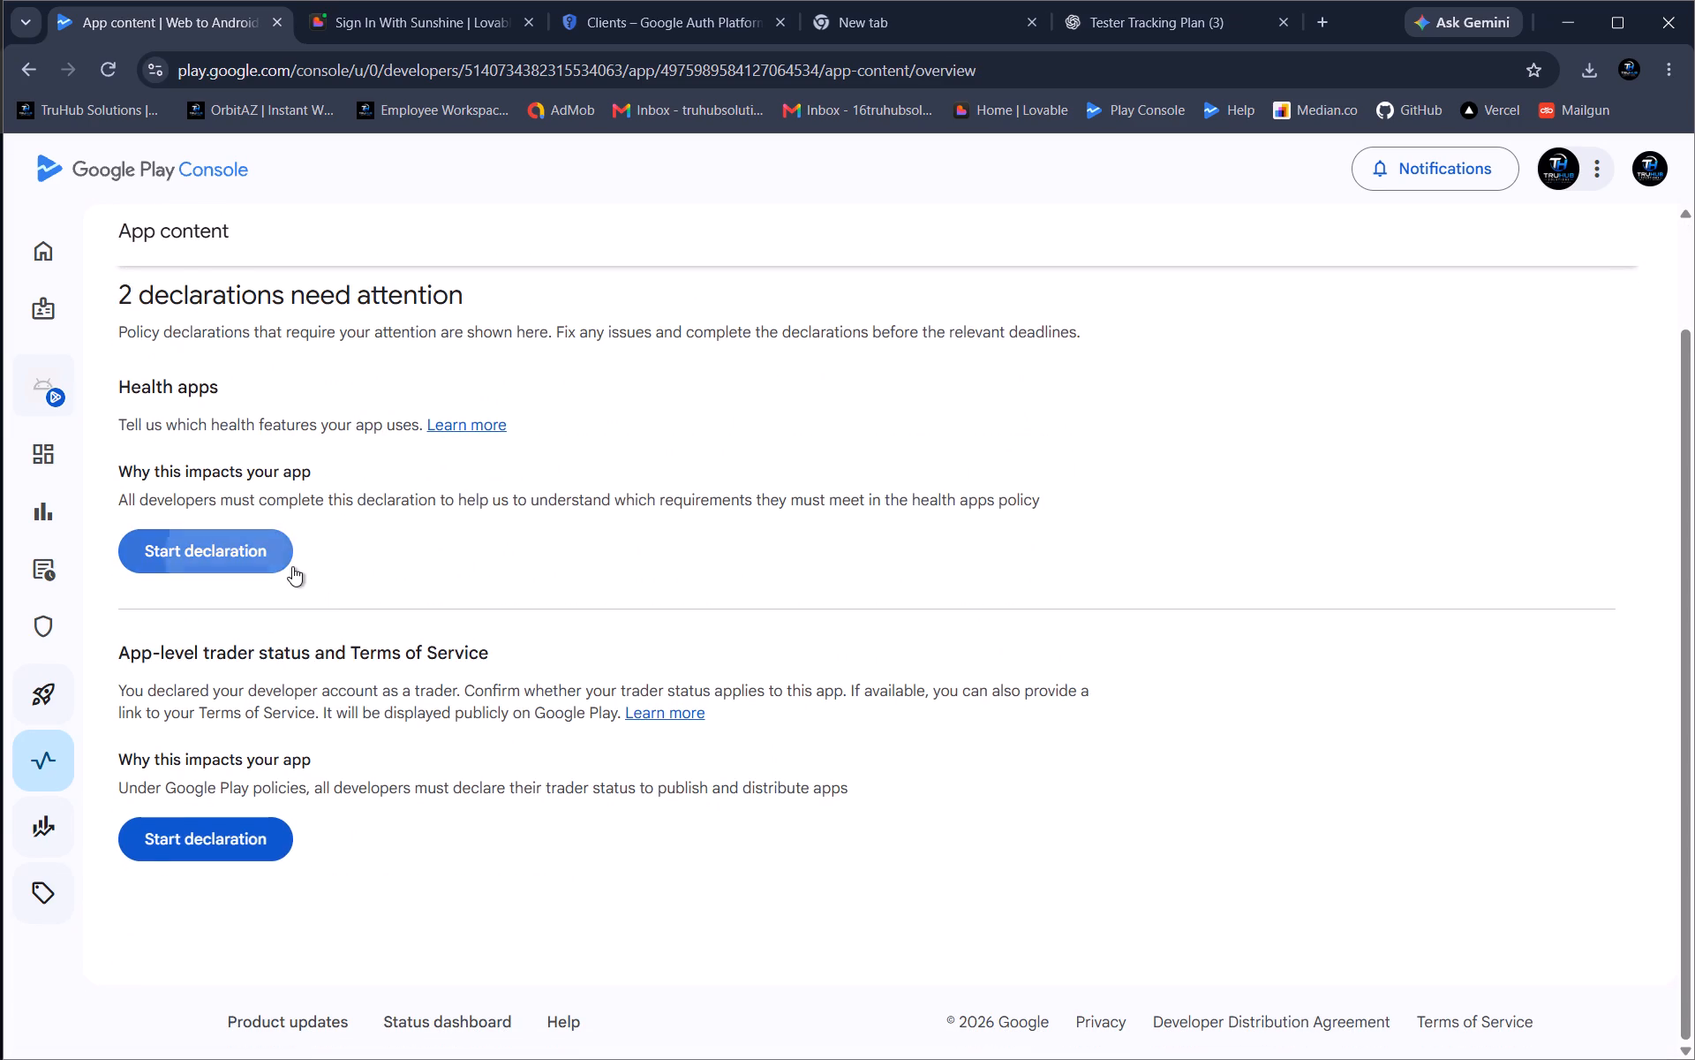
{"action": "scroll", "coordinate": [469, 546], "scroll_direction": "down", "scroll_amount": 5}
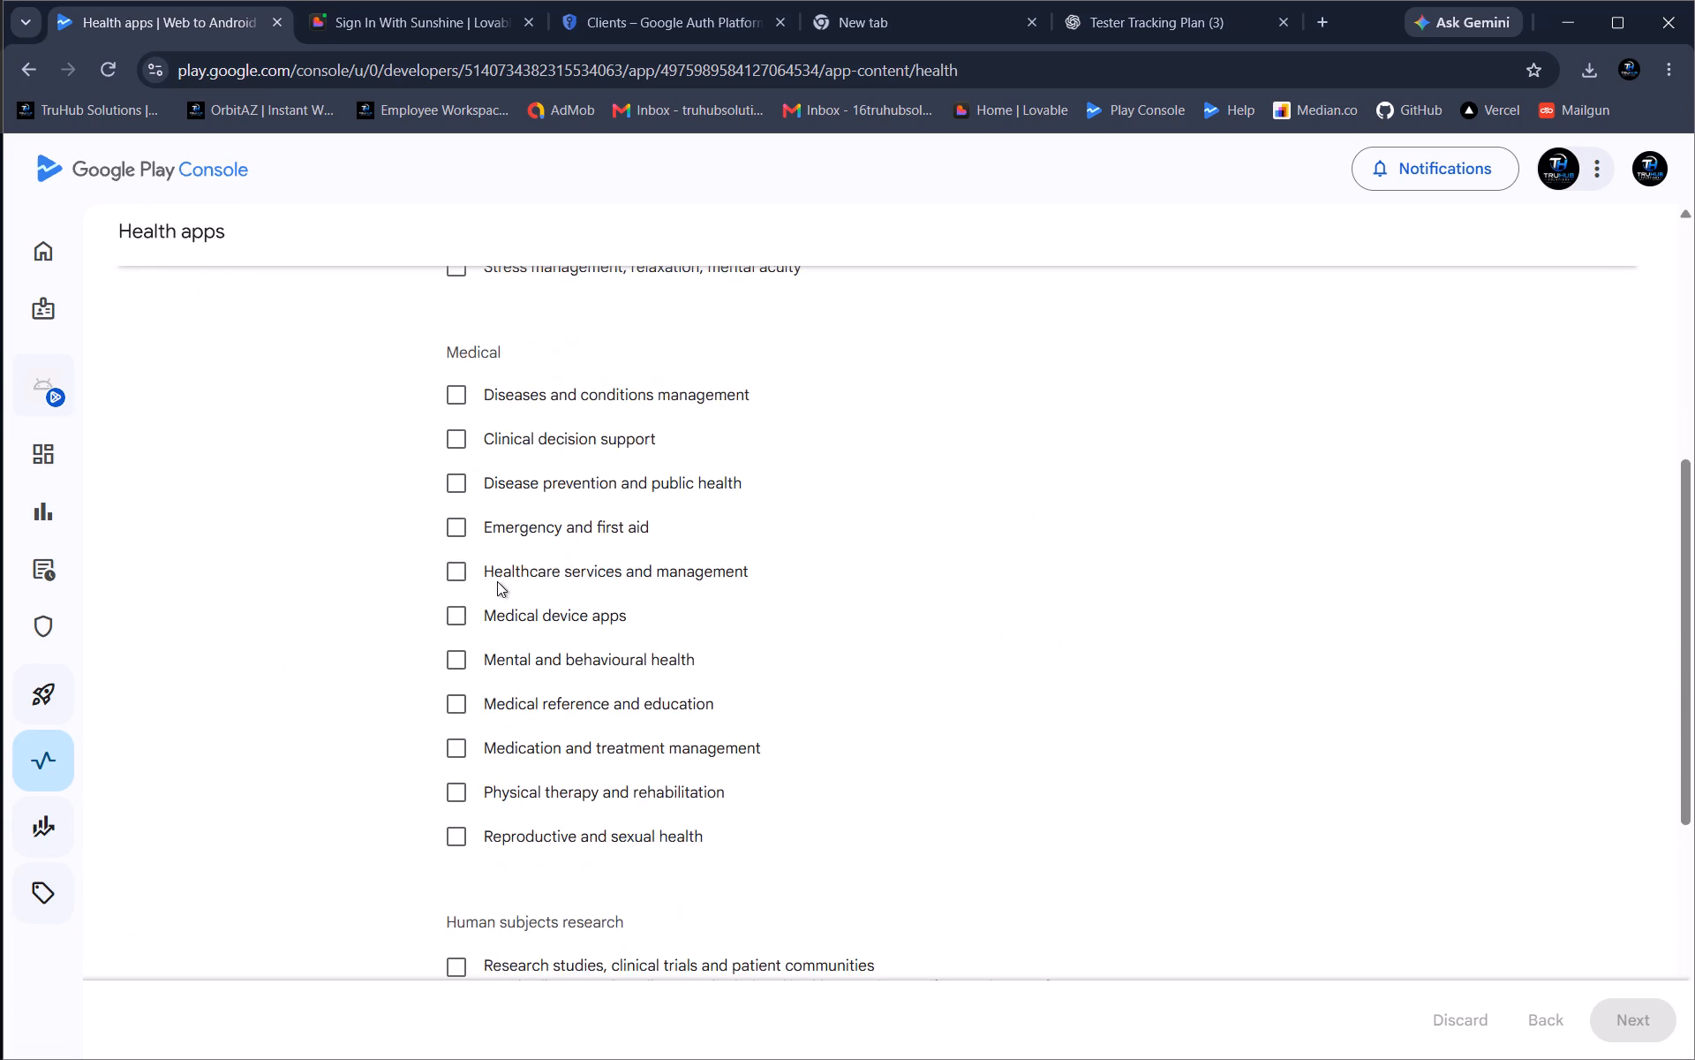
{"action": "scroll", "coordinate": [491, 587], "scroll_direction": "down", "scroll_amount": 5}
{"action": "left_click", "coordinate": [456, 661]}
{"action": "left_click", "coordinate": [450, 685]}
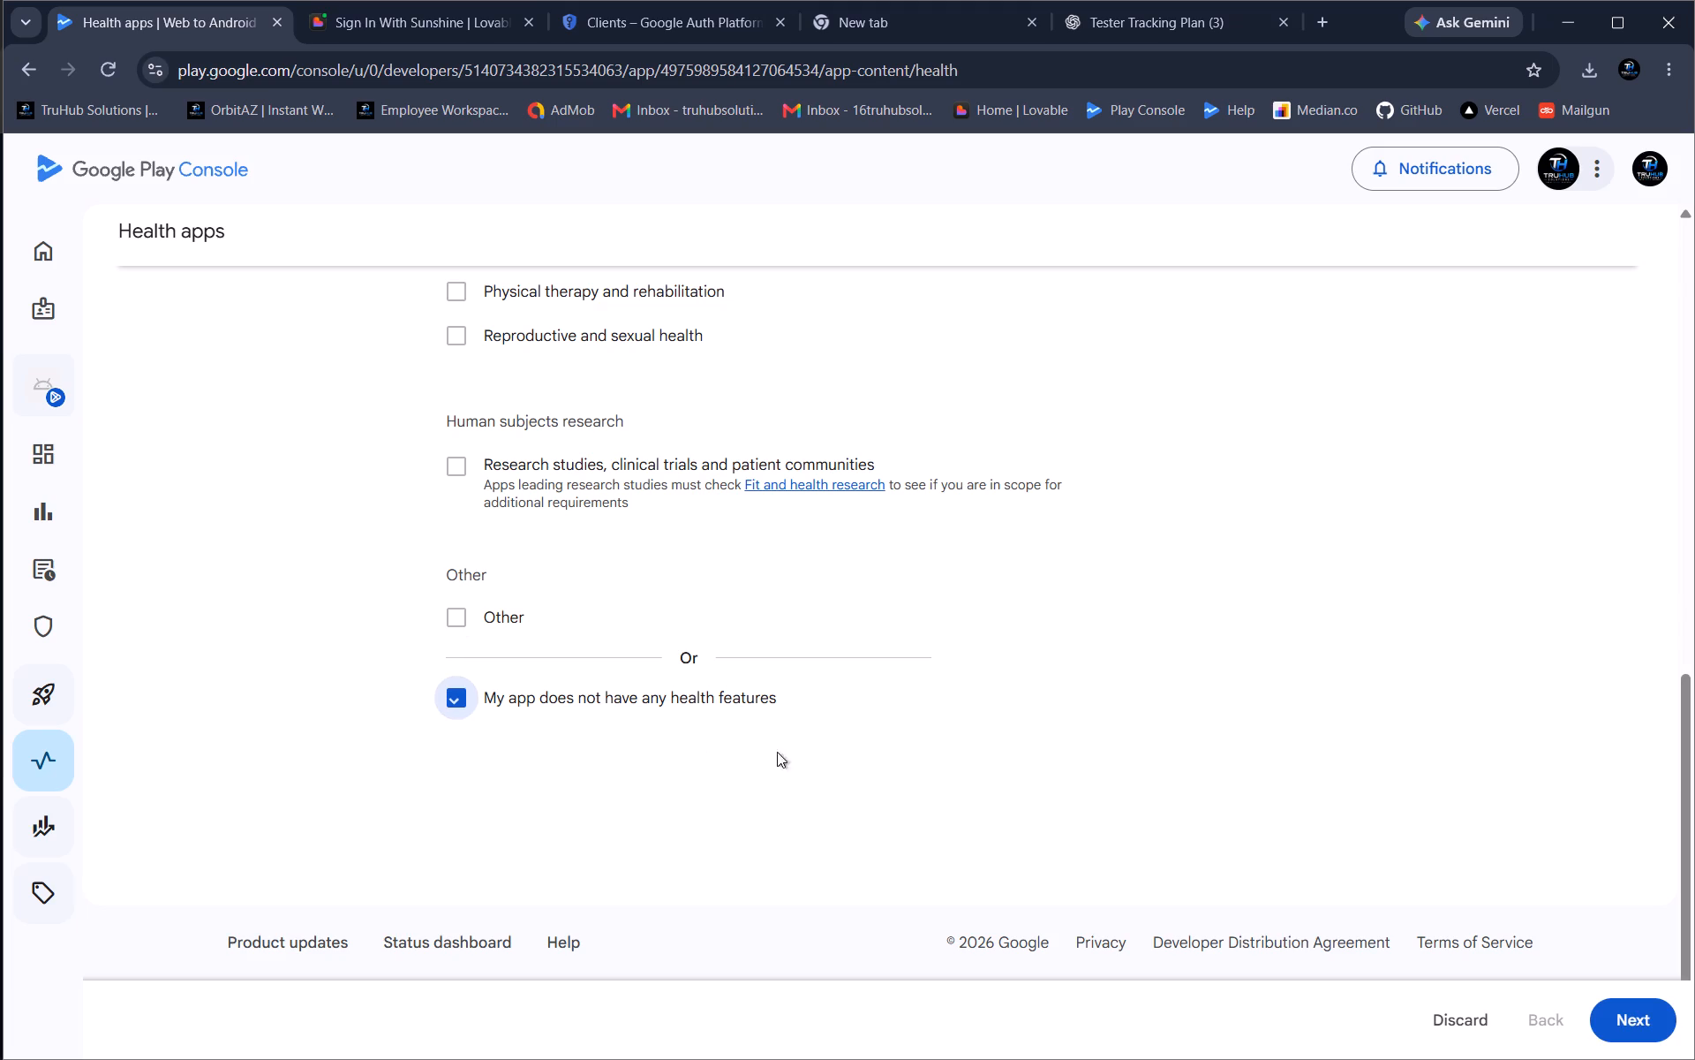
{"action": "left_click", "coordinate": [1628, 1009]}
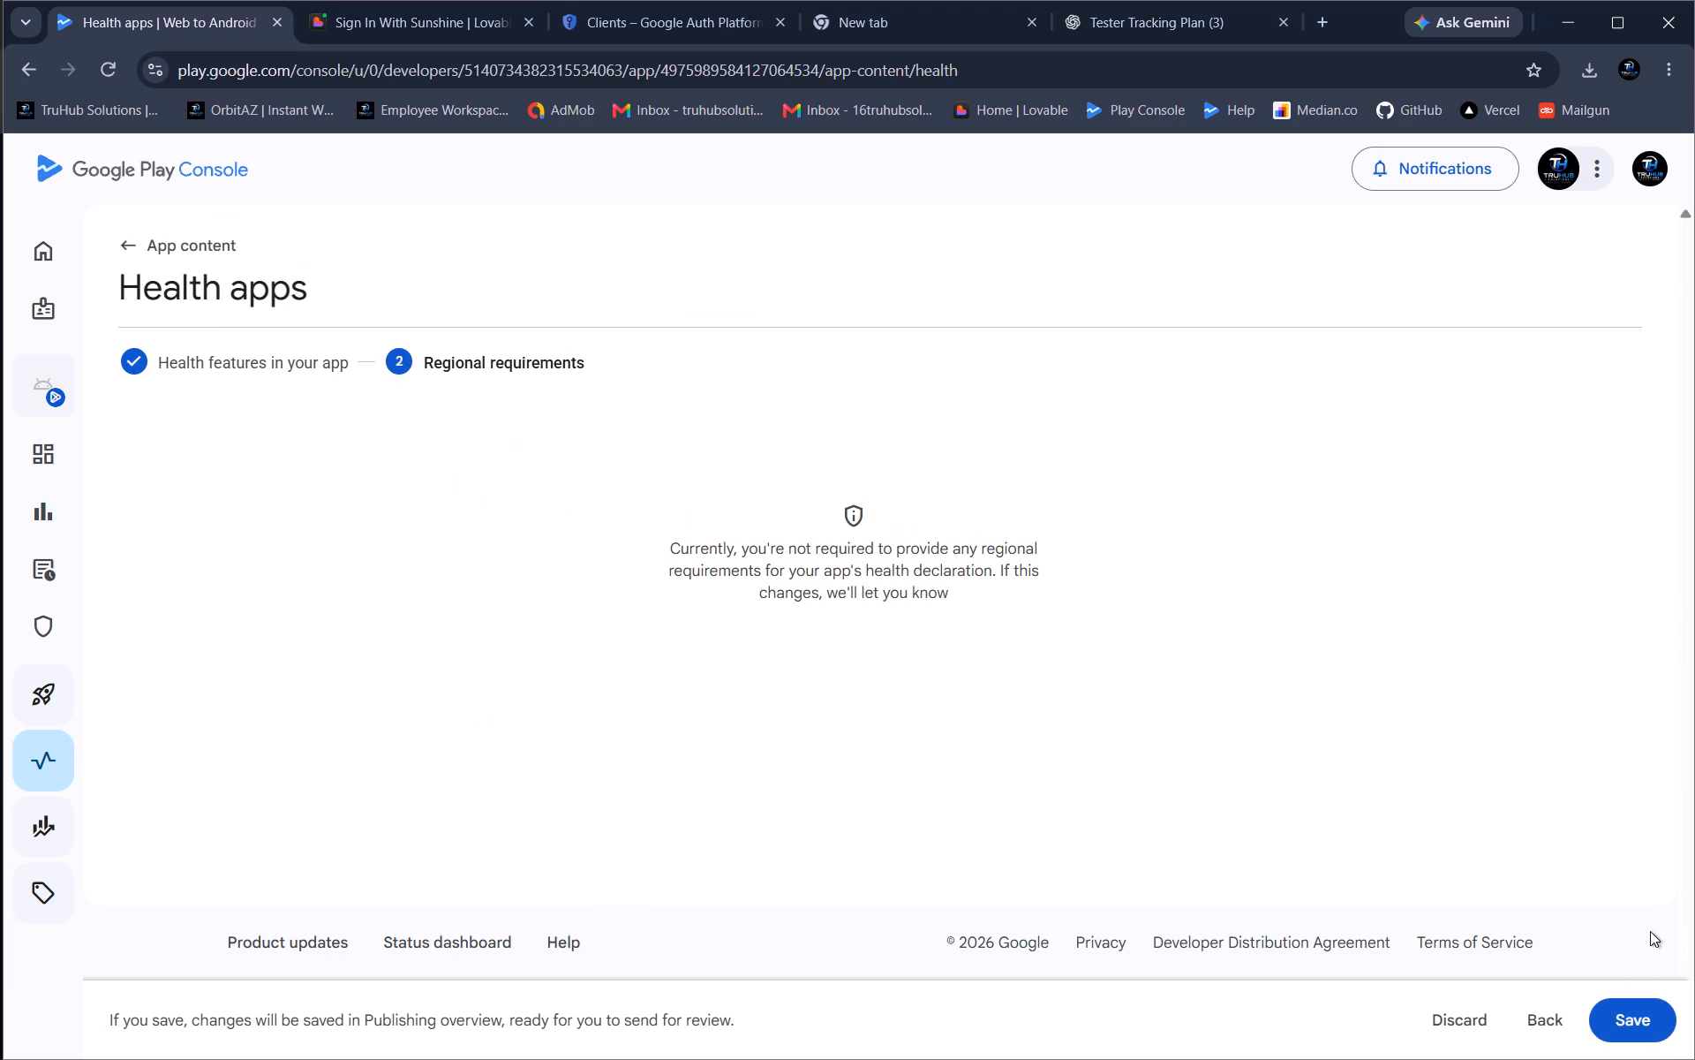
{"action": "left_click", "coordinate": [1626, 1009]}
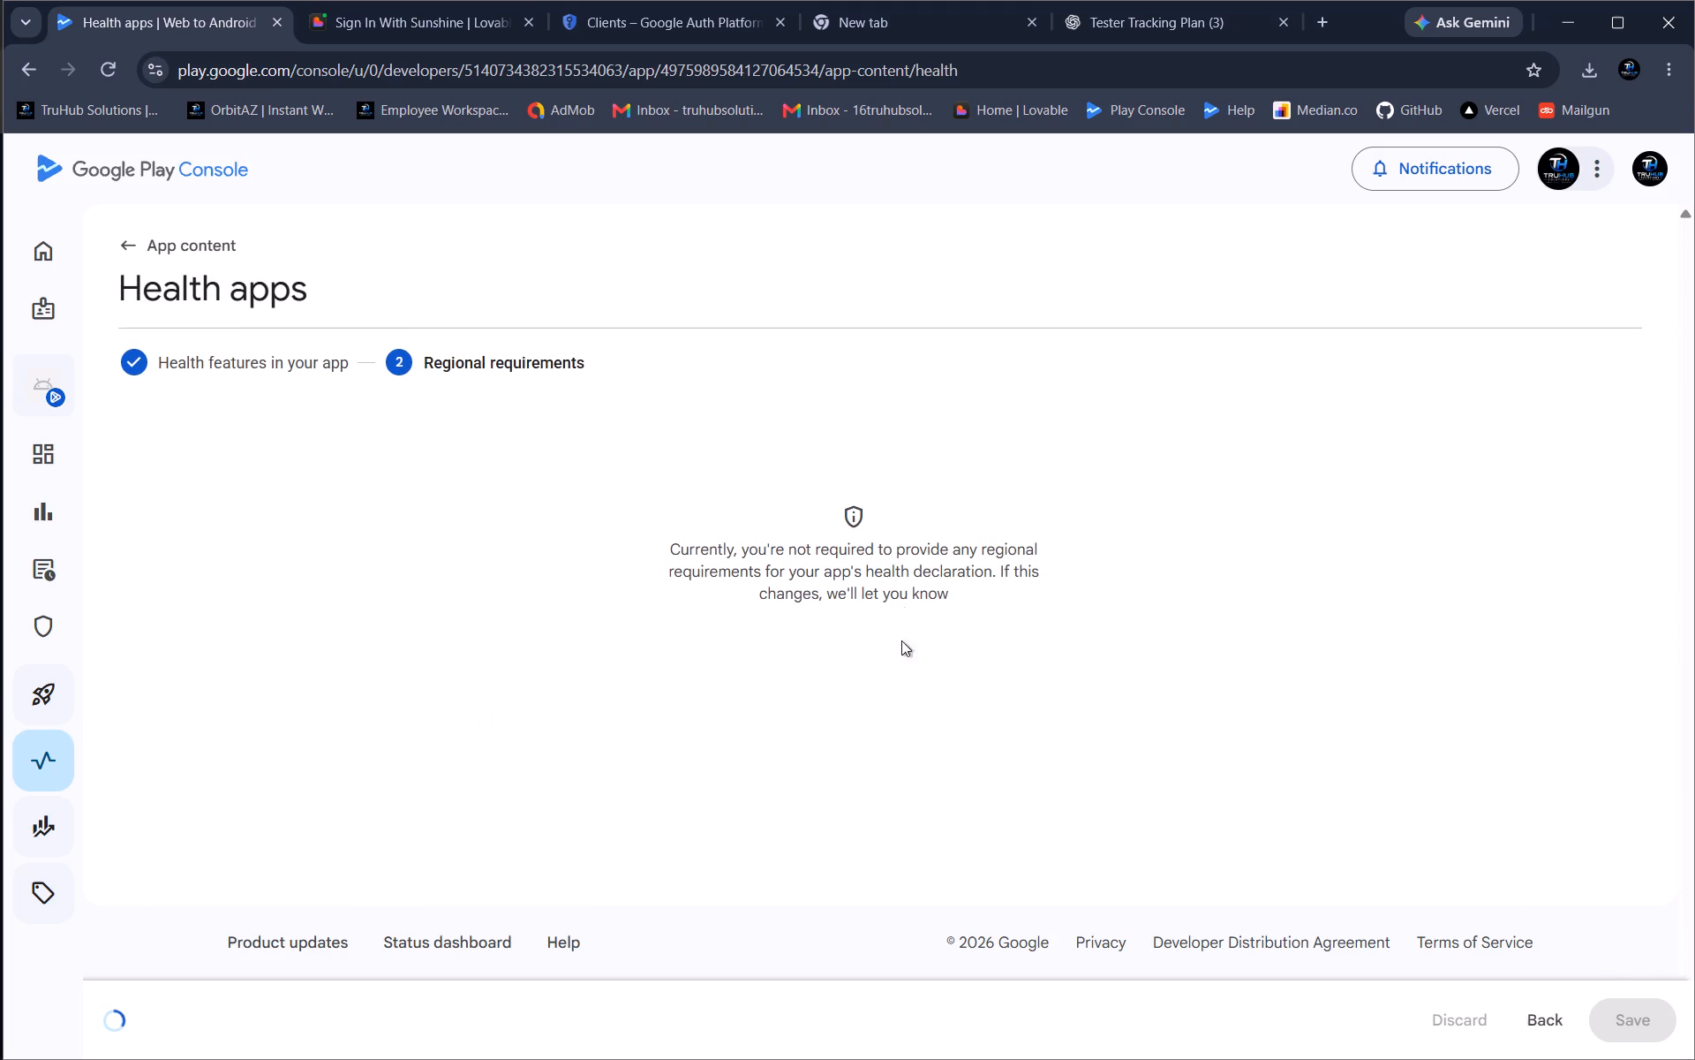
{"action": "left_click", "coordinate": [860, 654]}
From App content, start the App-level trader status and Terms of Service declaration and go to its Terms of Service URL entry.
{"action": "left_click", "coordinate": [245, 265]}
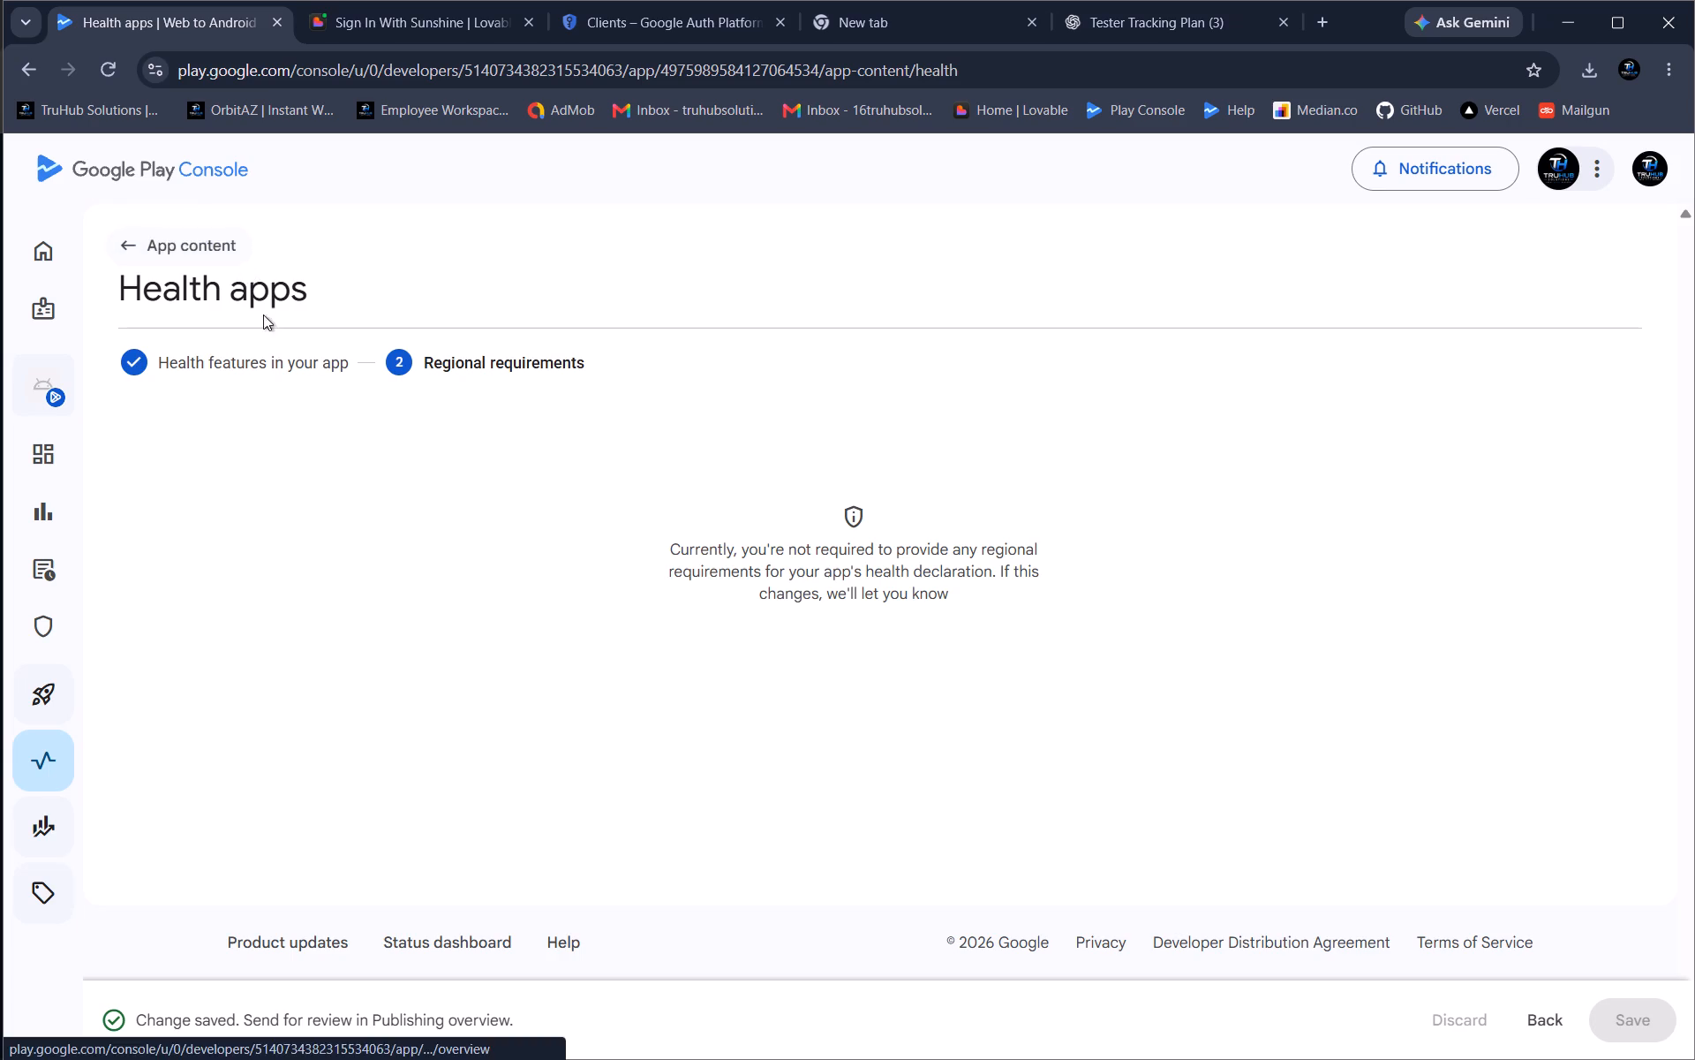
{"action": "scroll", "coordinate": [437, 428], "scroll_direction": "down", "scroll_amount": 3}
{"action": "scroll", "coordinate": [403, 511], "scroll_direction": "down", "scroll_amount": 3}
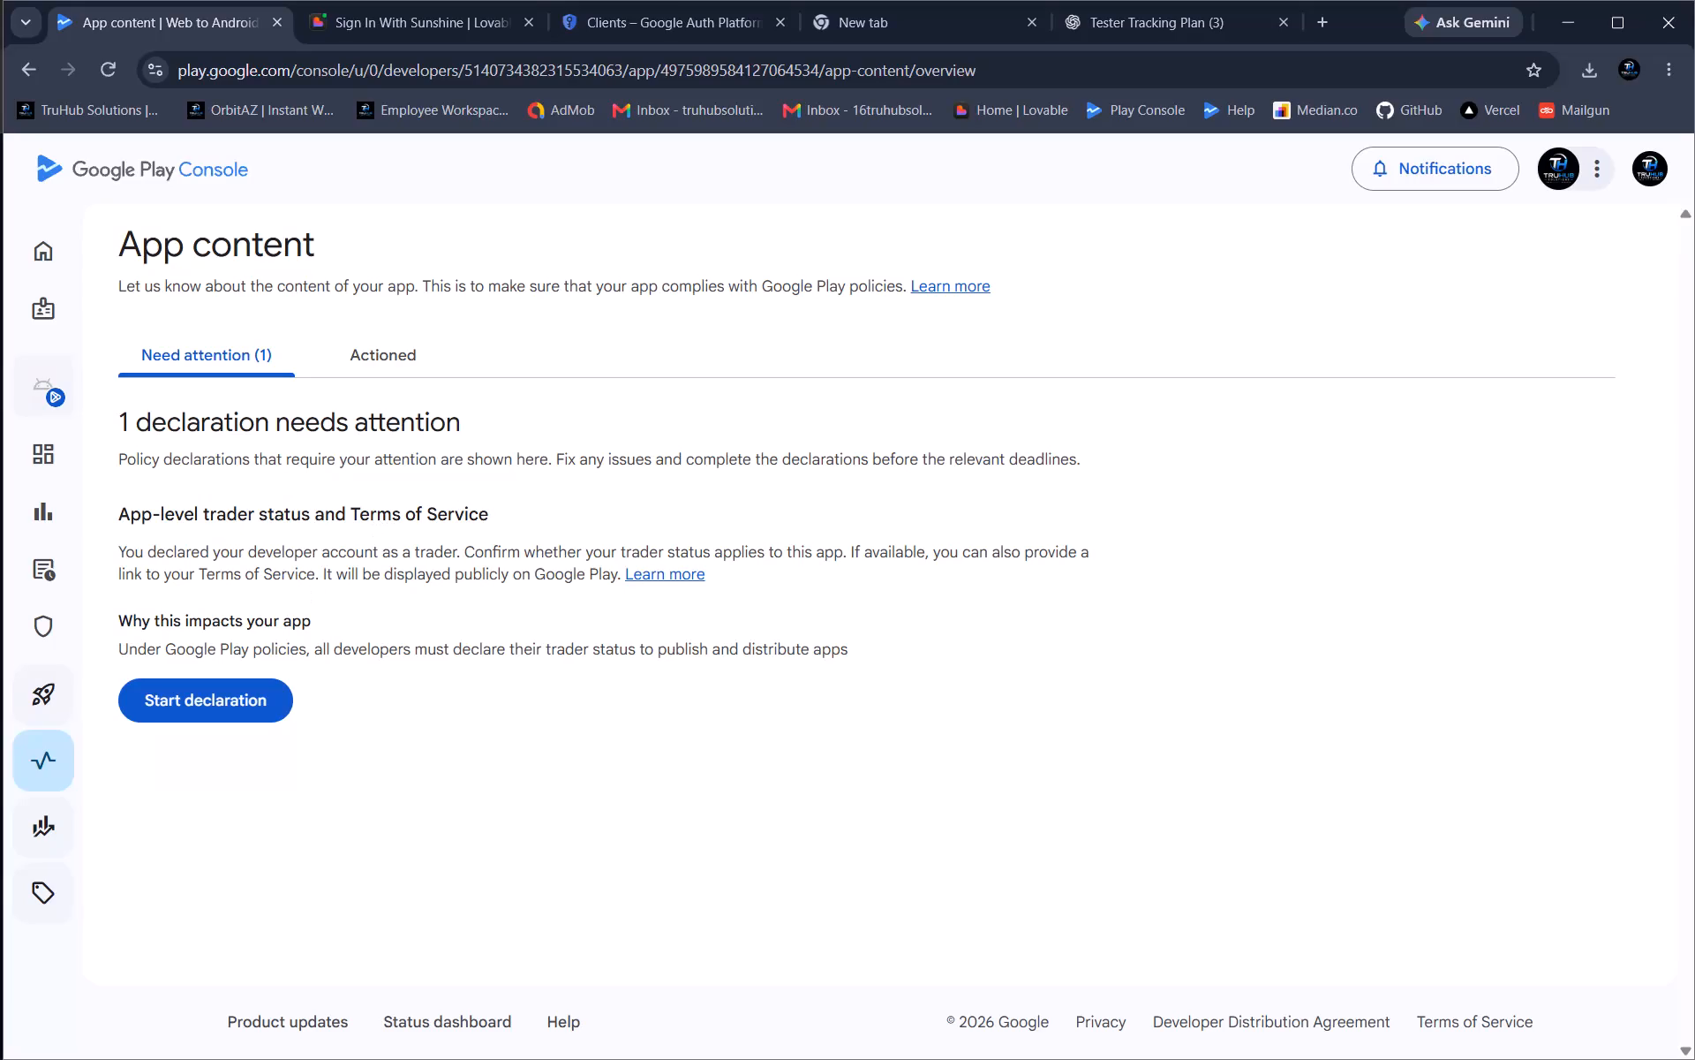
{"action": "left_click", "coordinate": [215, 693]}
{"action": "scroll", "coordinate": [704, 671], "scroll_direction": "down", "scroll_amount": 4}
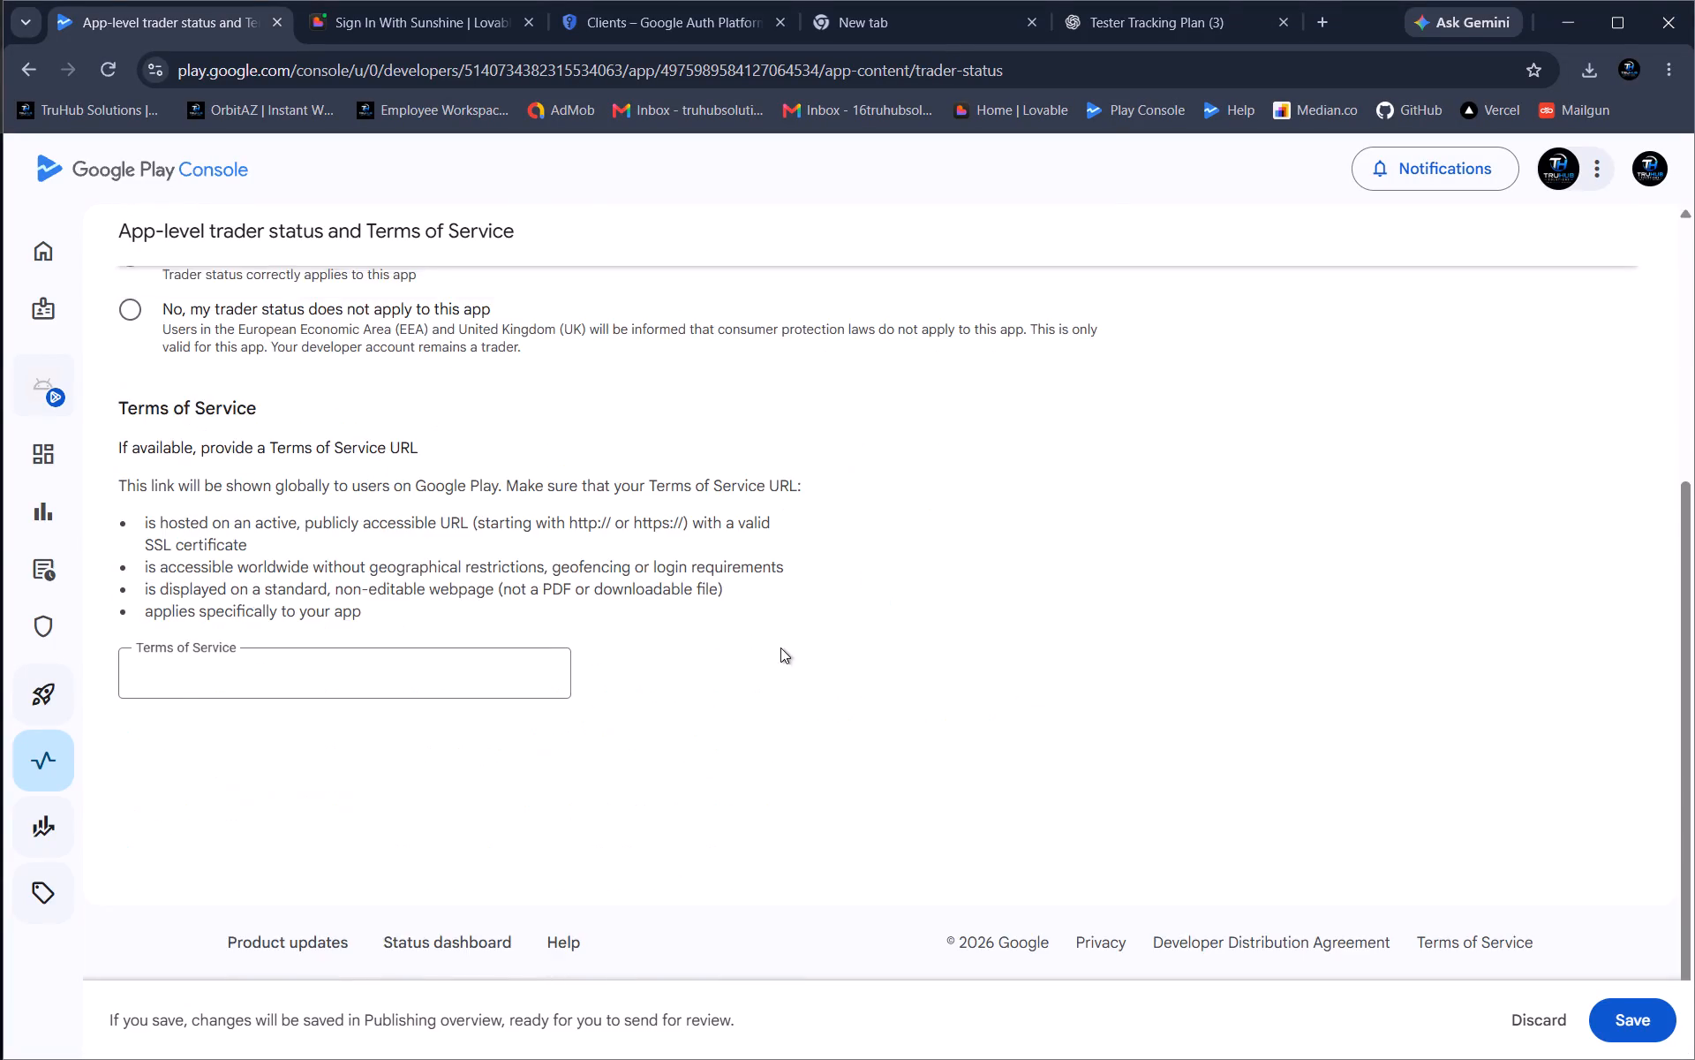
{"action": "scroll", "coordinate": [780, 647], "scroll_direction": "up", "scroll_amount": 3}
{"action": "scroll", "coordinate": [518, 657], "scroll_direction": "down", "scroll_amount": 2}
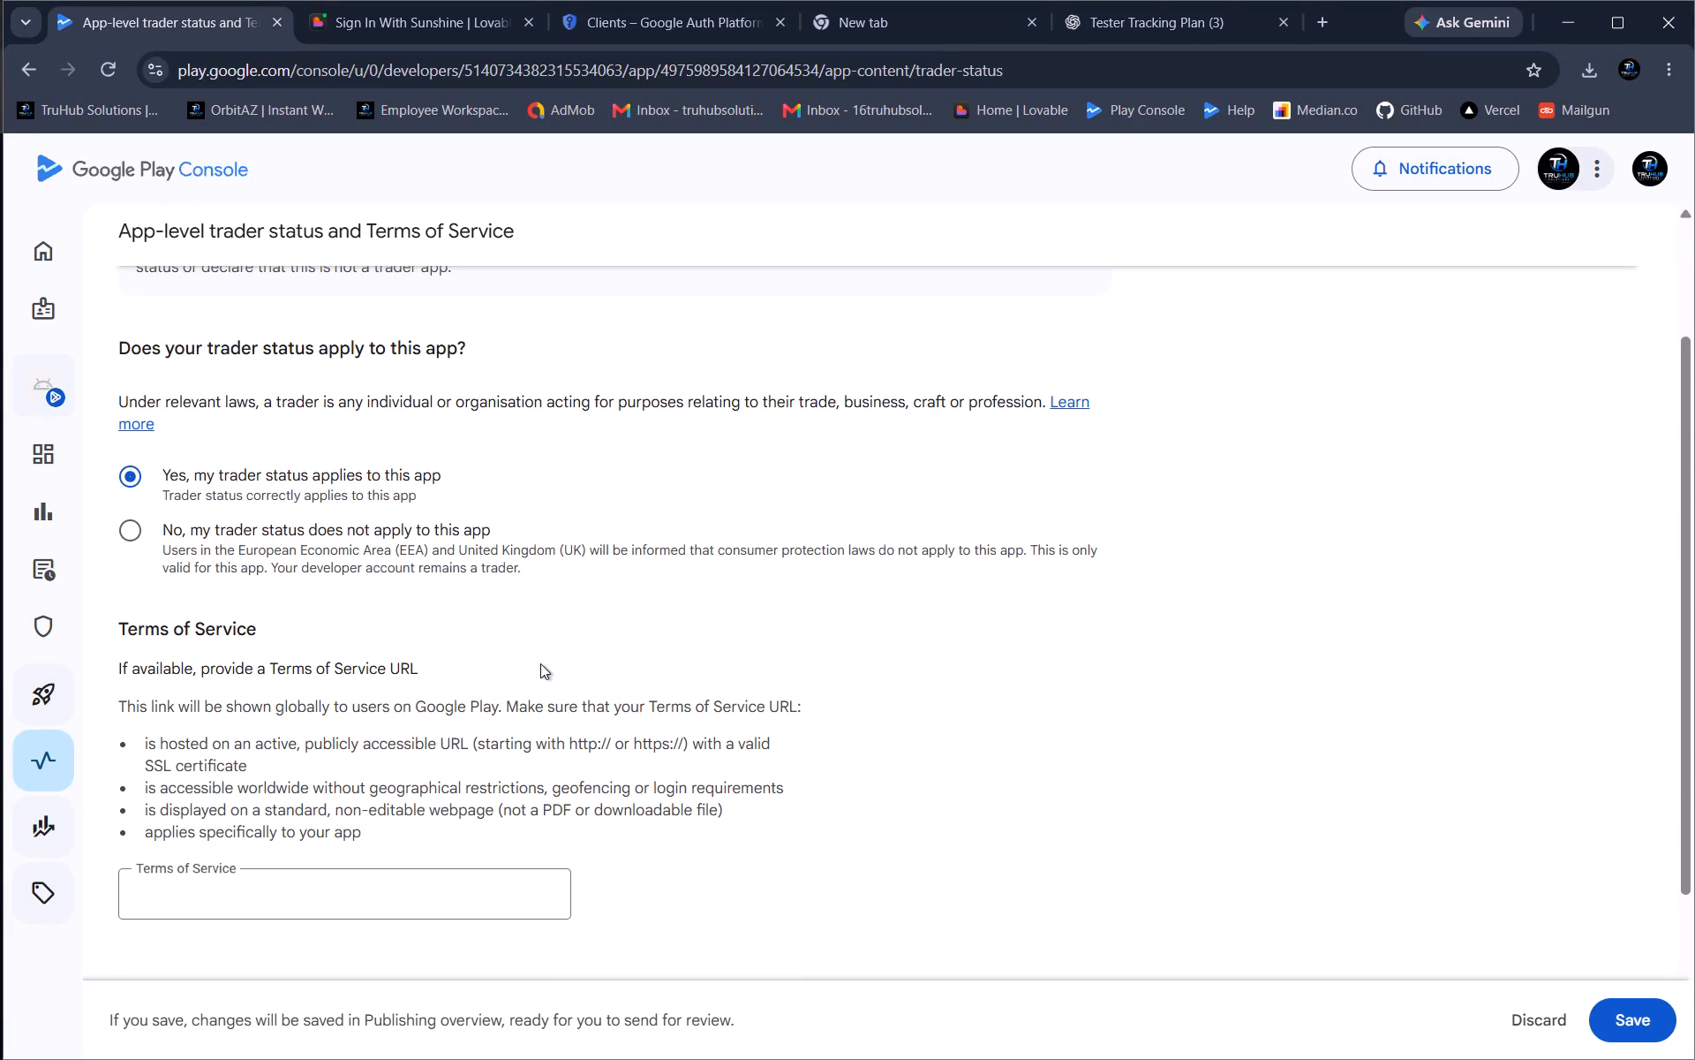
{"action": "left_click", "coordinate": [349, 768]}
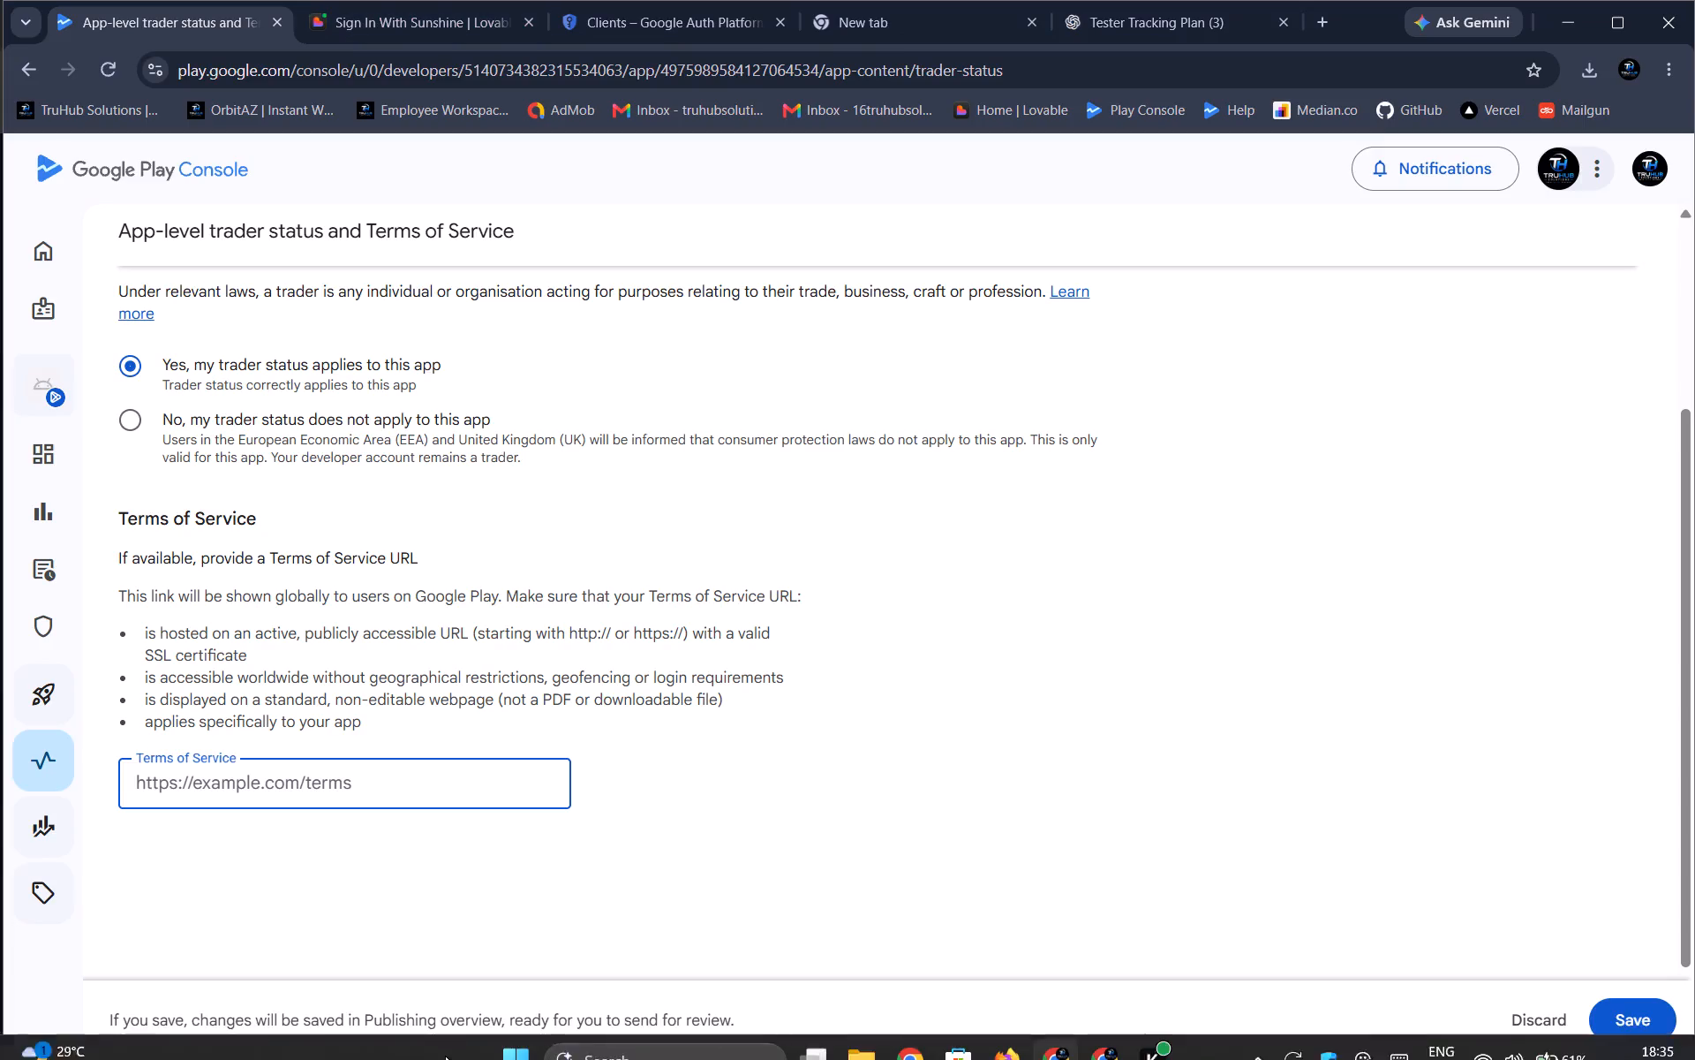
Switch to the browser window with the TruHub admin portal and load the site's home page, buildapps.truhubsolutions.in.
{"action": "left_click", "coordinate": [1089, 1042]}
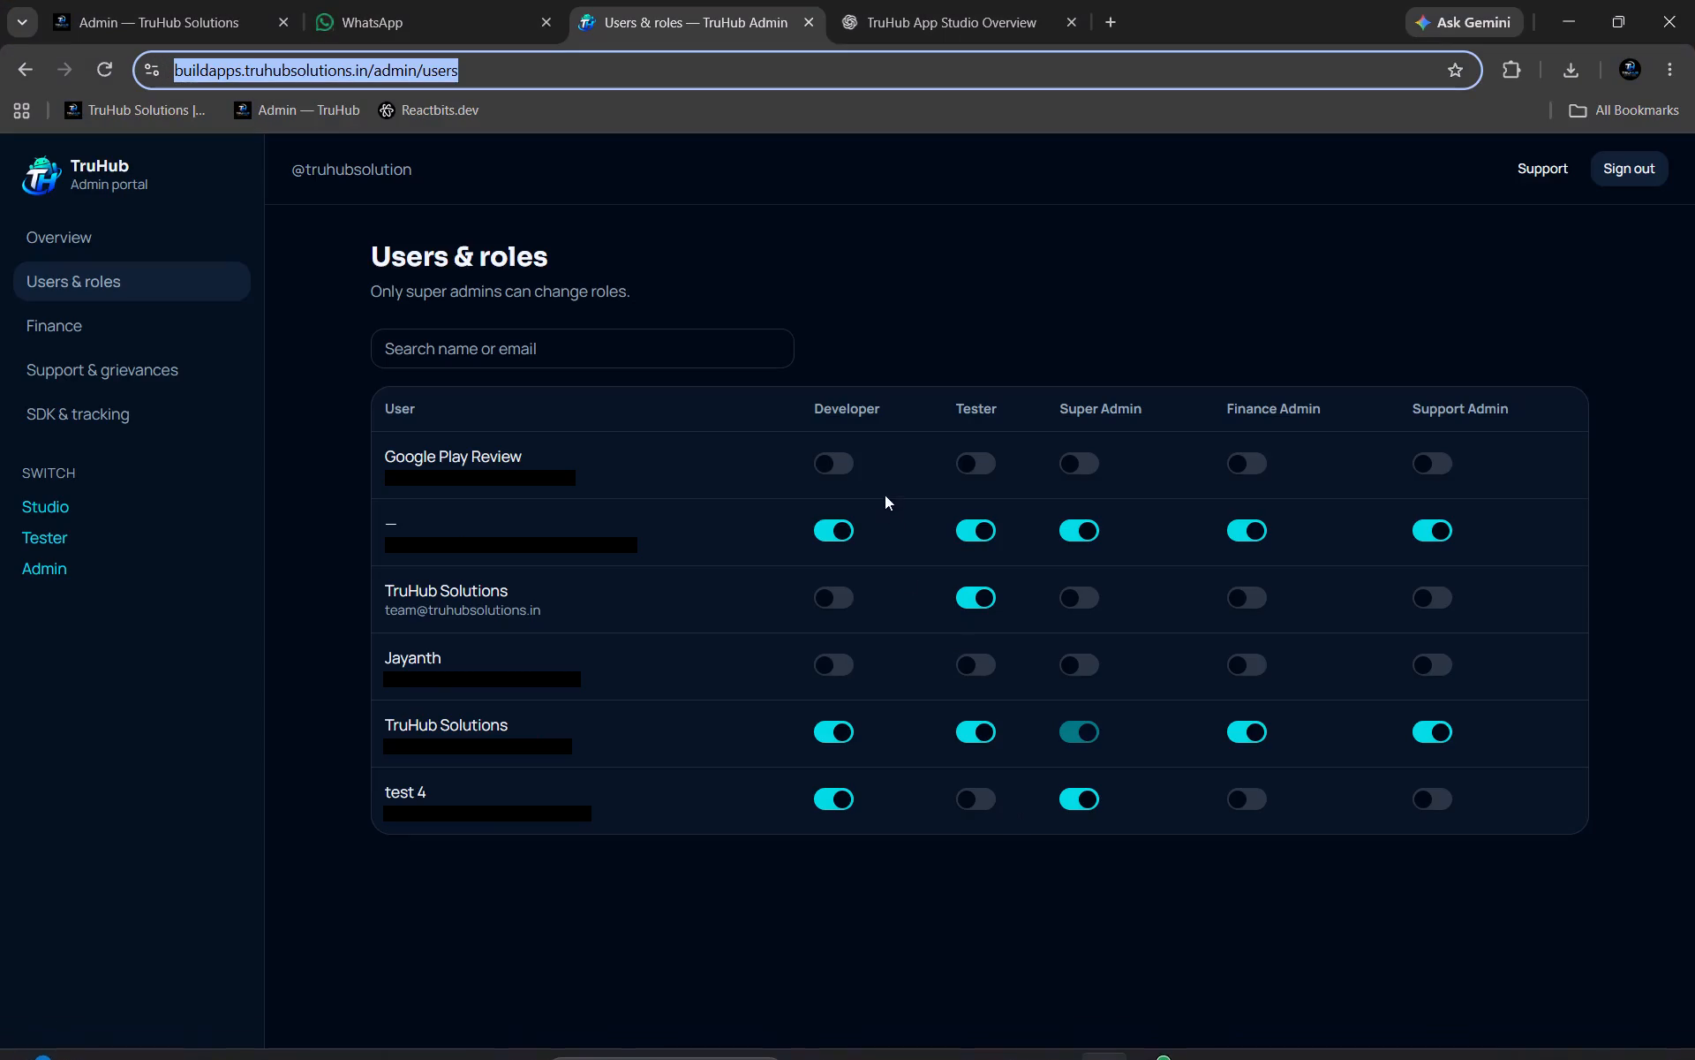
{"action": "scroll", "coordinate": [324, 494], "scroll_direction": "down", "scroll_amount": 5}
{"action": "left_click", "coordinate": [123, 196]}
{"action": "left_click", "coordinate": [96, 153]}
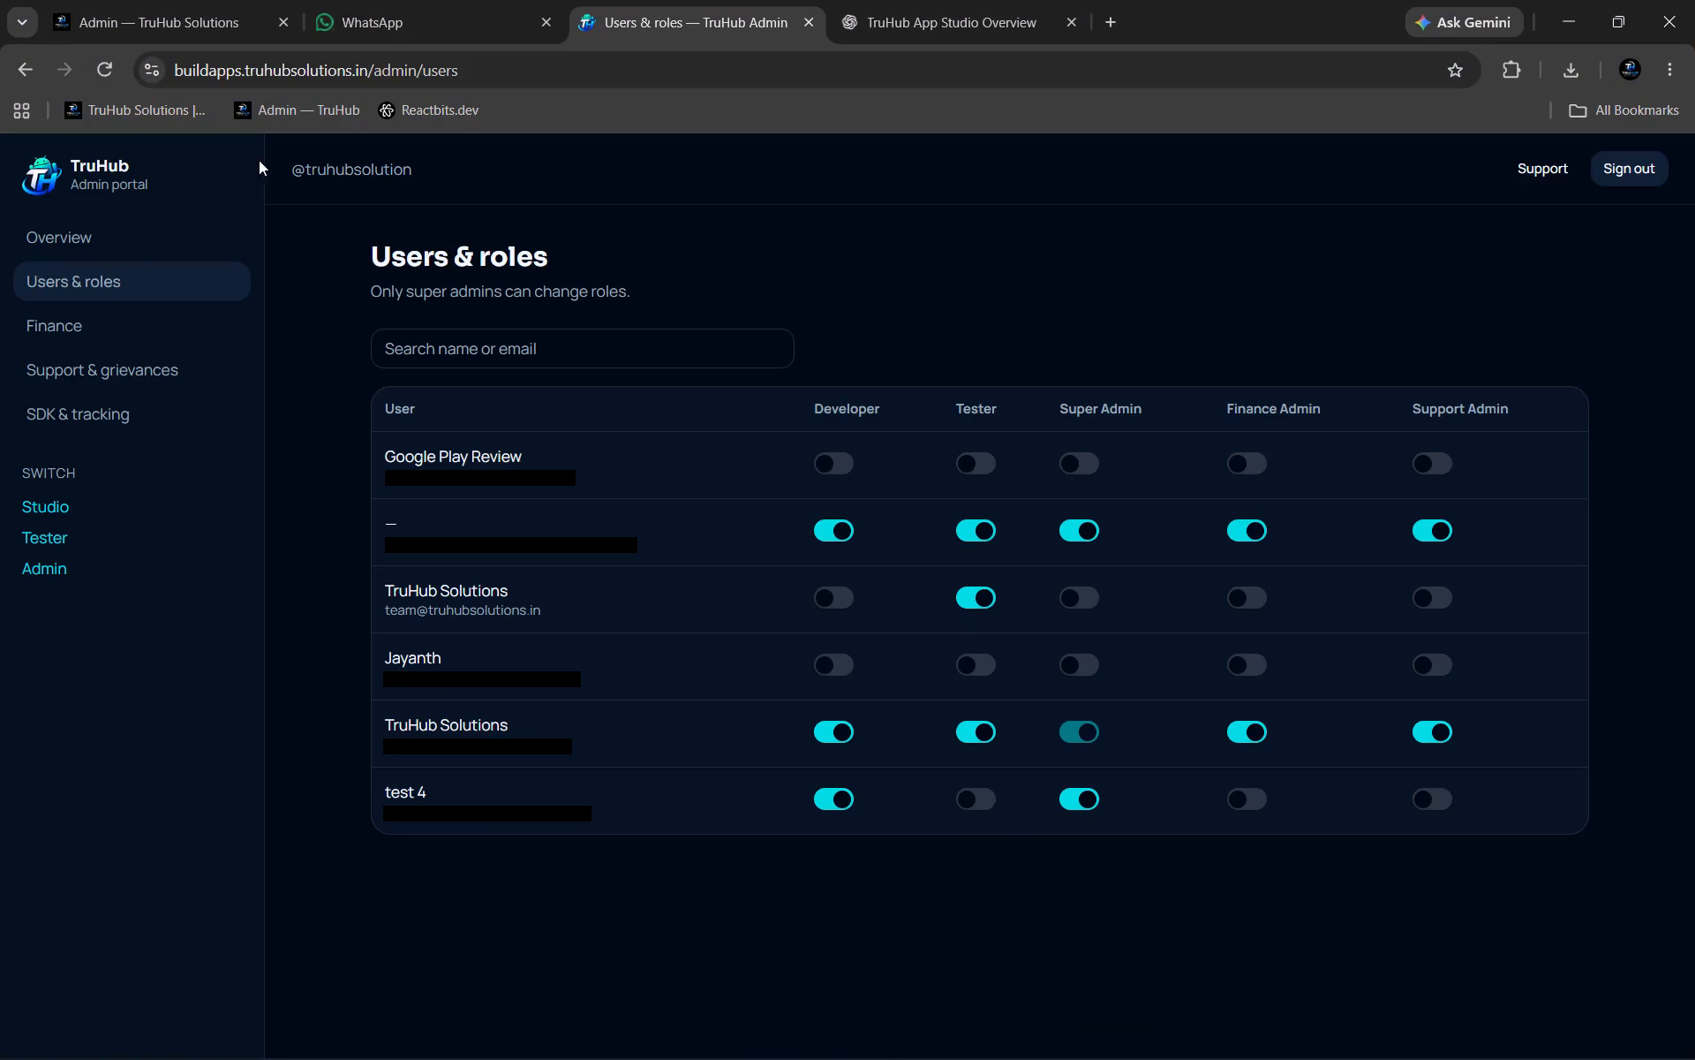
{"action": "left_click_drag", "start_coordinate": [488, 64], "coordinate": [380, 78]}
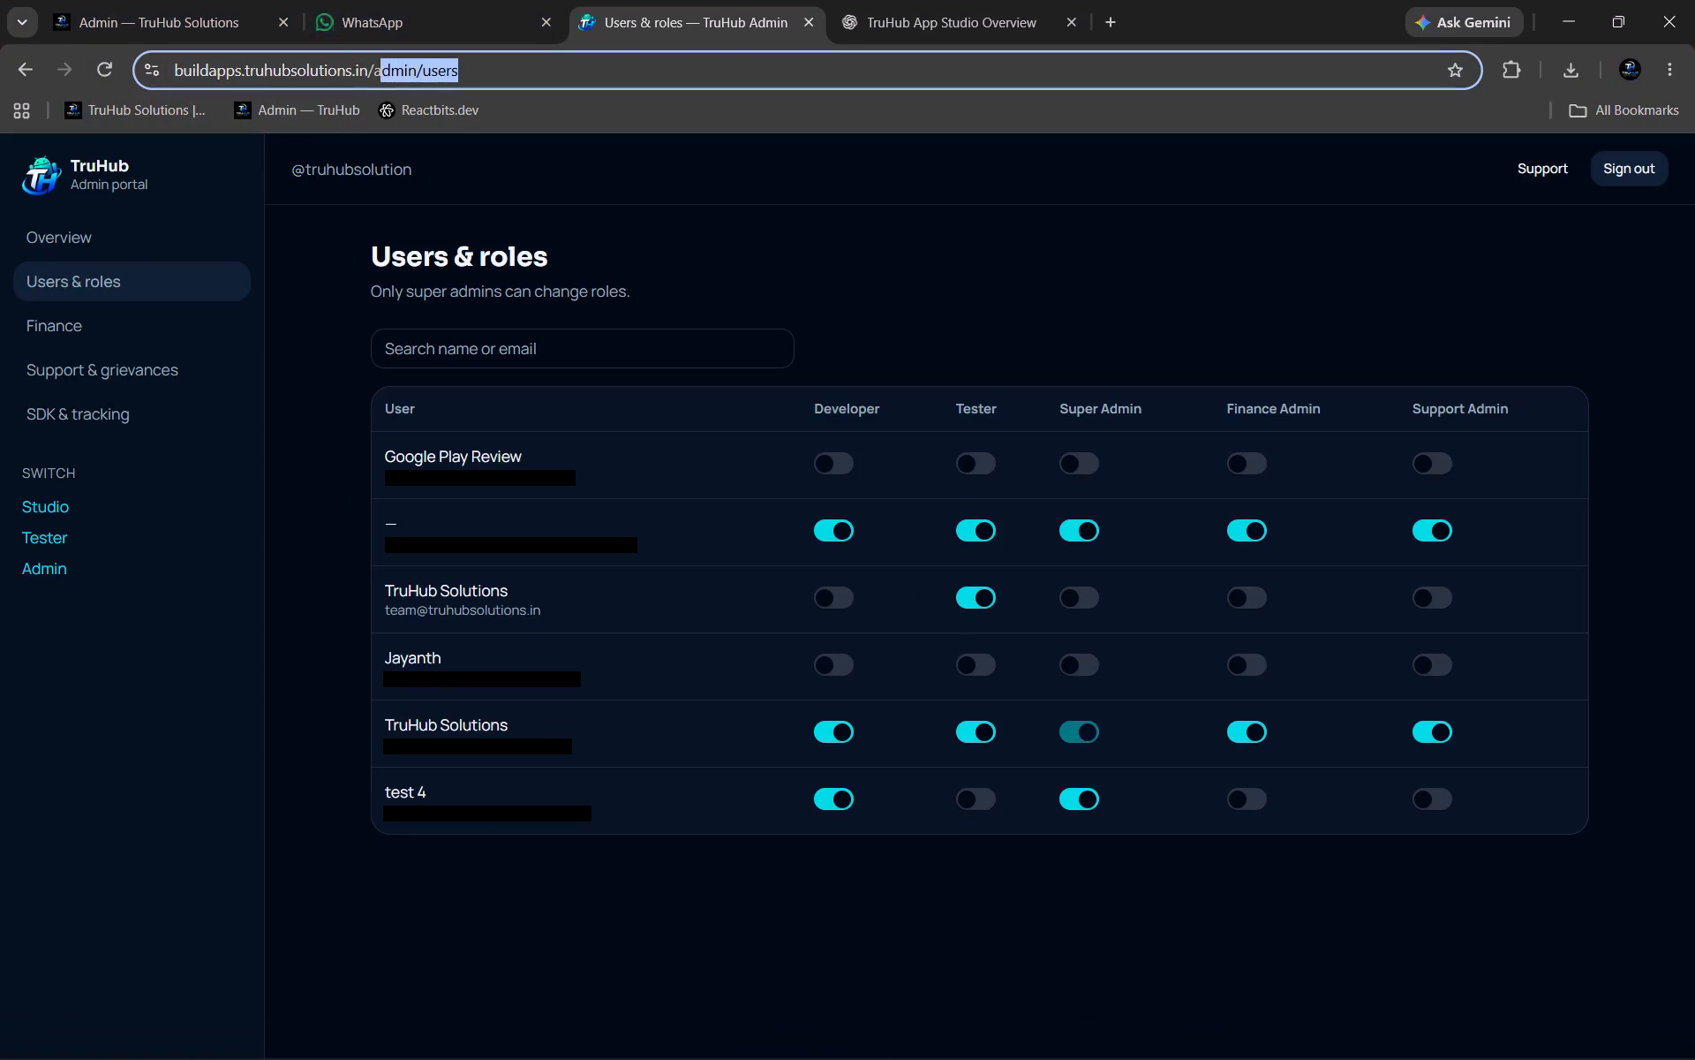
{"action": "left_click_drag", "start_coordinate": [380, 78], "coordinate": [367, 78]}
{"action": "key", "text": "BackSpace"}
{"action": "key", "text": "Return"}
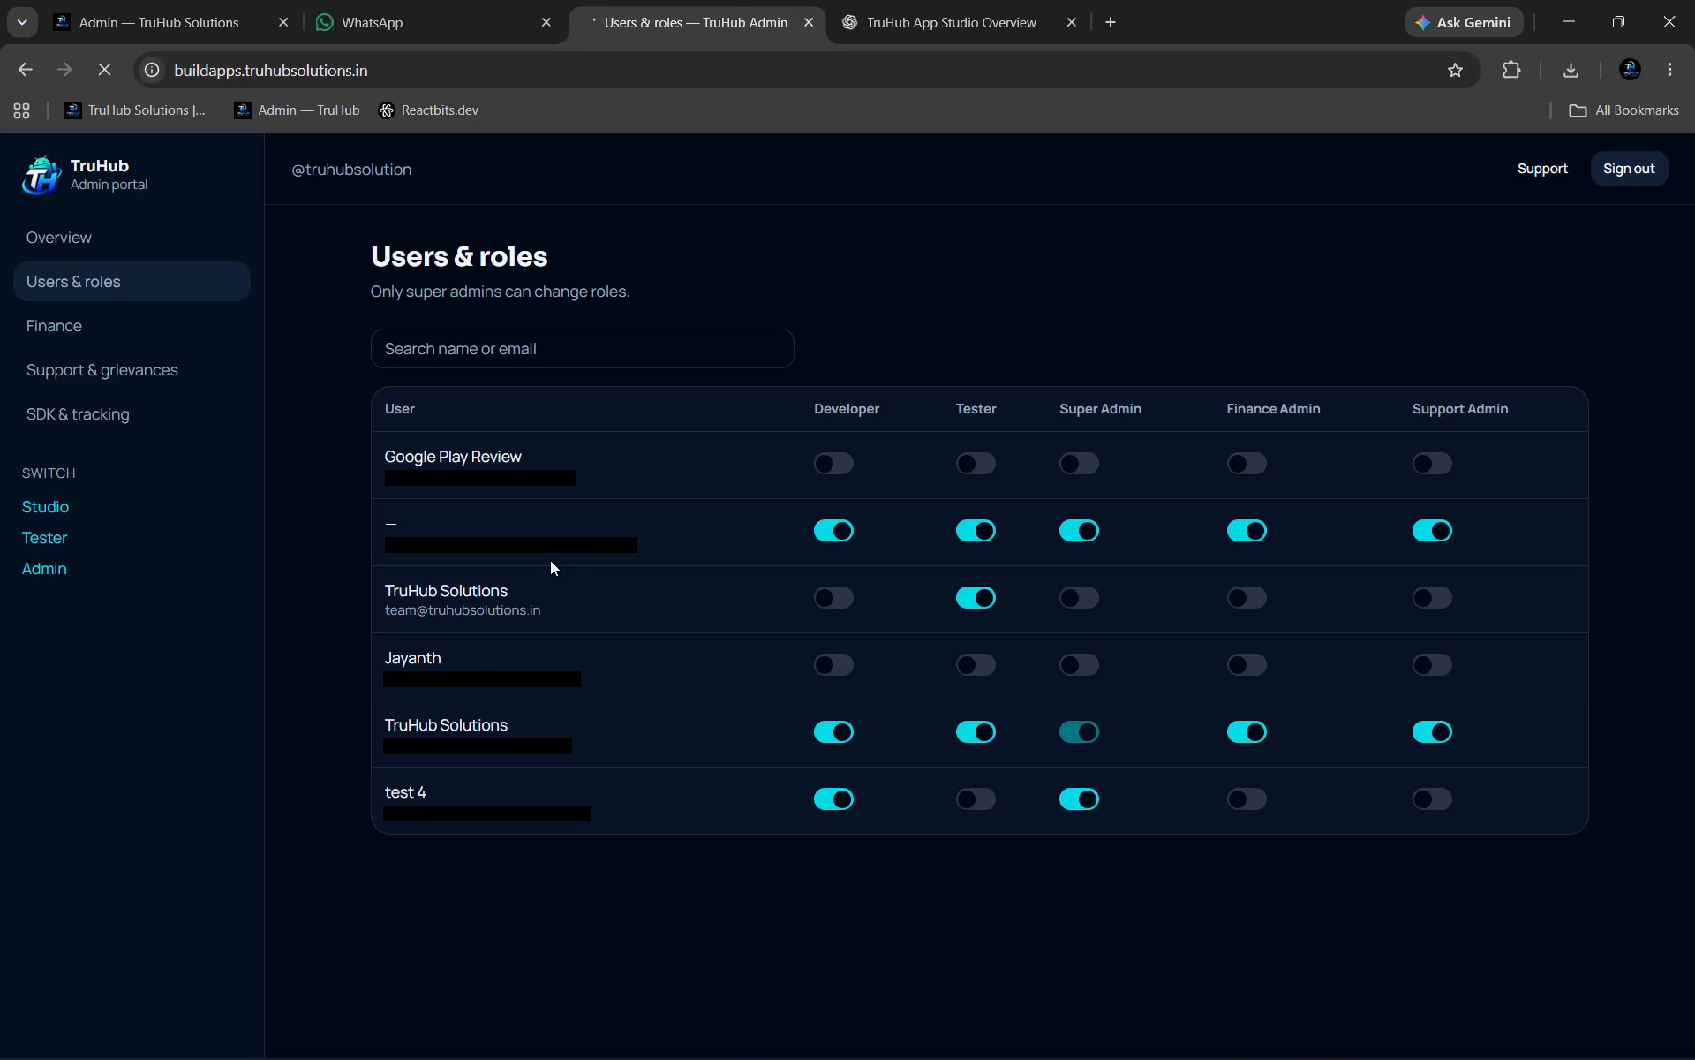
Open the TruHub site's Legal & policies page from its footer and copy the page's URL.
{"action": "scroll", "coordinate": [679, 577], "scroll_direction": "down", "scroll_amount": 7}
{"action": "scroll", "coordinate": [682, 627], "scroll_direction": "up", "scroll_amount": 2}
{"action": "scroll", "coordinate": [682, 627], "scroll_direction": "down", "scroll_amount": 3}
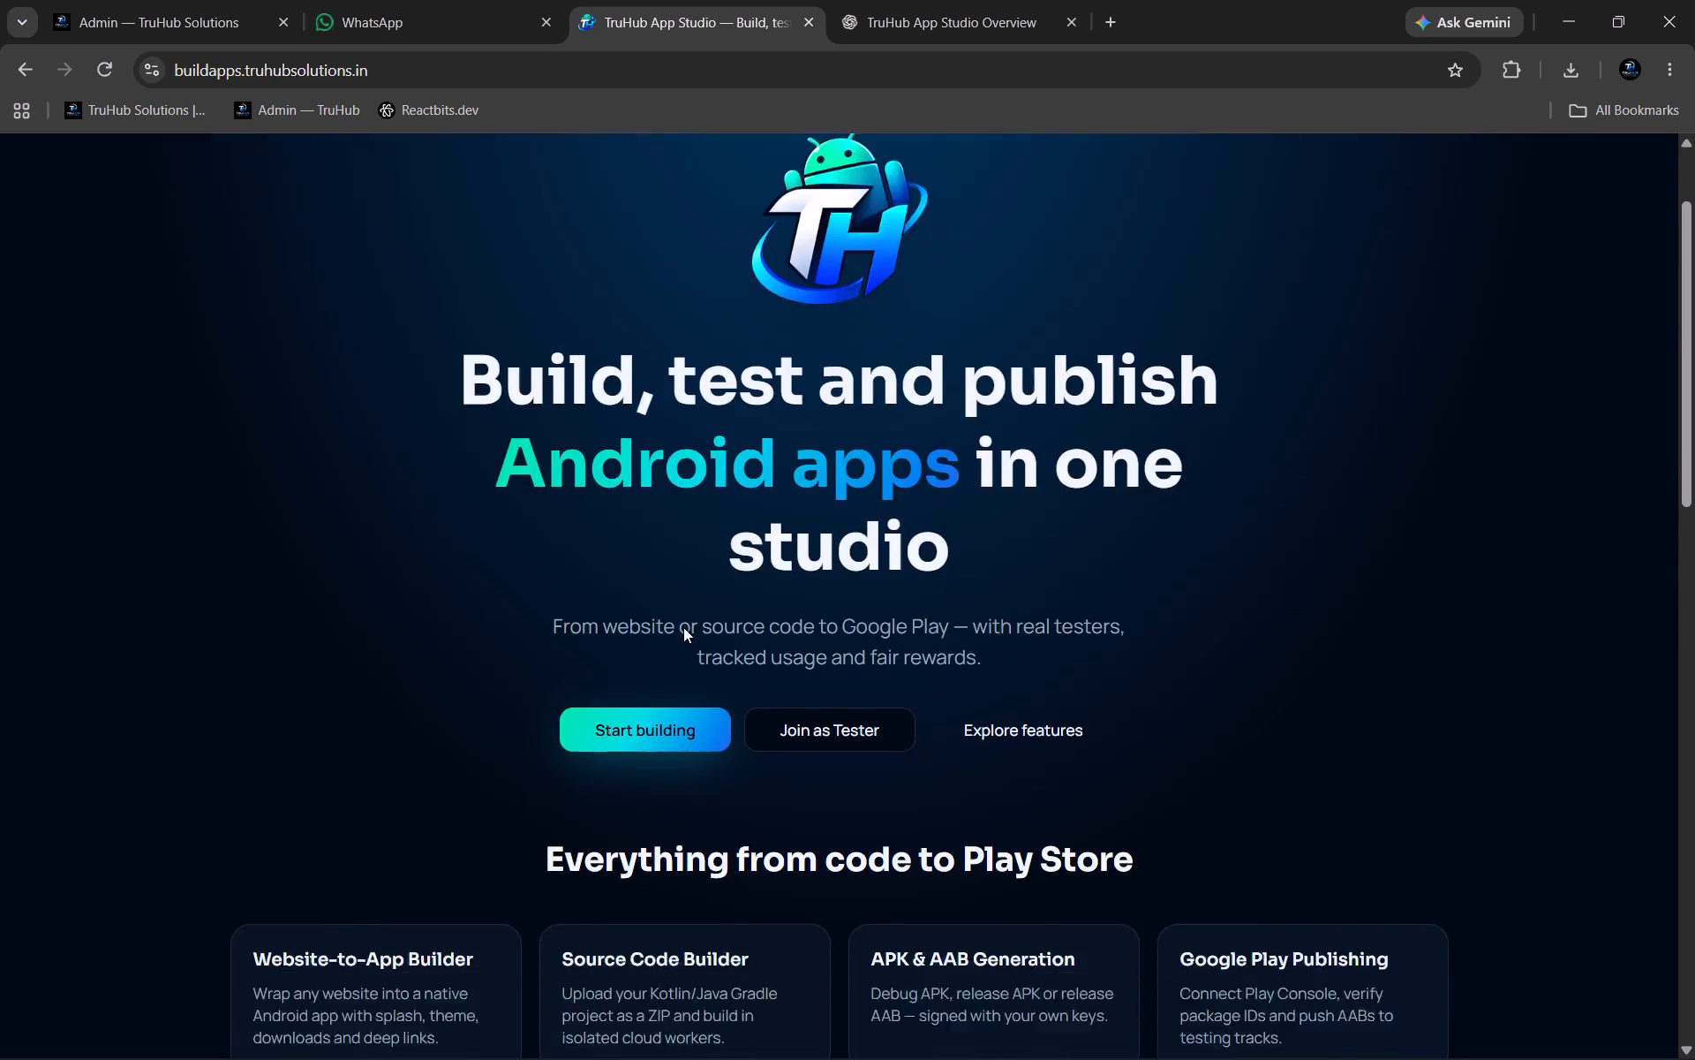
{"action": "scroll", "coordinate": [683, 627], "scroll_direction": "down", "scroll_amount": 4}
{"action": "scroll", "coordinate": [682, 631], "scroll_direction": "up", "scroll_amount": 1}
{"action": "scroll", "coordinate": [682, 631], "scroll_direction": "down", "scroll_amount": 8}
{"action": "scroll", "coordinate": [682, 636], "scroll_direction": "up", "scroll_amount": 1}
{"action": "scroll", "coordinate": [682, 636], "scroll_direction": "down", "scroll_amount": 2}
{"action": "scroll", "coordinate": [682, 636], "scroll_direction": "up", "scroll_amount": 1}
{"action": "scroll", "coordinate": [682, 636], "scroll_direction": "down", "scroll_amount": 11}
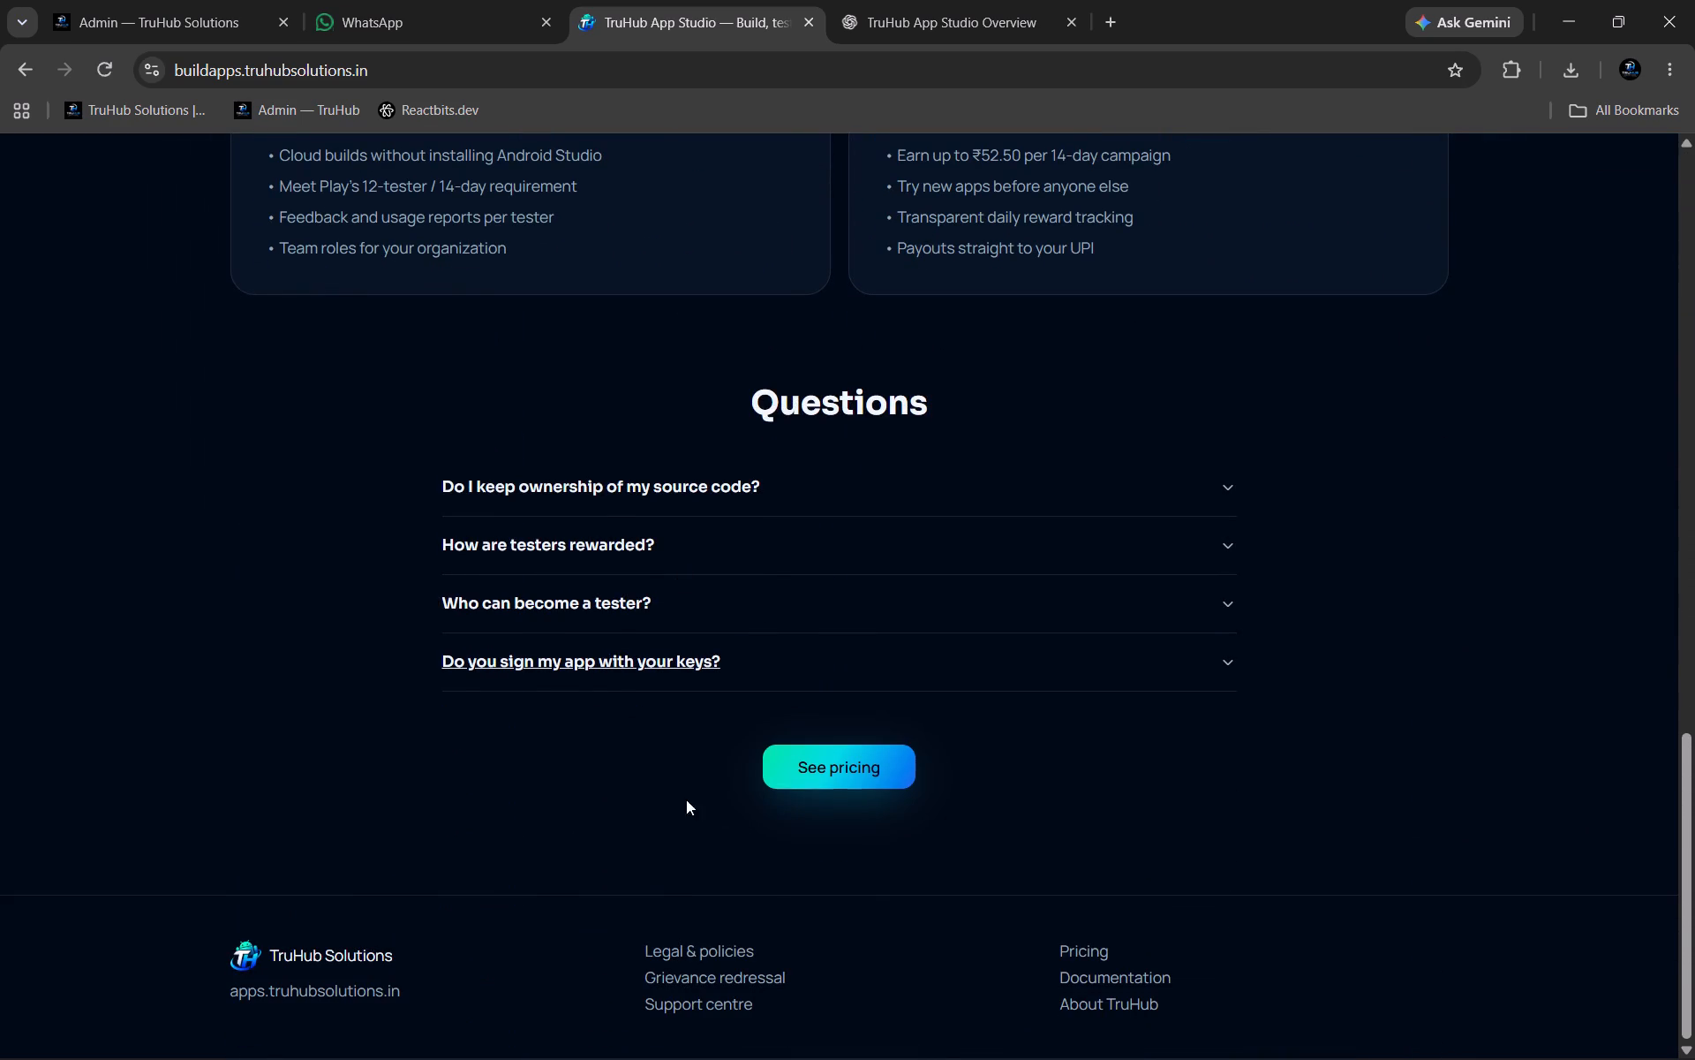
{"action": "left_click", "coordinate": [701, 948]}
{"action": "left_click", "coordinate": [497, 70]}
{"action": "key", "text": "ctrl+c"}
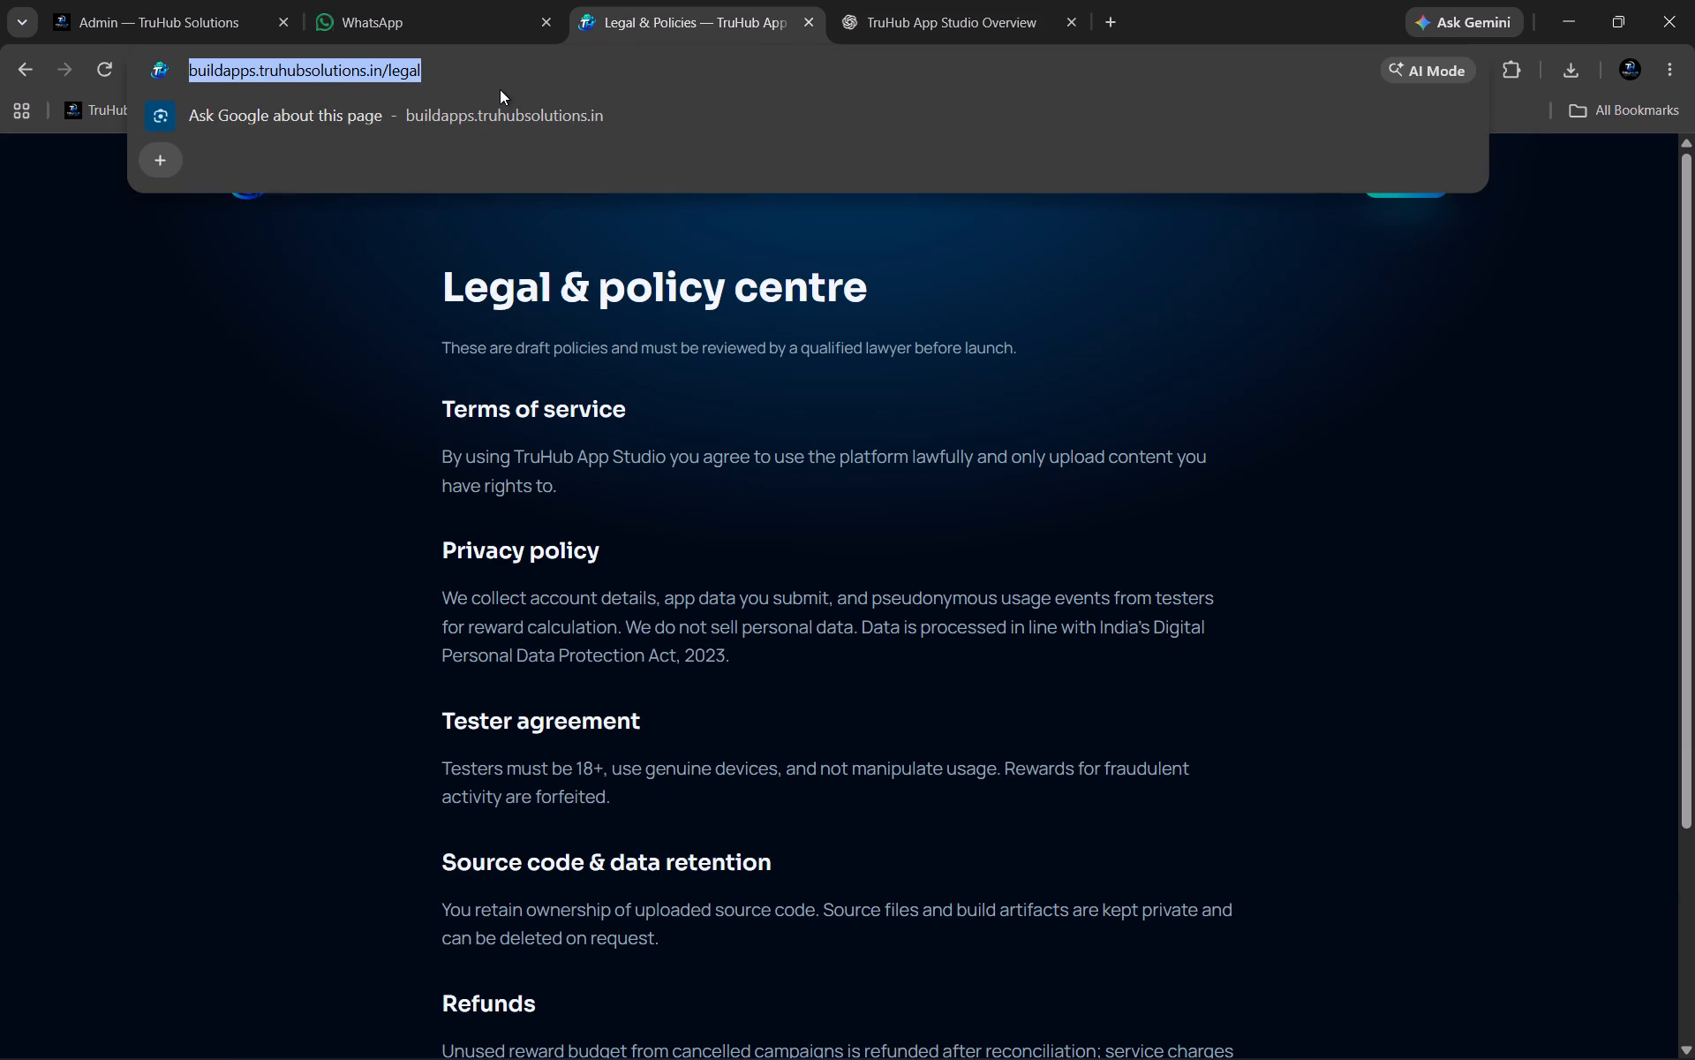
Back in Play Console, enter the copied legal page URL as Terms of Service and save the trader status declaration, without going to Publishing overview.
{"action": "key", "text": "alt+Tab"}
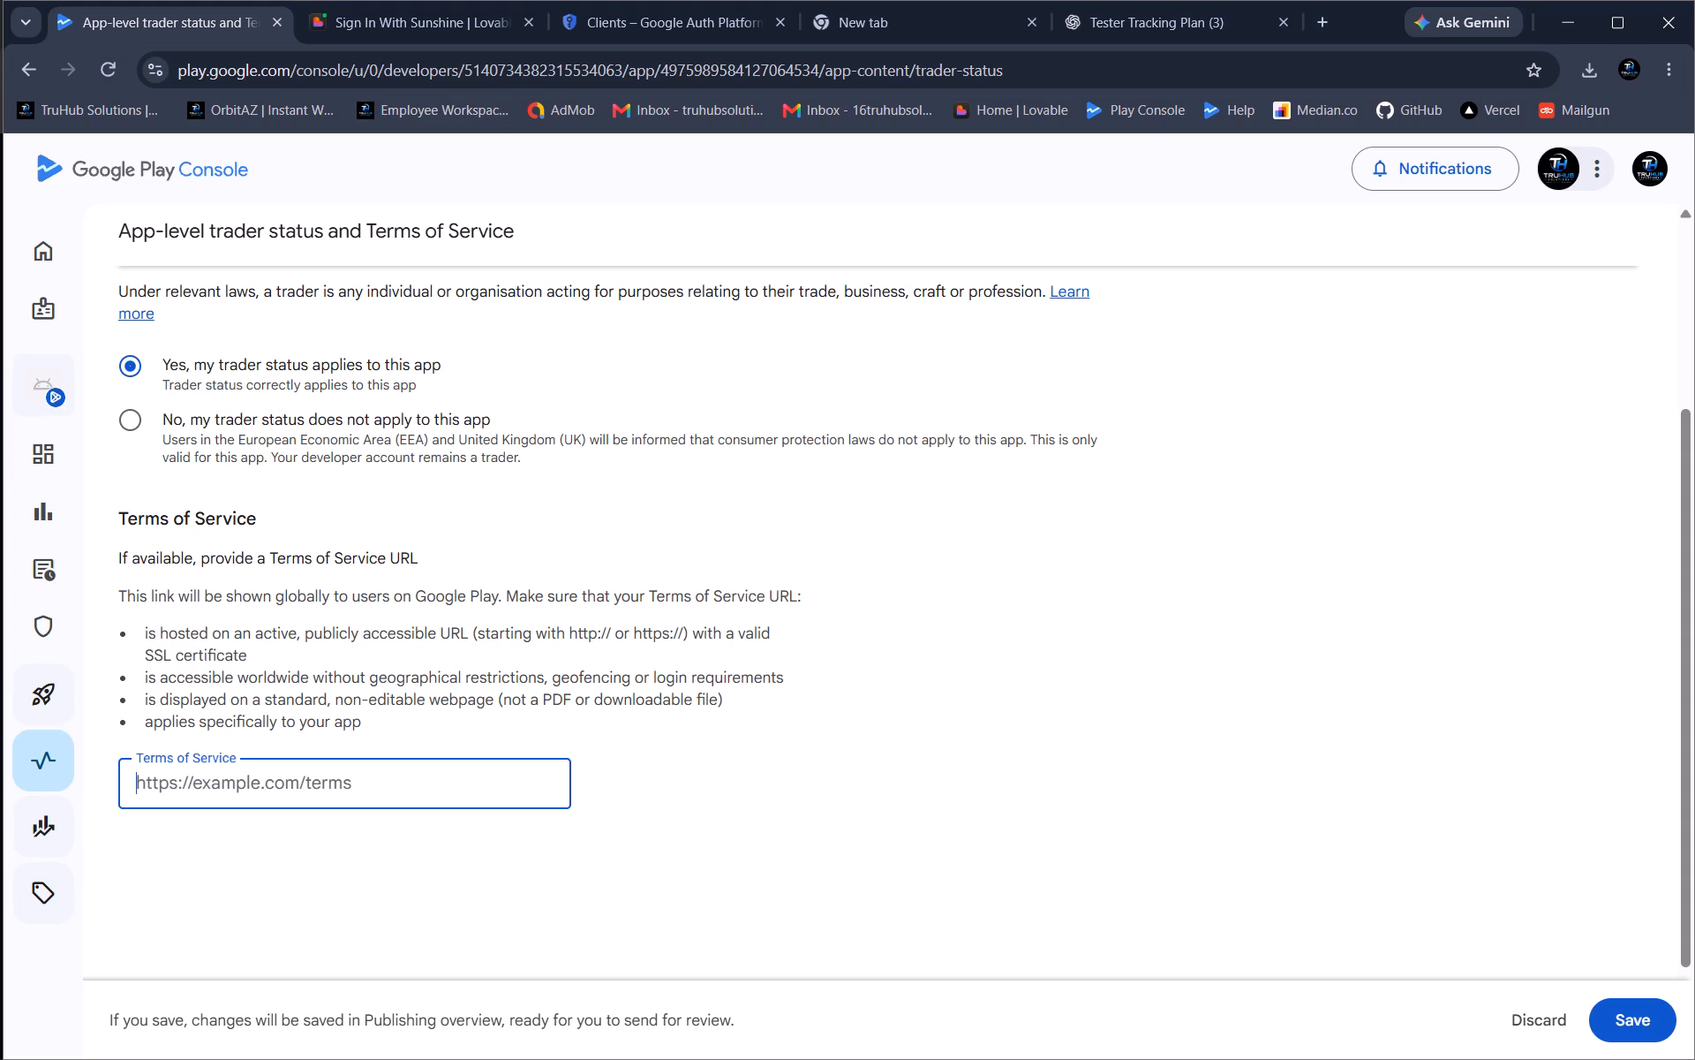
{"action": "left_click", "coordinate": [244, 794]}
{"action": "key", "text": "ctrl+v"}
{"action": "scroll", "coordinate": [583, 707], "scroll_direction": "down", "scroll_amount": 3}
{"action": "scroll", "coordinate": [616, 711], "scroll_direction": "up", "scroll_amount": 3}
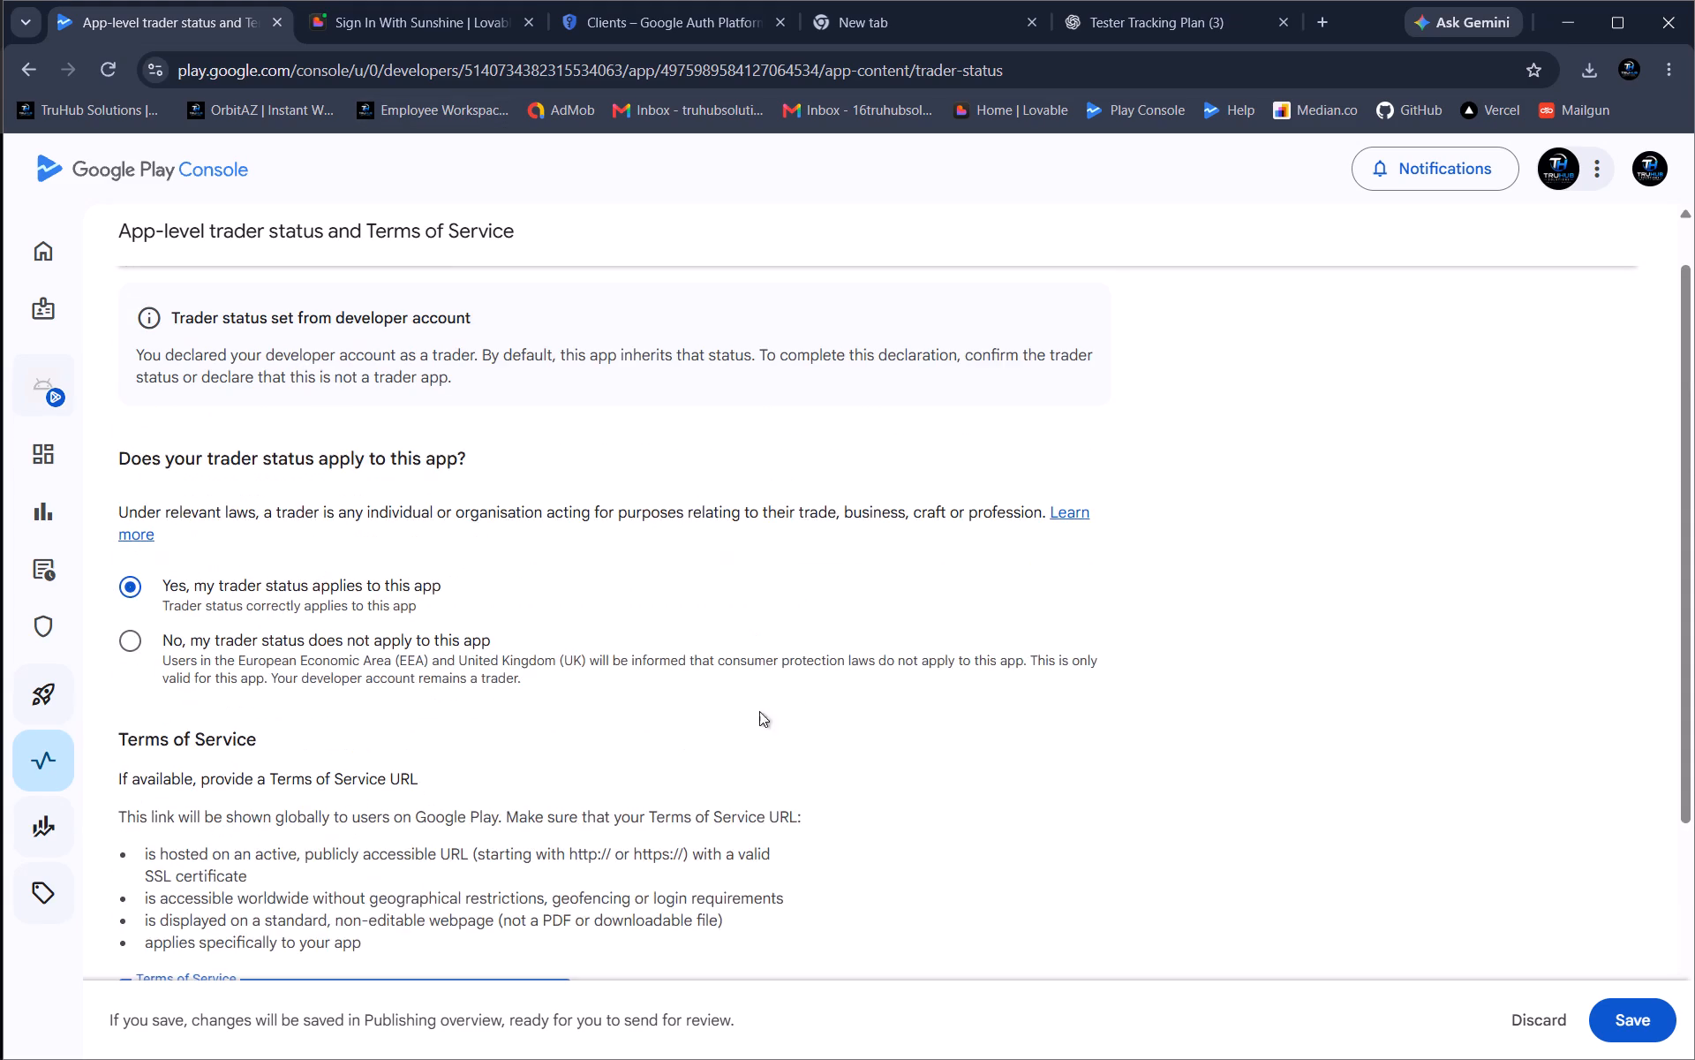
{"action": "scroll", "coordinate": [938, 699], "scroll_direction": "up", "scroll_amount": 7}
{"action": "left_click", "coordinate": [1611, 1003]}
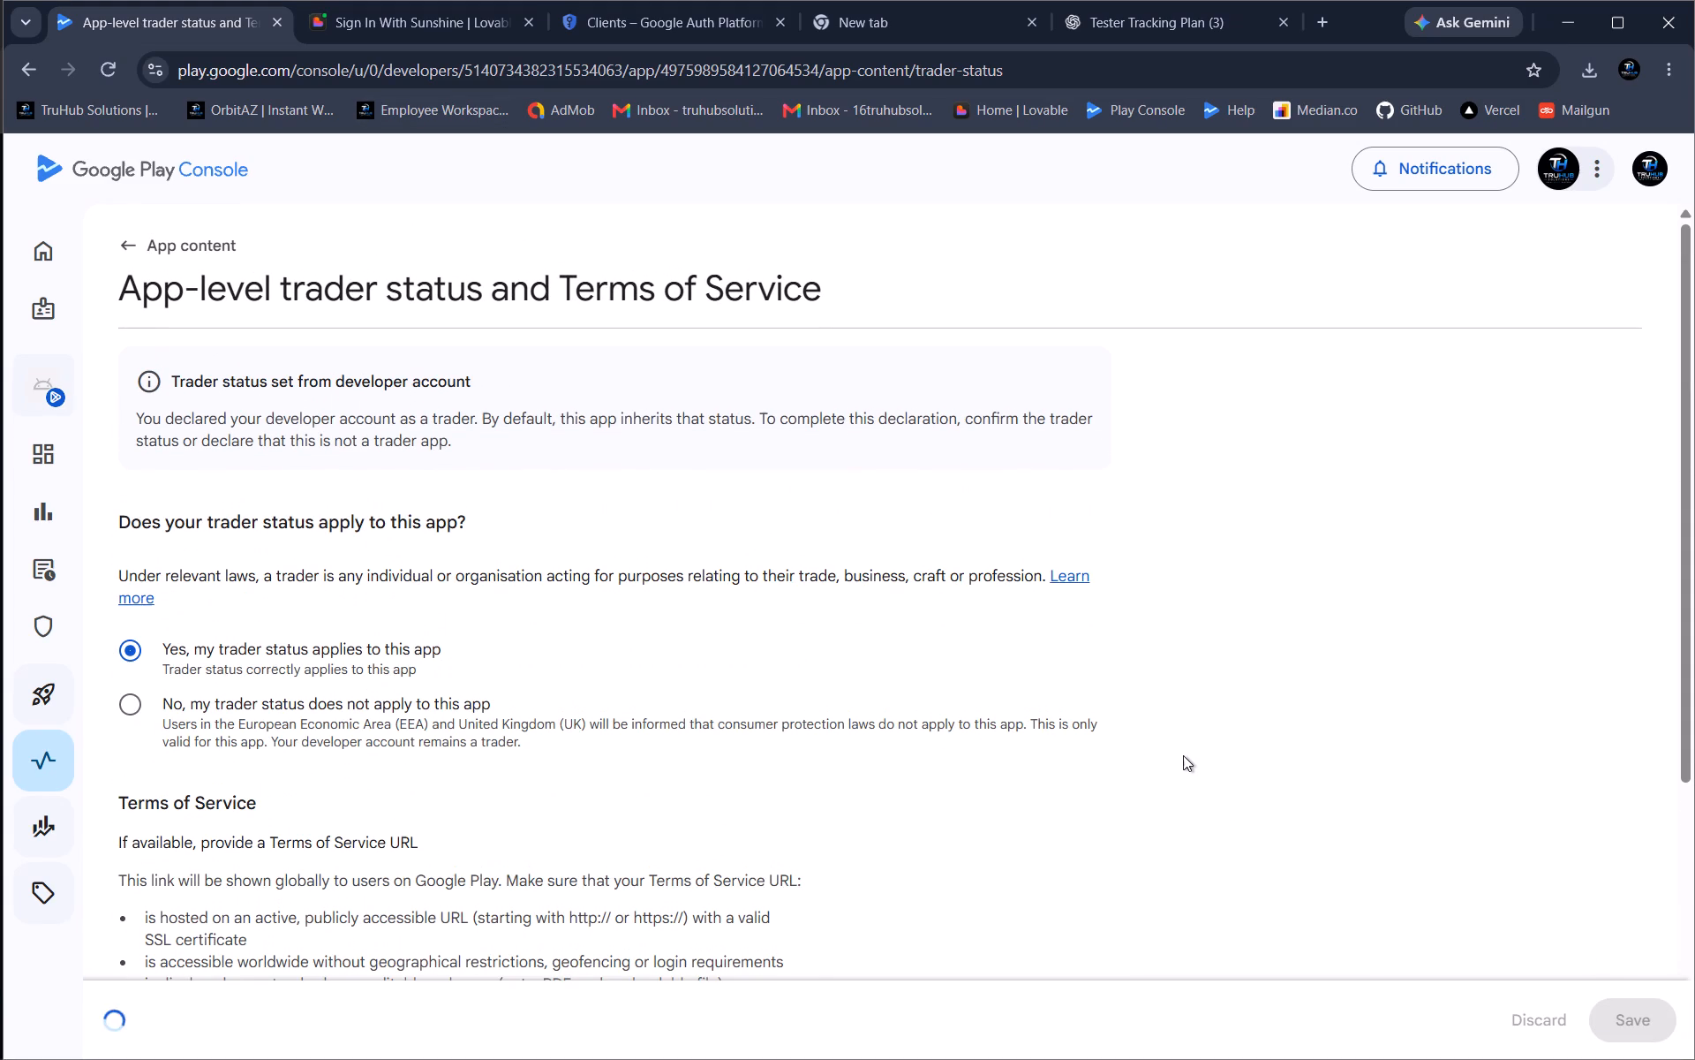
{"action": "left_click", "coordinate": [845, 658]}
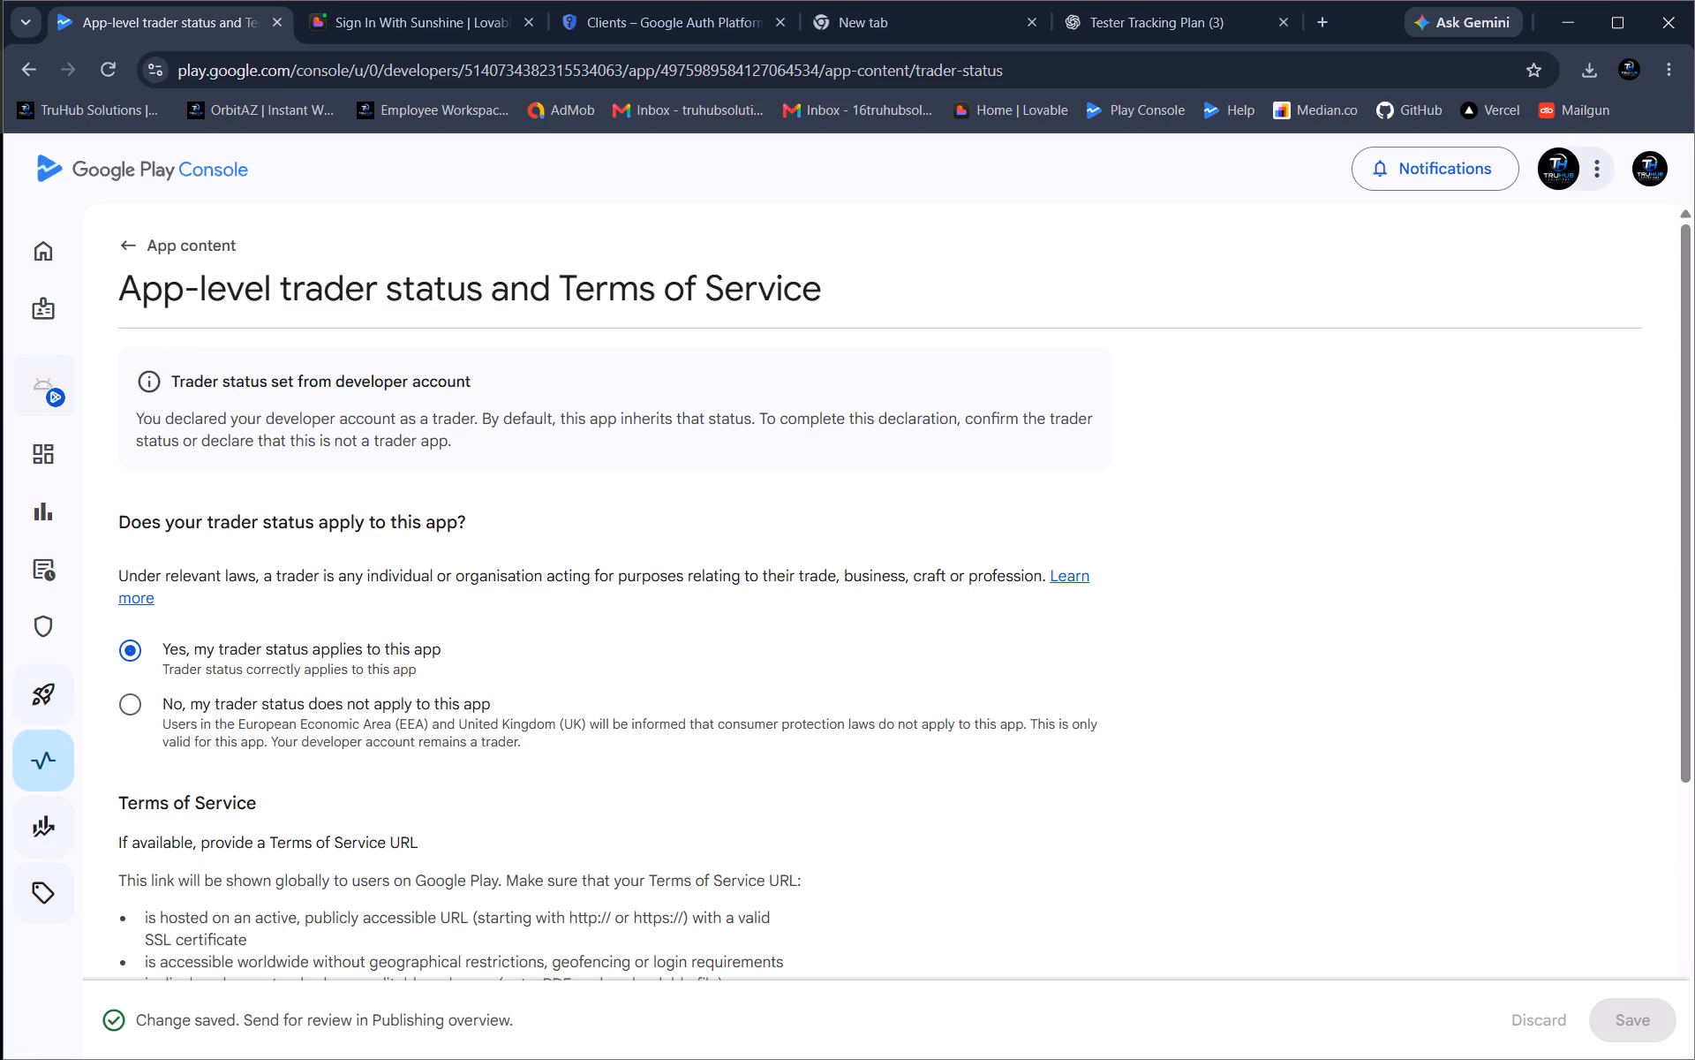
Check App content for outstanding declarations, and from the dashboard open the task for selecting an app category and providing contact details.
{"action": "left_click", "coordinate": [193, 242]}
{"action": "scroll", "coordinate": [516, 568], "scroll_direction": "down", "scroll_amount": 3}
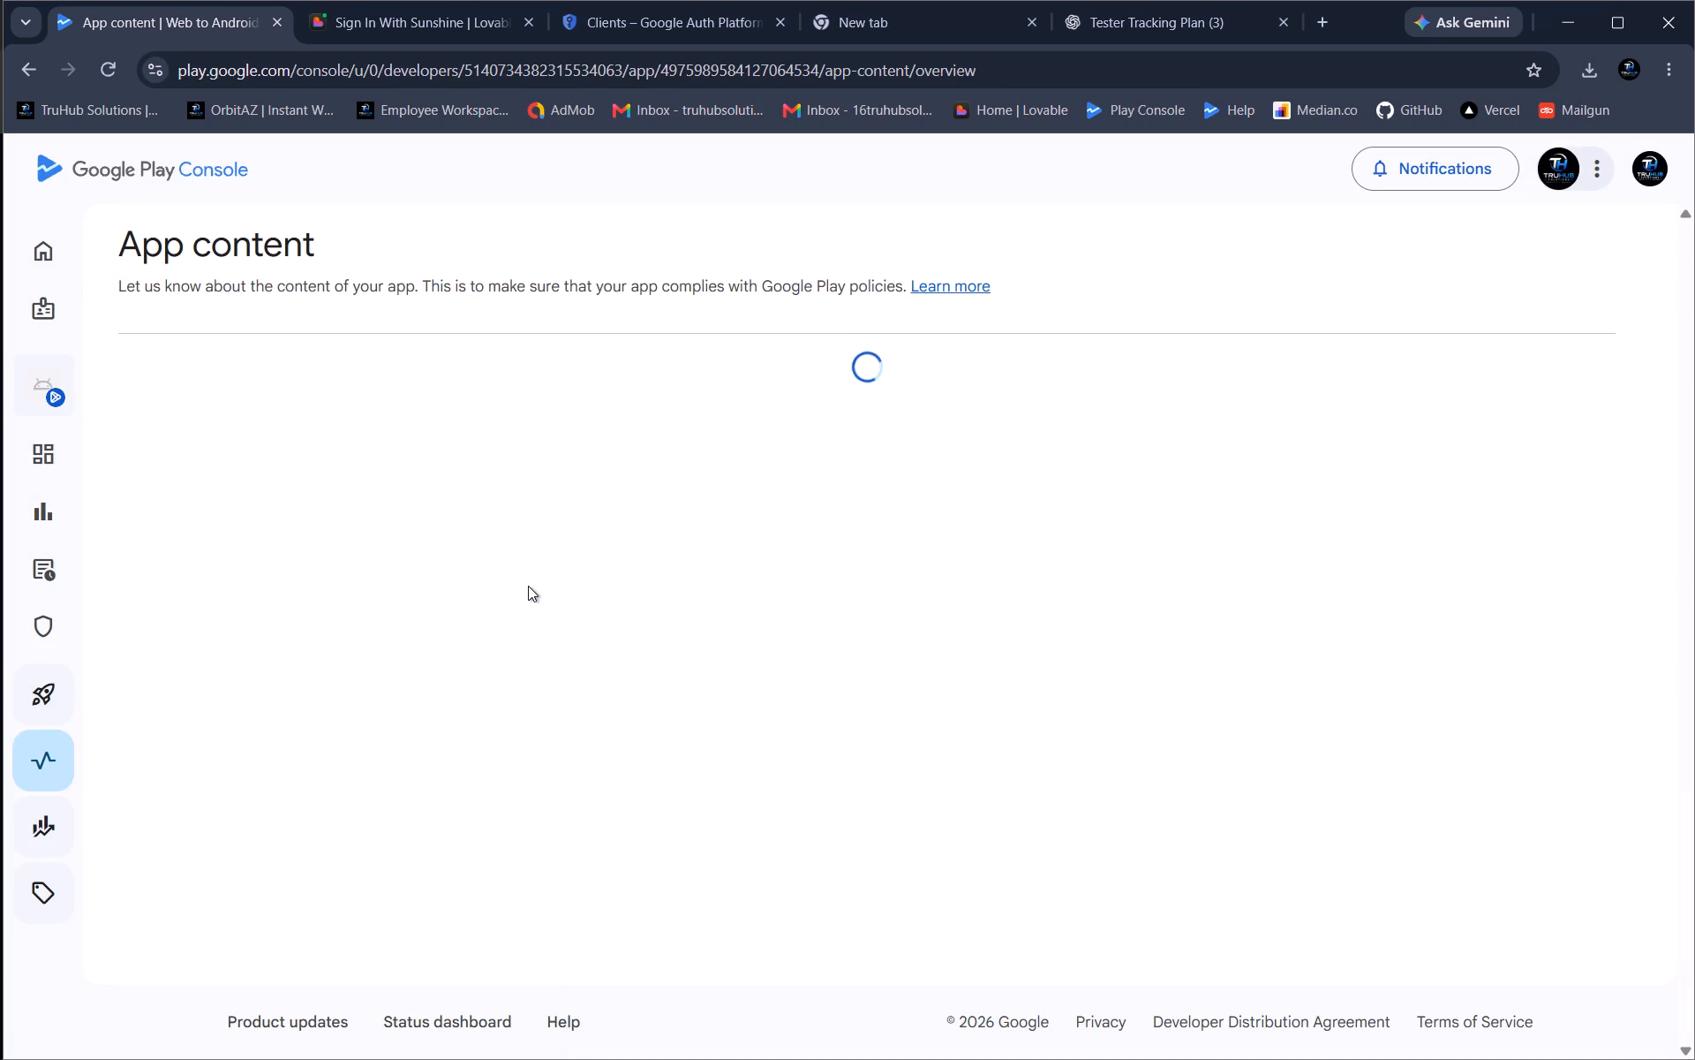
{"action": "scroll", "coordinate": [528, 586], "scroll_direction": "down", "scroll_amount": 8}
{"action": "scroll", "coordinate": [519, 583], "scroll_direction": "up", "scroll_amount": 7}
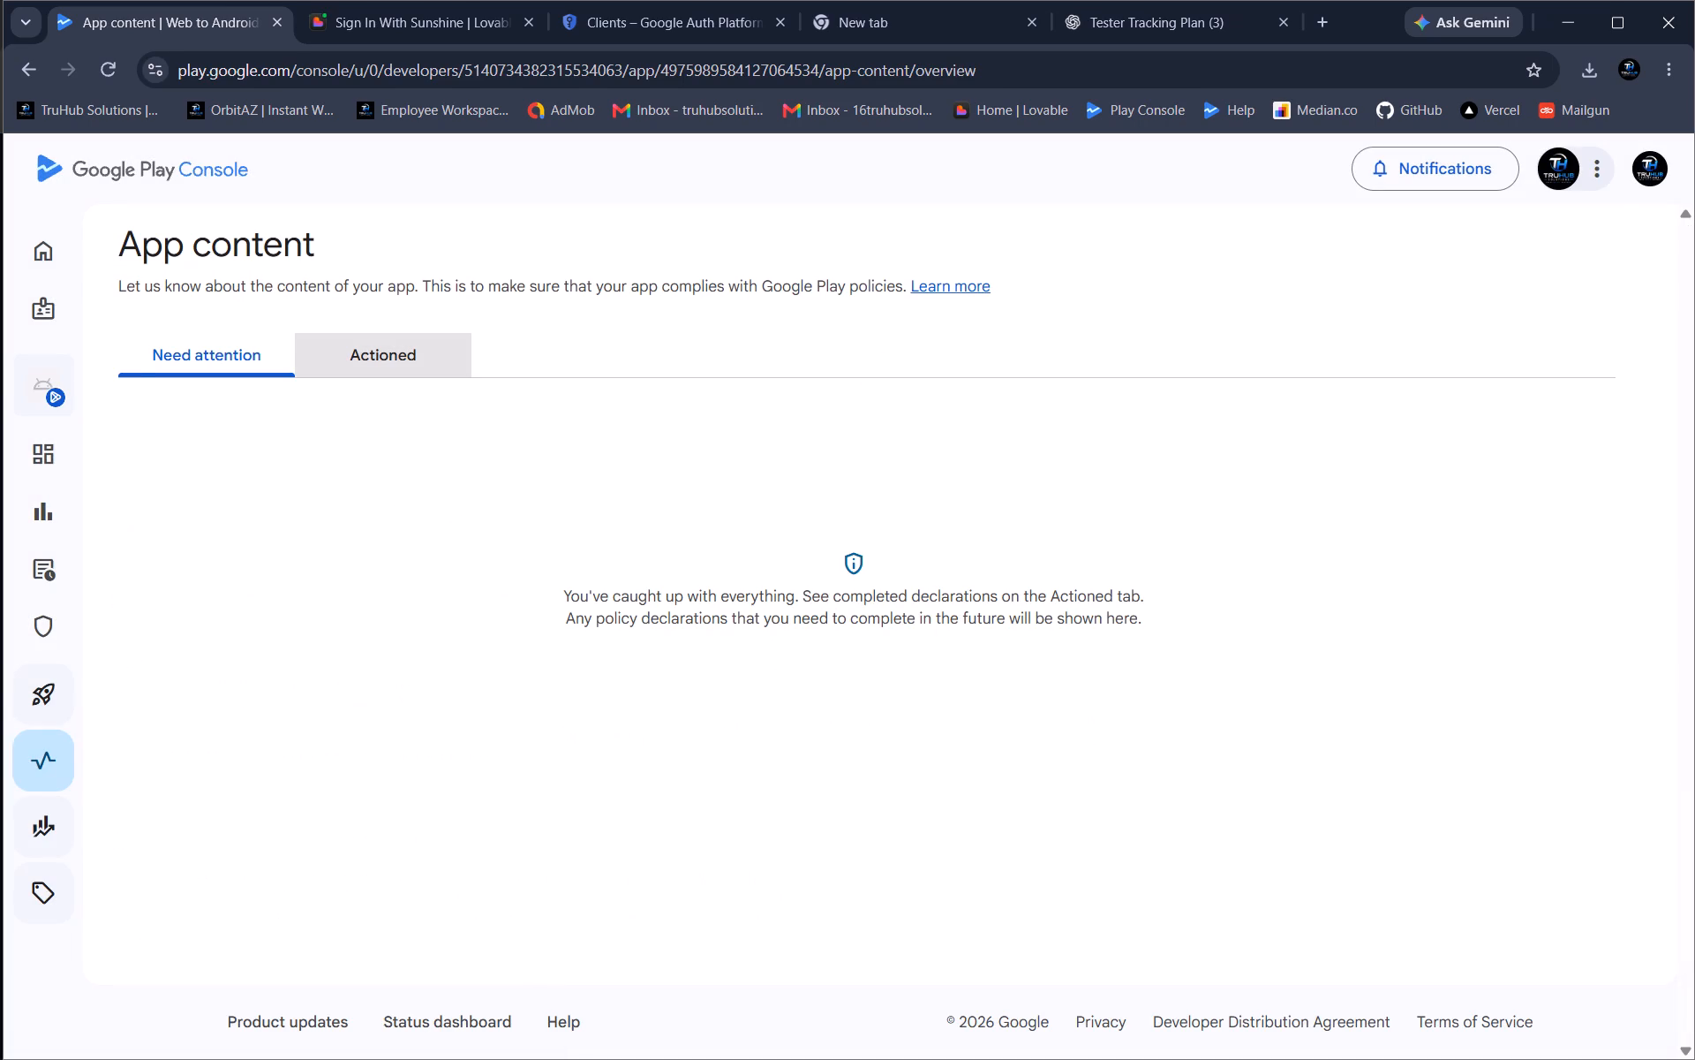
{"action": "left_click", "coordinate": [62, 443]}
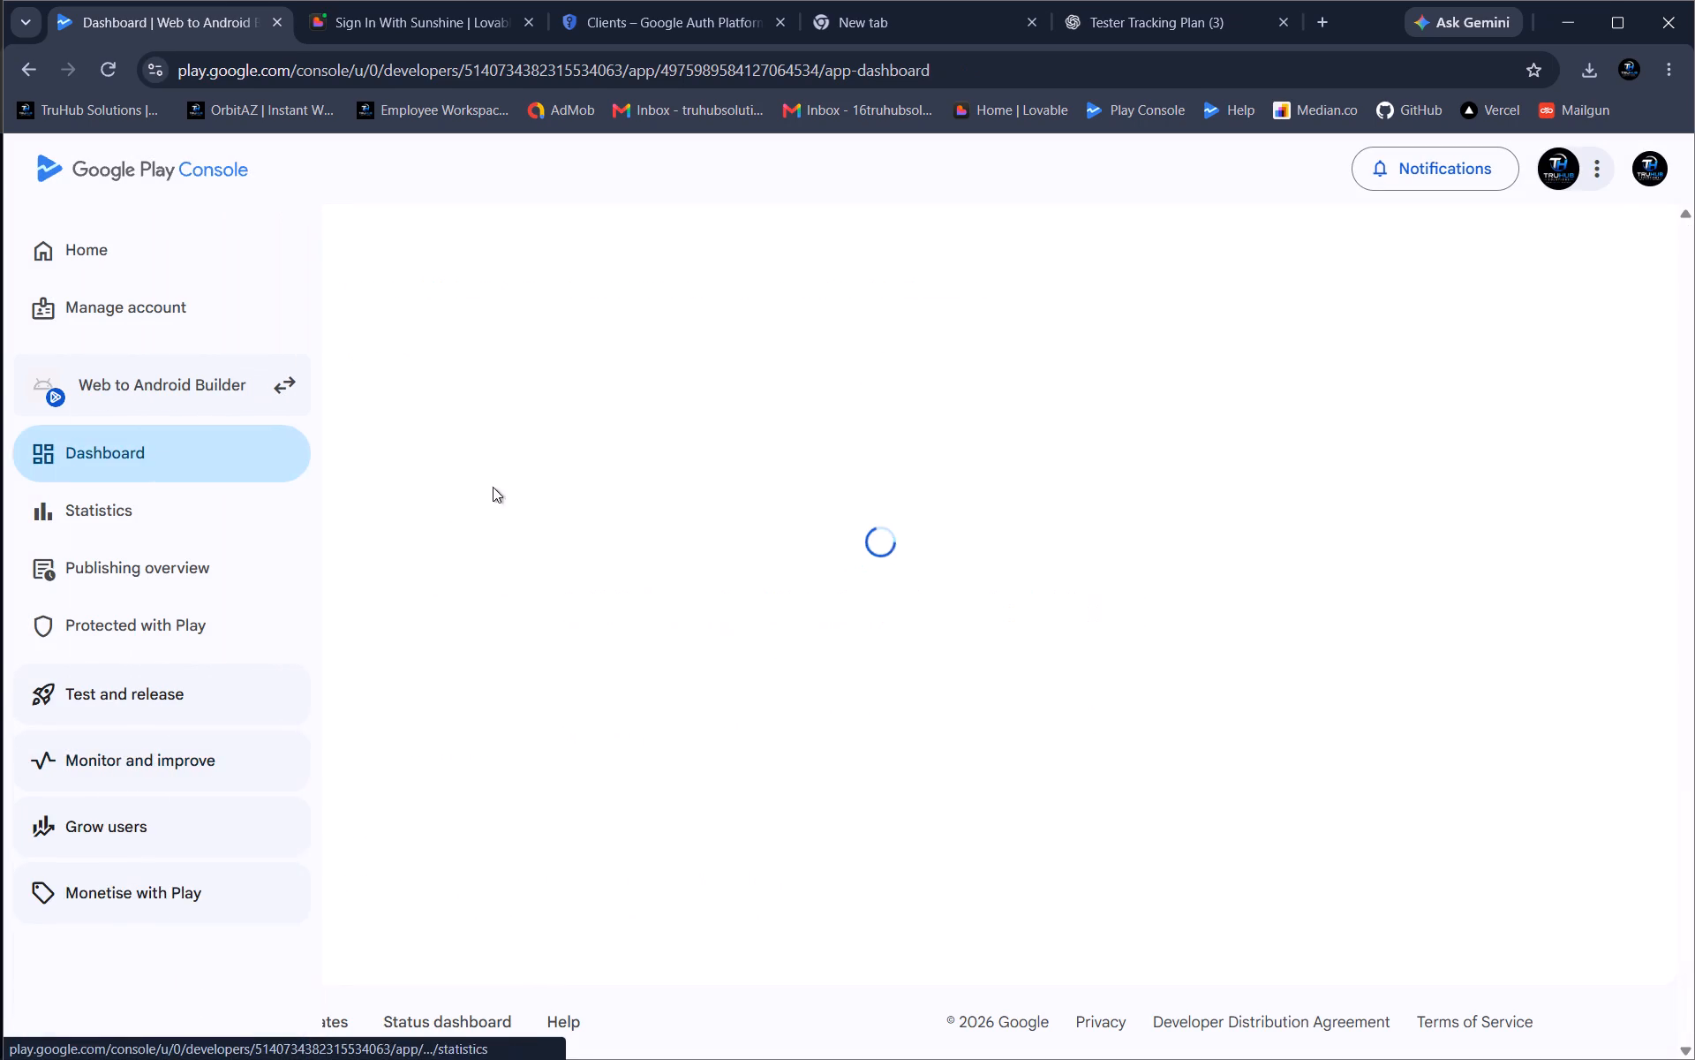
{"action": "scroll", "coordinate": [522, 490], "scroll_direction": "down", "scroll_amount": 6}
{"action": "scroll", "coordinate": [521, 564], "scroll_direction": "down", "scroll_amount": 2}
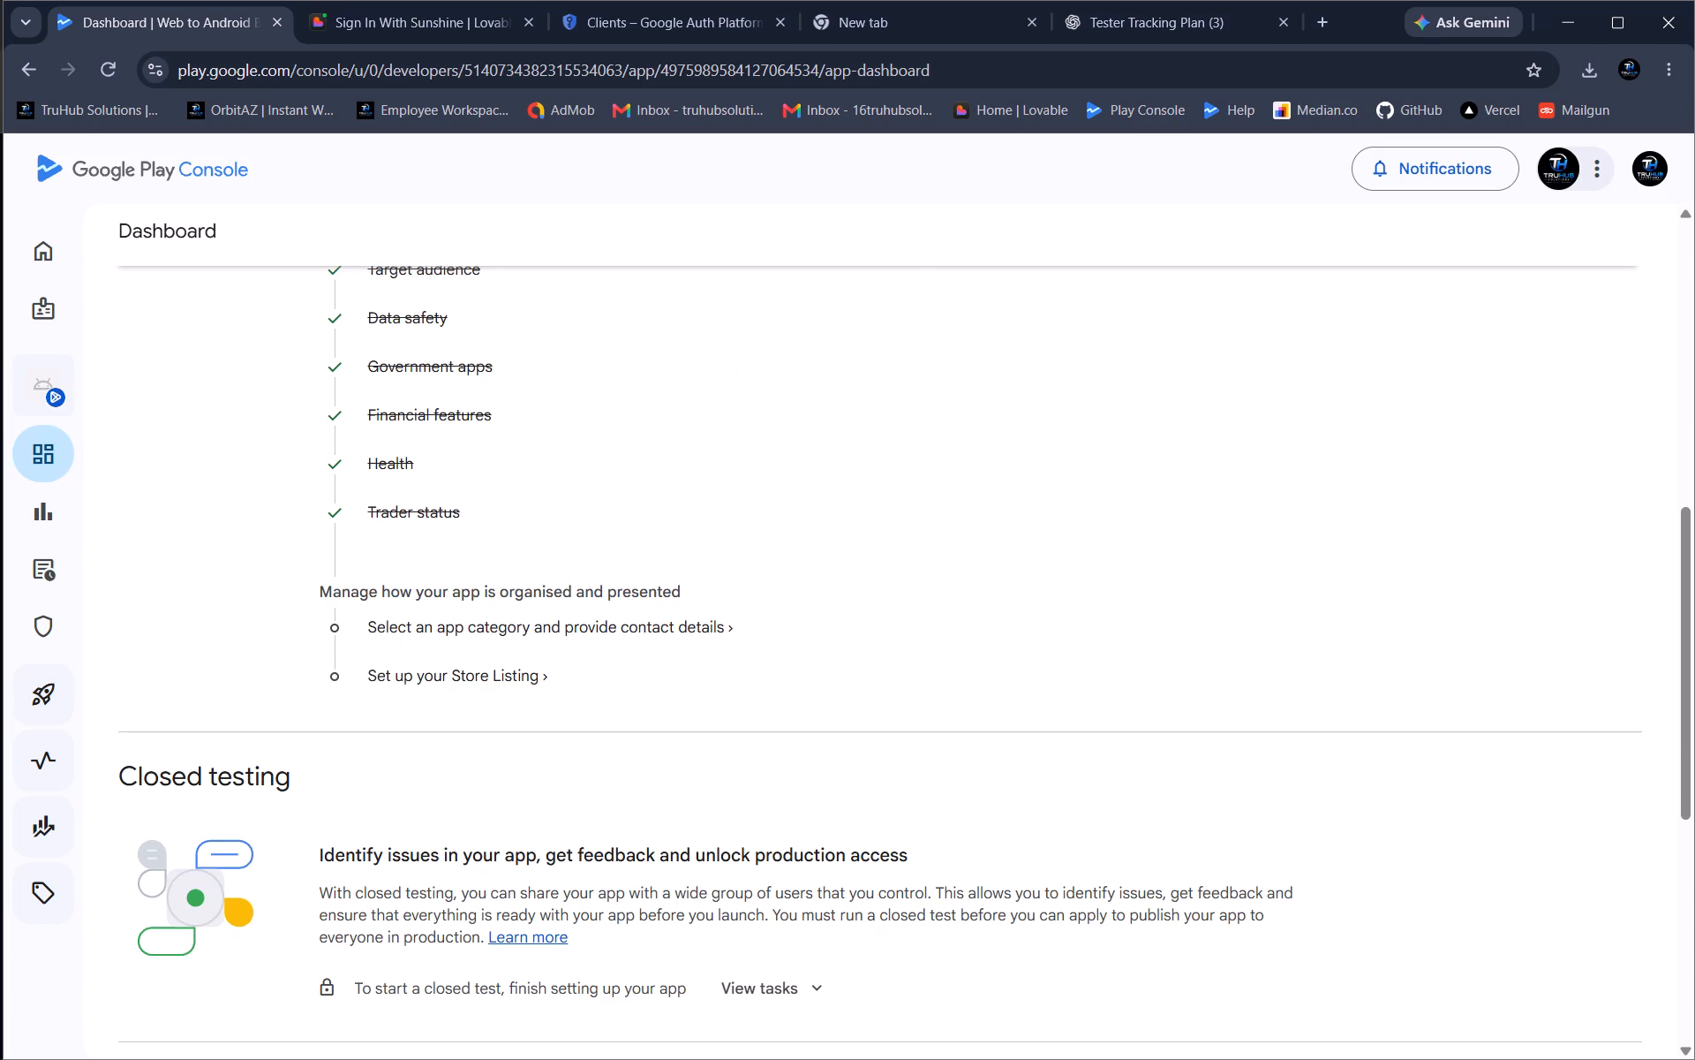
{"action": "left_click", "coordinate": [426, 619]}
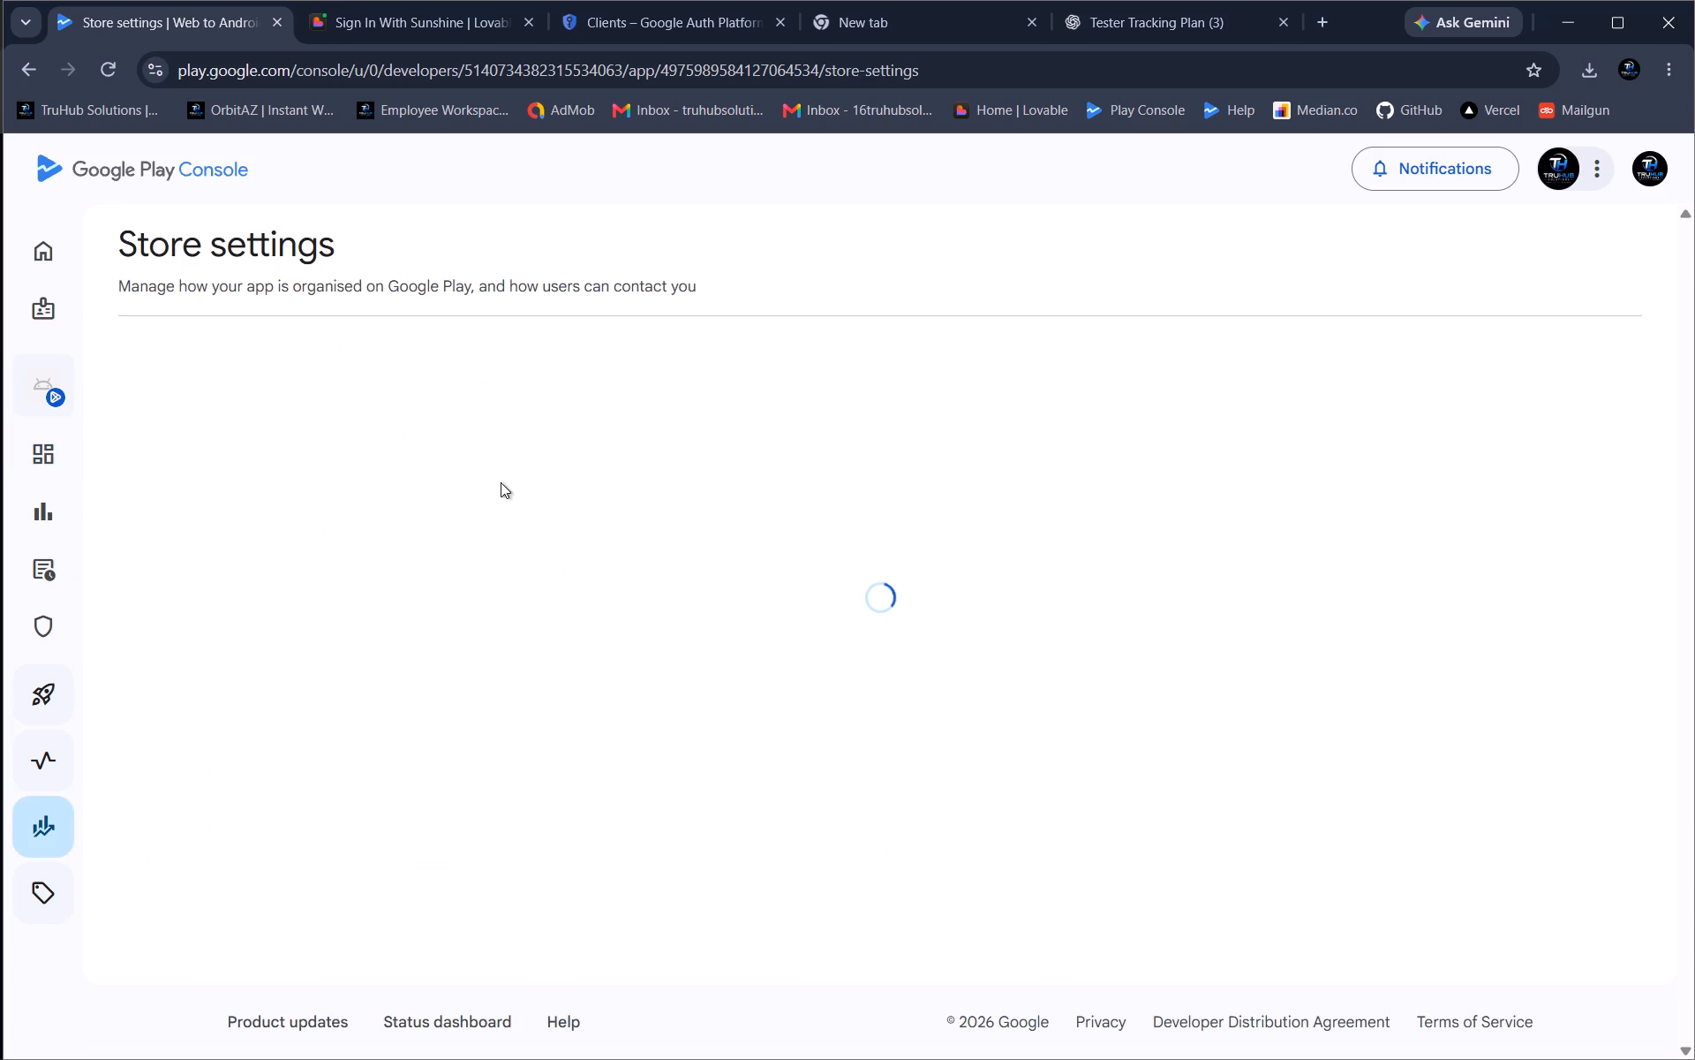
Edit the app category in Store settings, choosing App as the type and Business as the category.
{"action": "left_click", "coordinate": [1585, 358]}
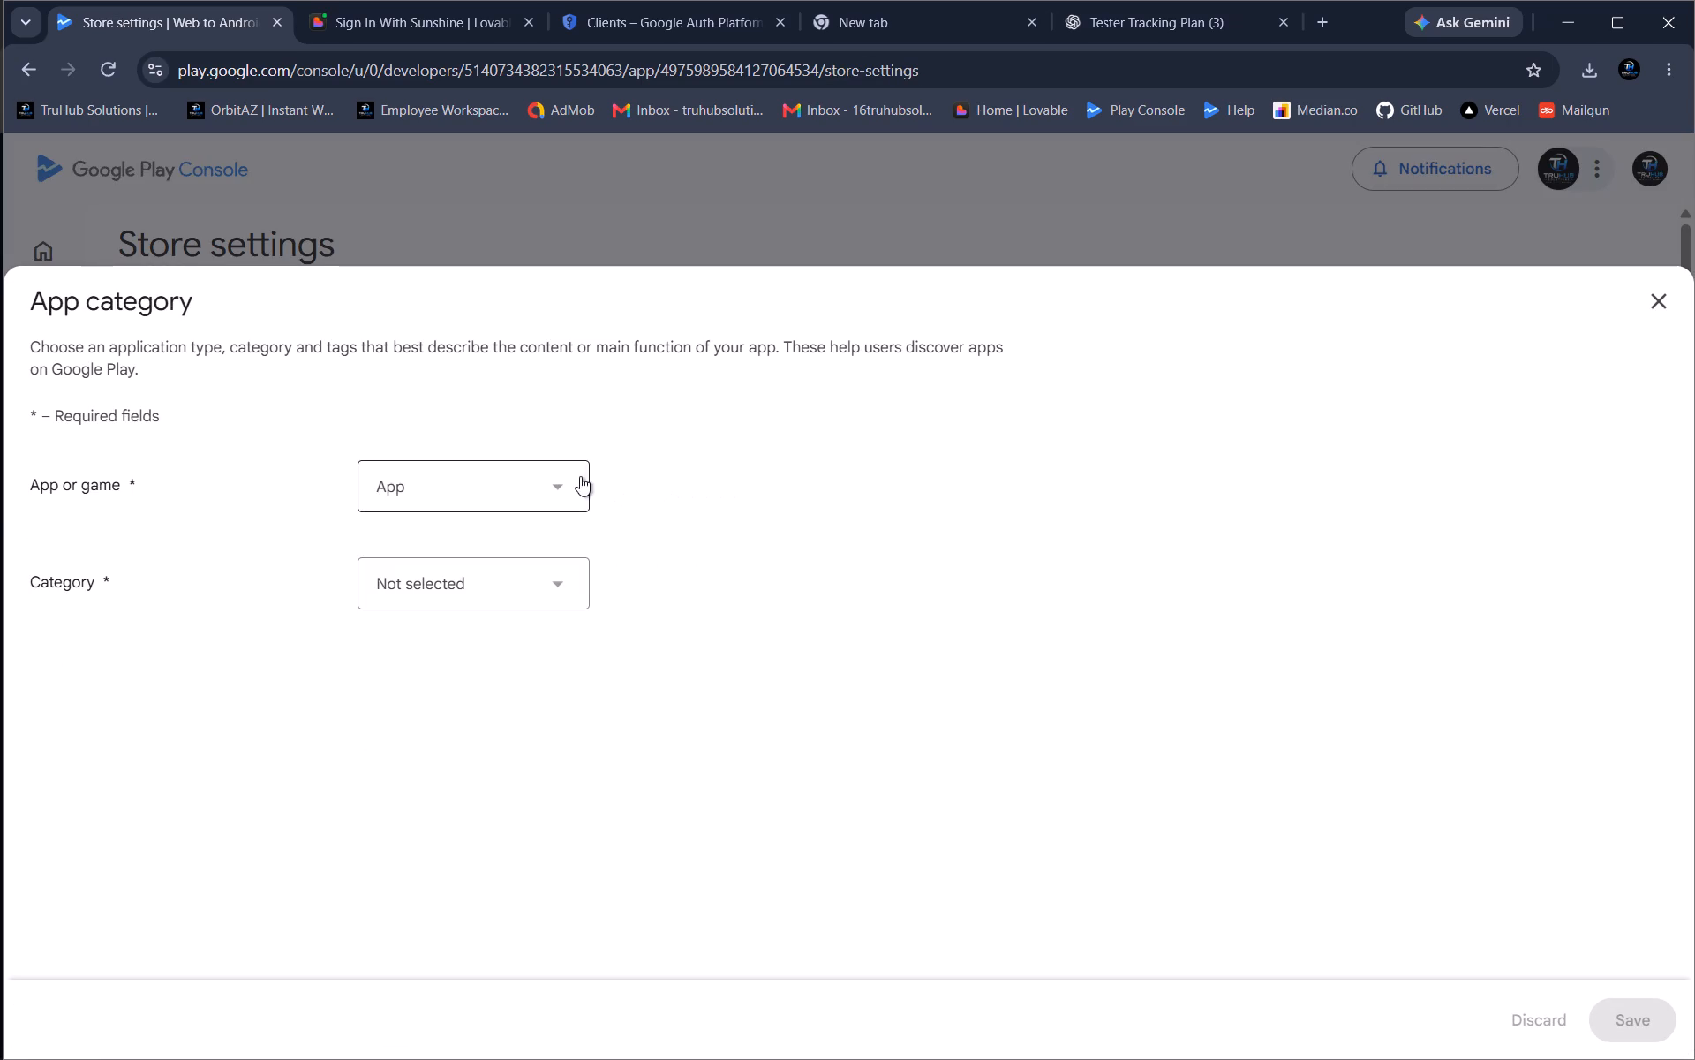
{"action": "left_click", "coordinate": [577, 476]}
{"action": "left_click", "coordinate": [494, 509]}
{"action": "left_click", "coordinate": [486, 580]}
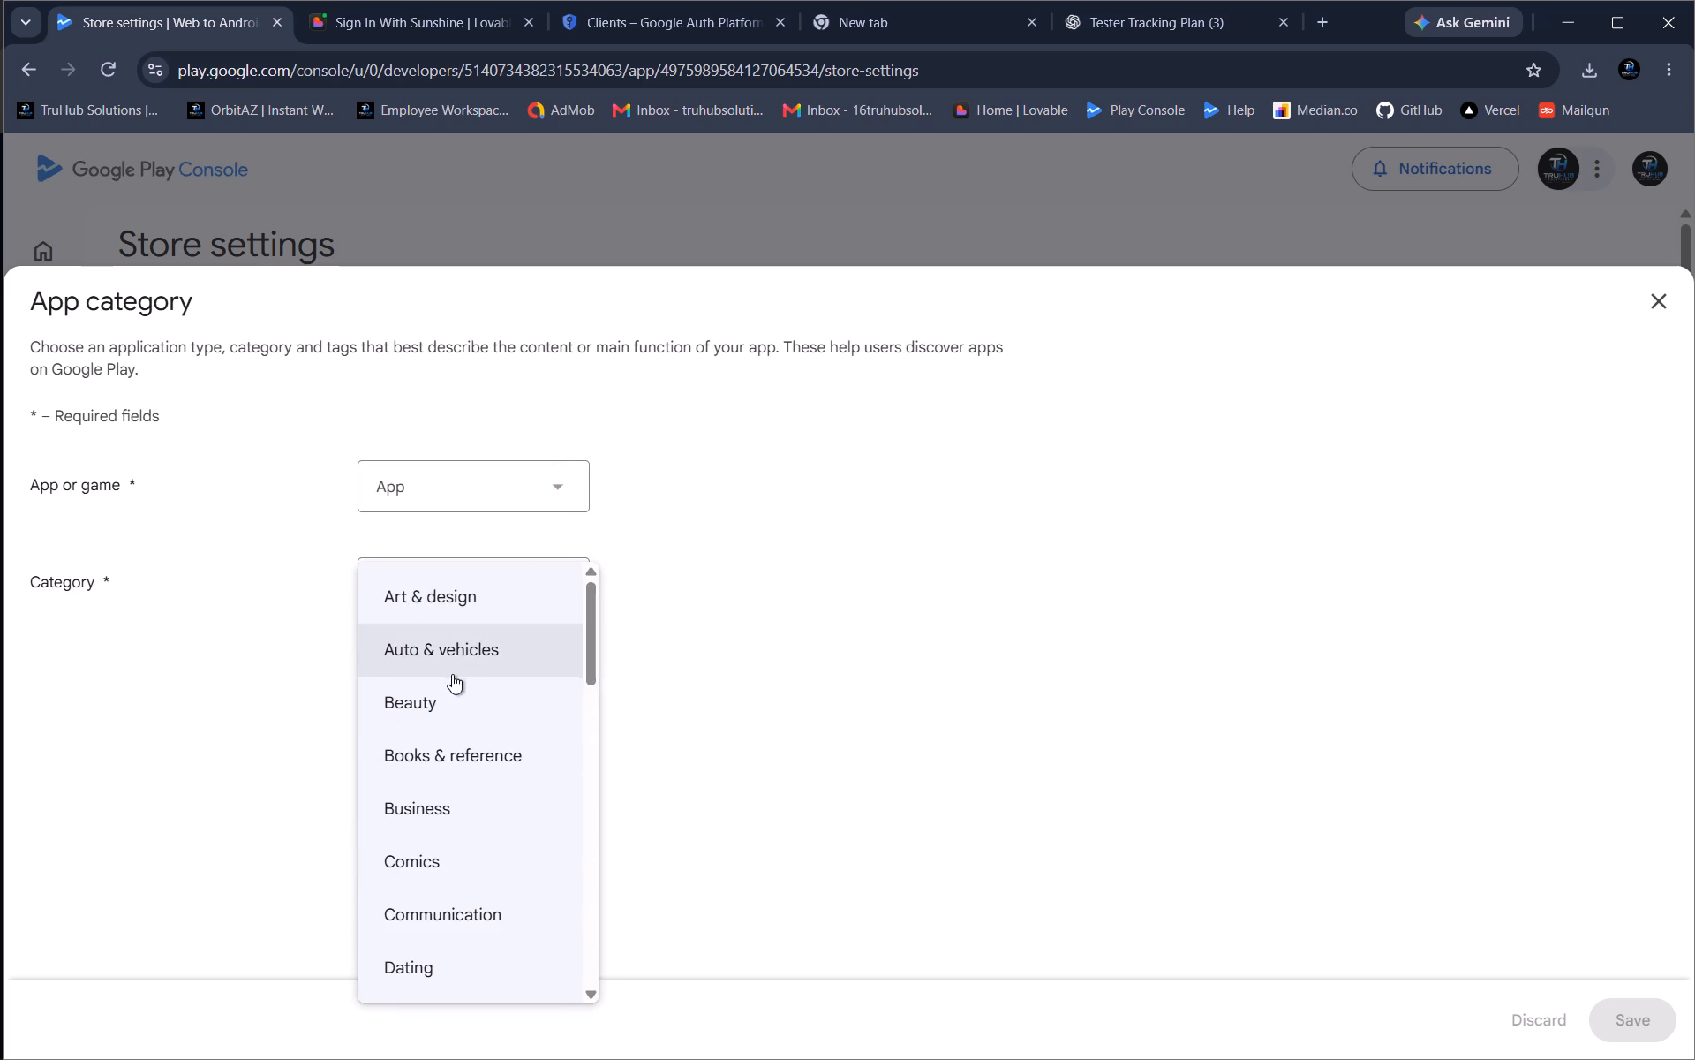
{"action": "scroll", "coordinate": [457, 598], "scroll_direction": "down", "scroll_amount": 1}
{"action": "left_click", "coordinate": [449, 693]}
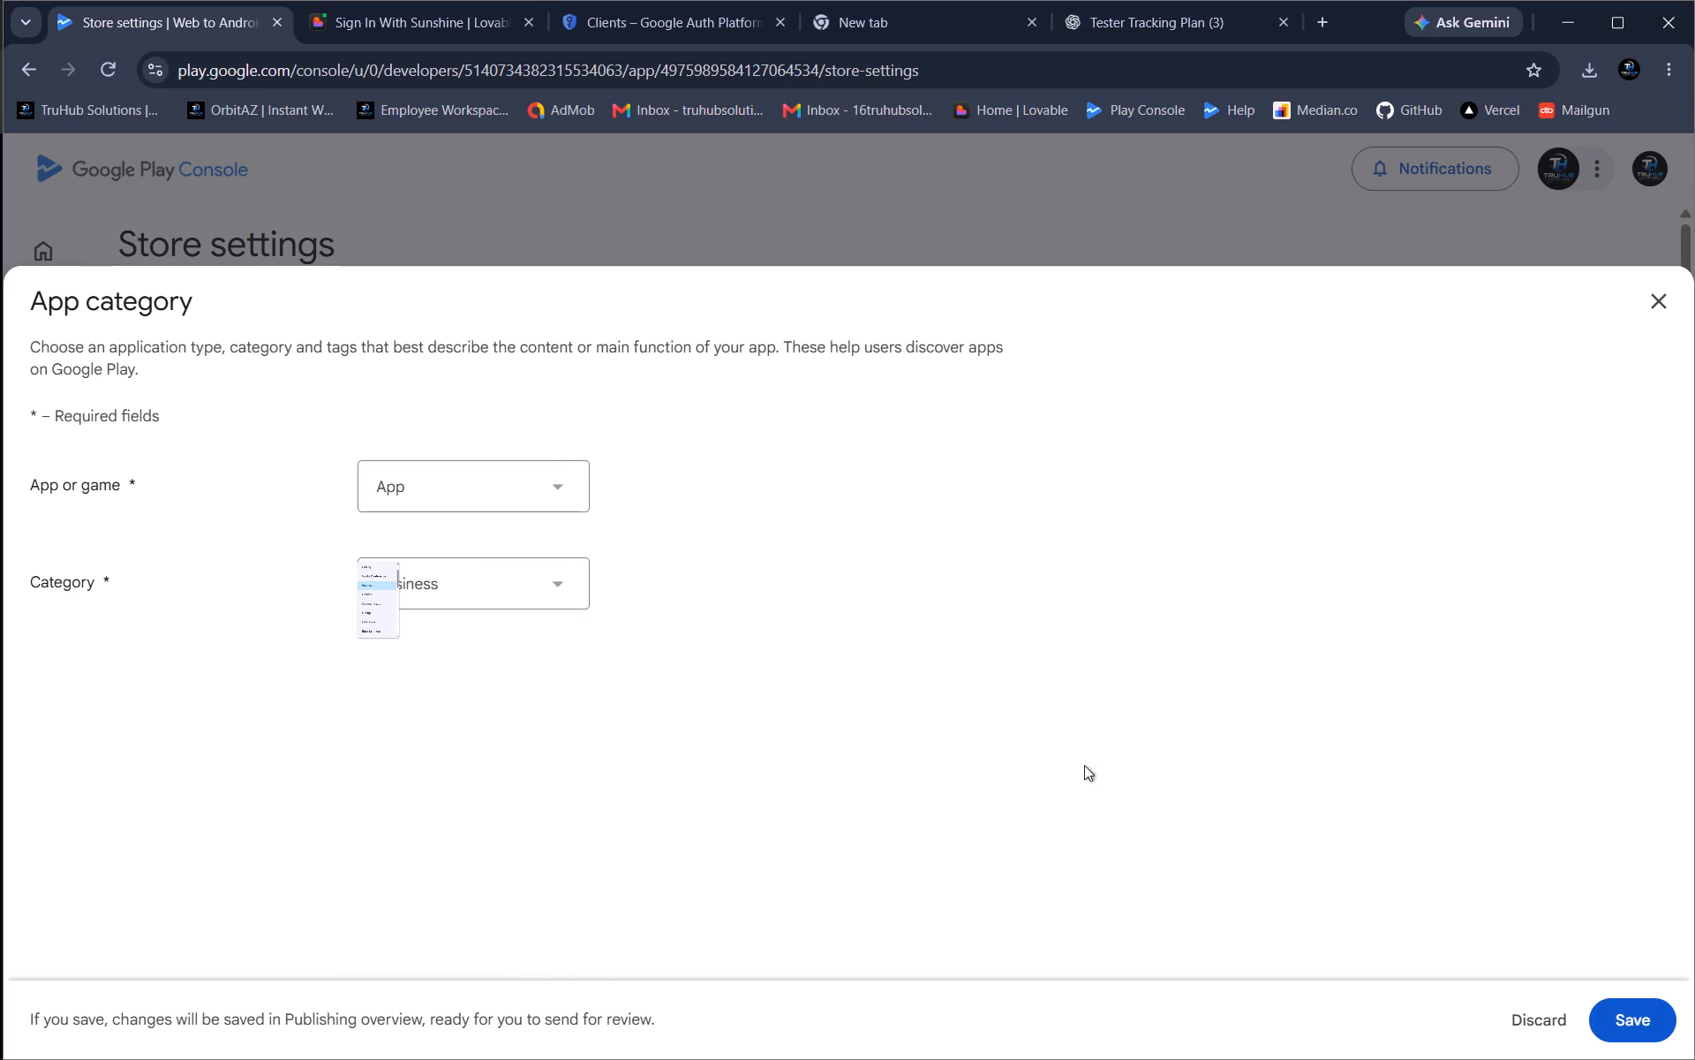
Save the App category settings and close the category form.
{"action": "left_click", "coordinate": [1619, 1008]}
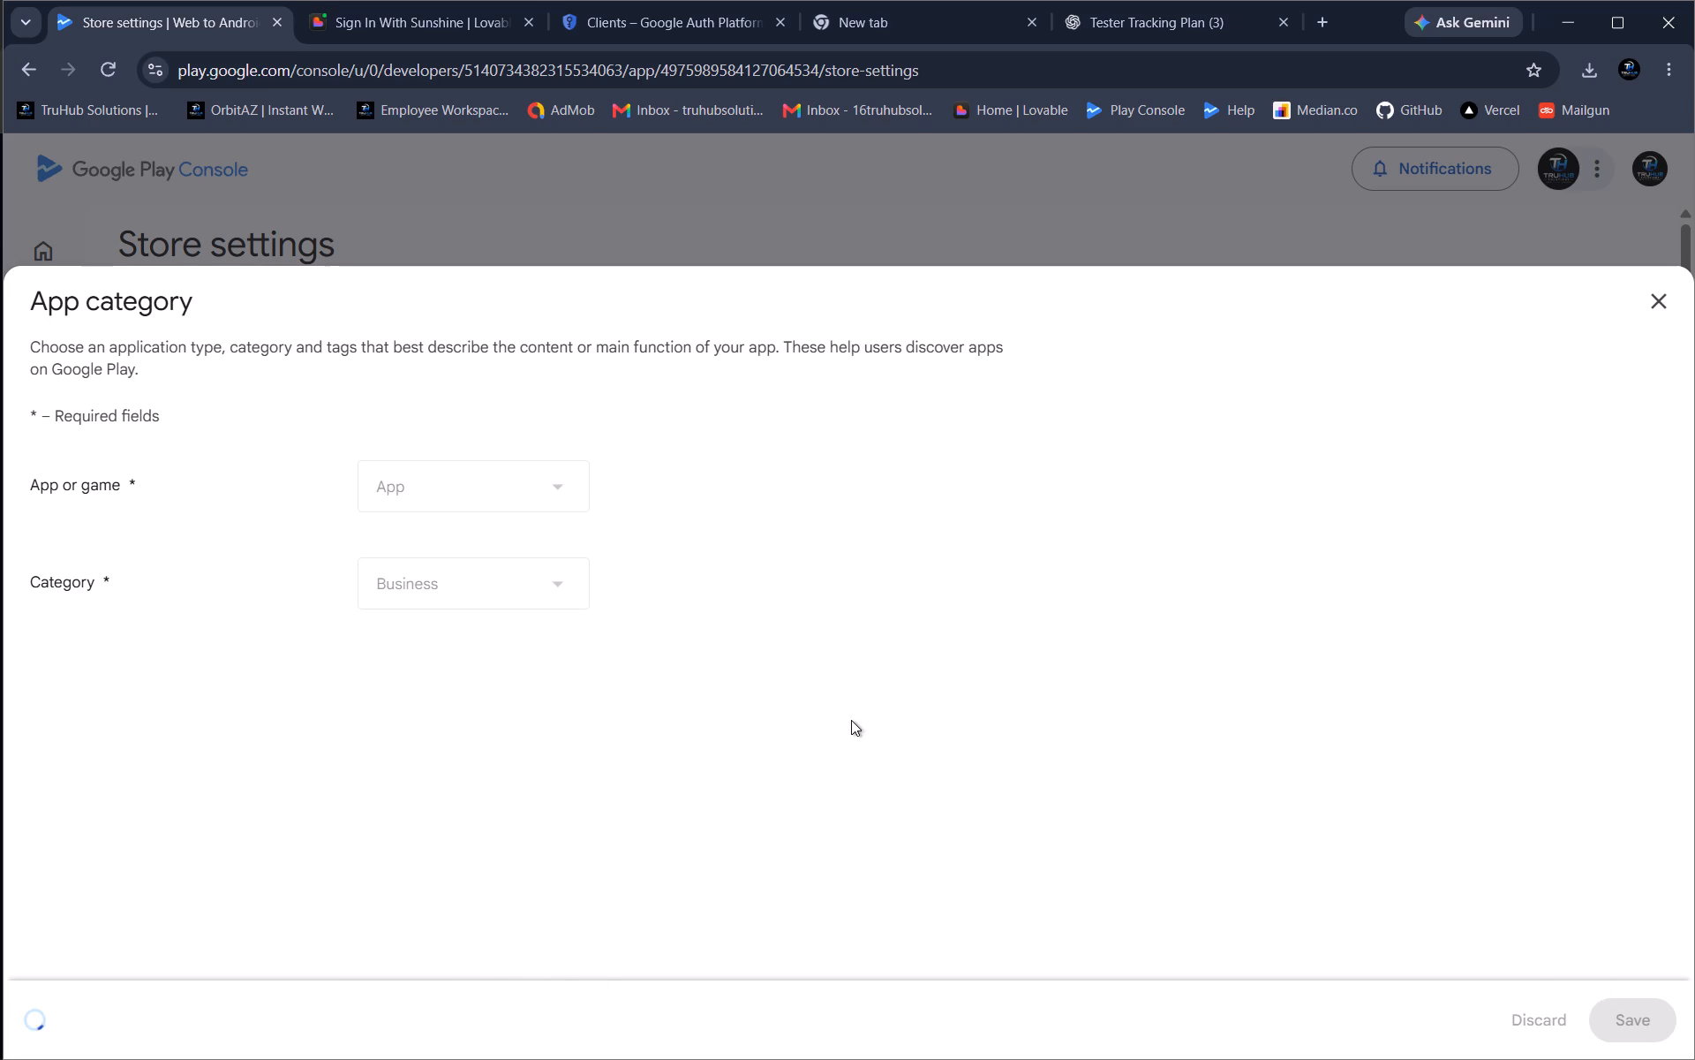
{"action": "left_click", "coordinate": [825, 665]}
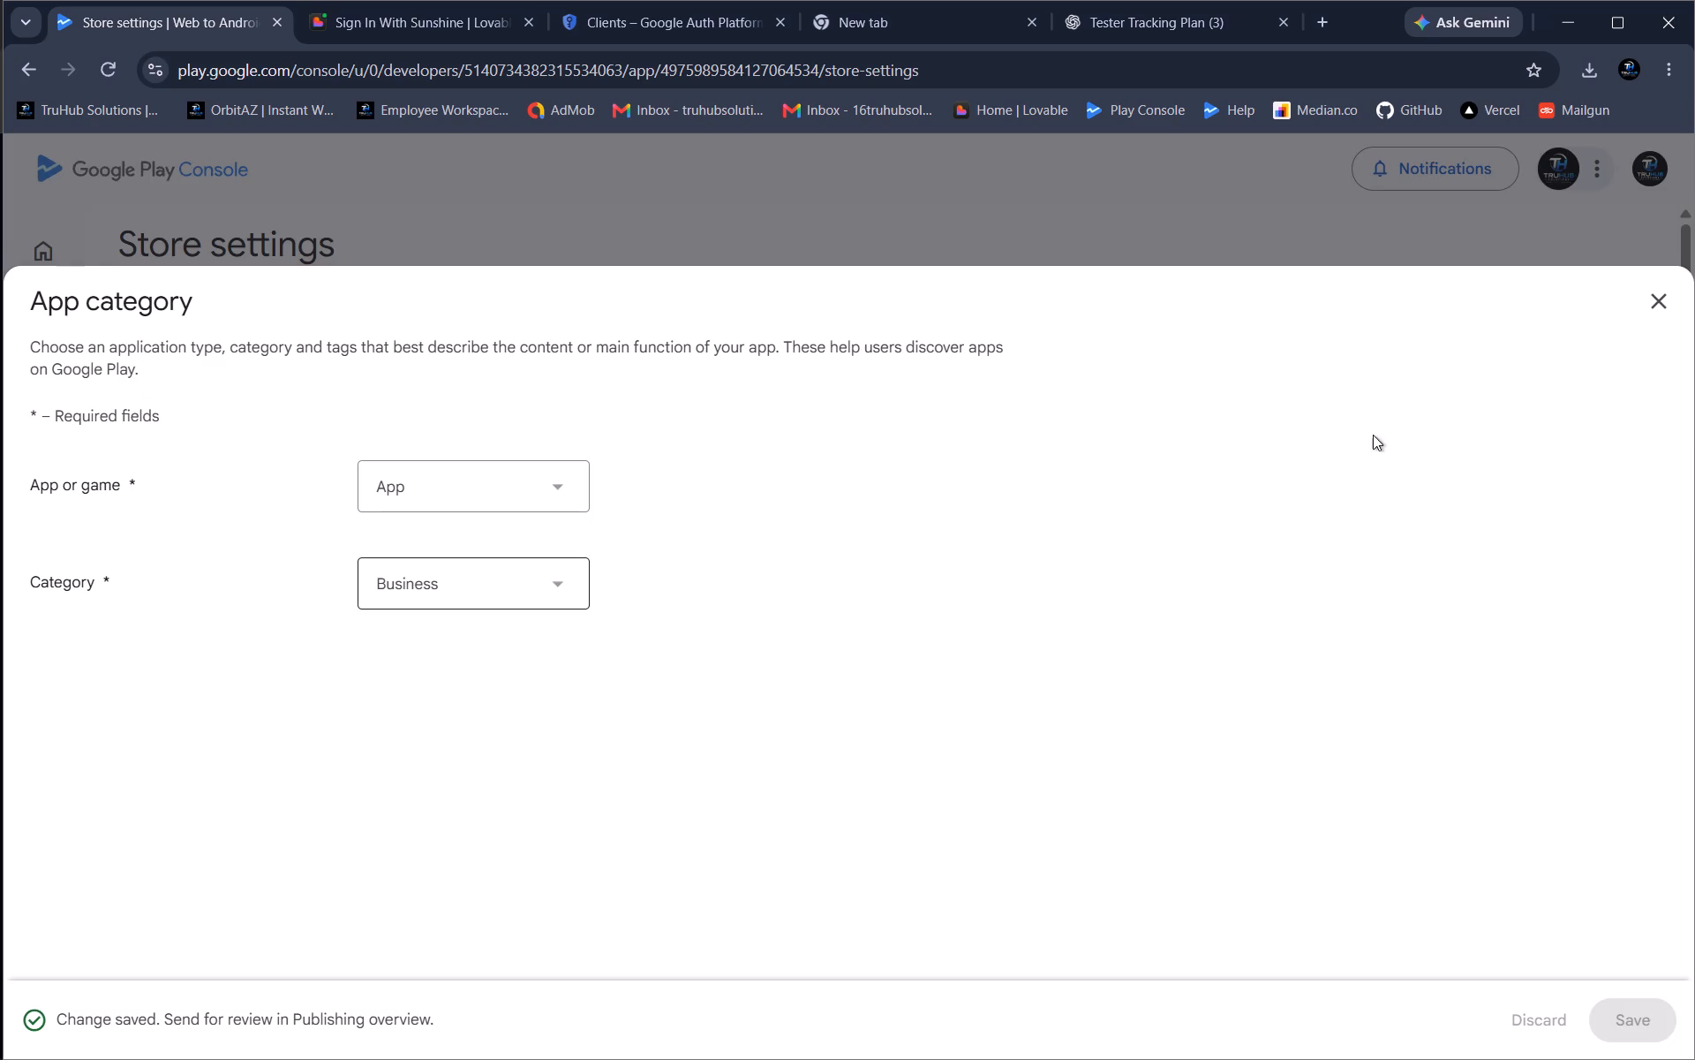
{"action": "left_click", "coordinate": [1645, 300]}
Open Manage tags in Store settings, select the Business tag and apply it to the app.
{"action": "left_click", "coordinate": [499, 672]}
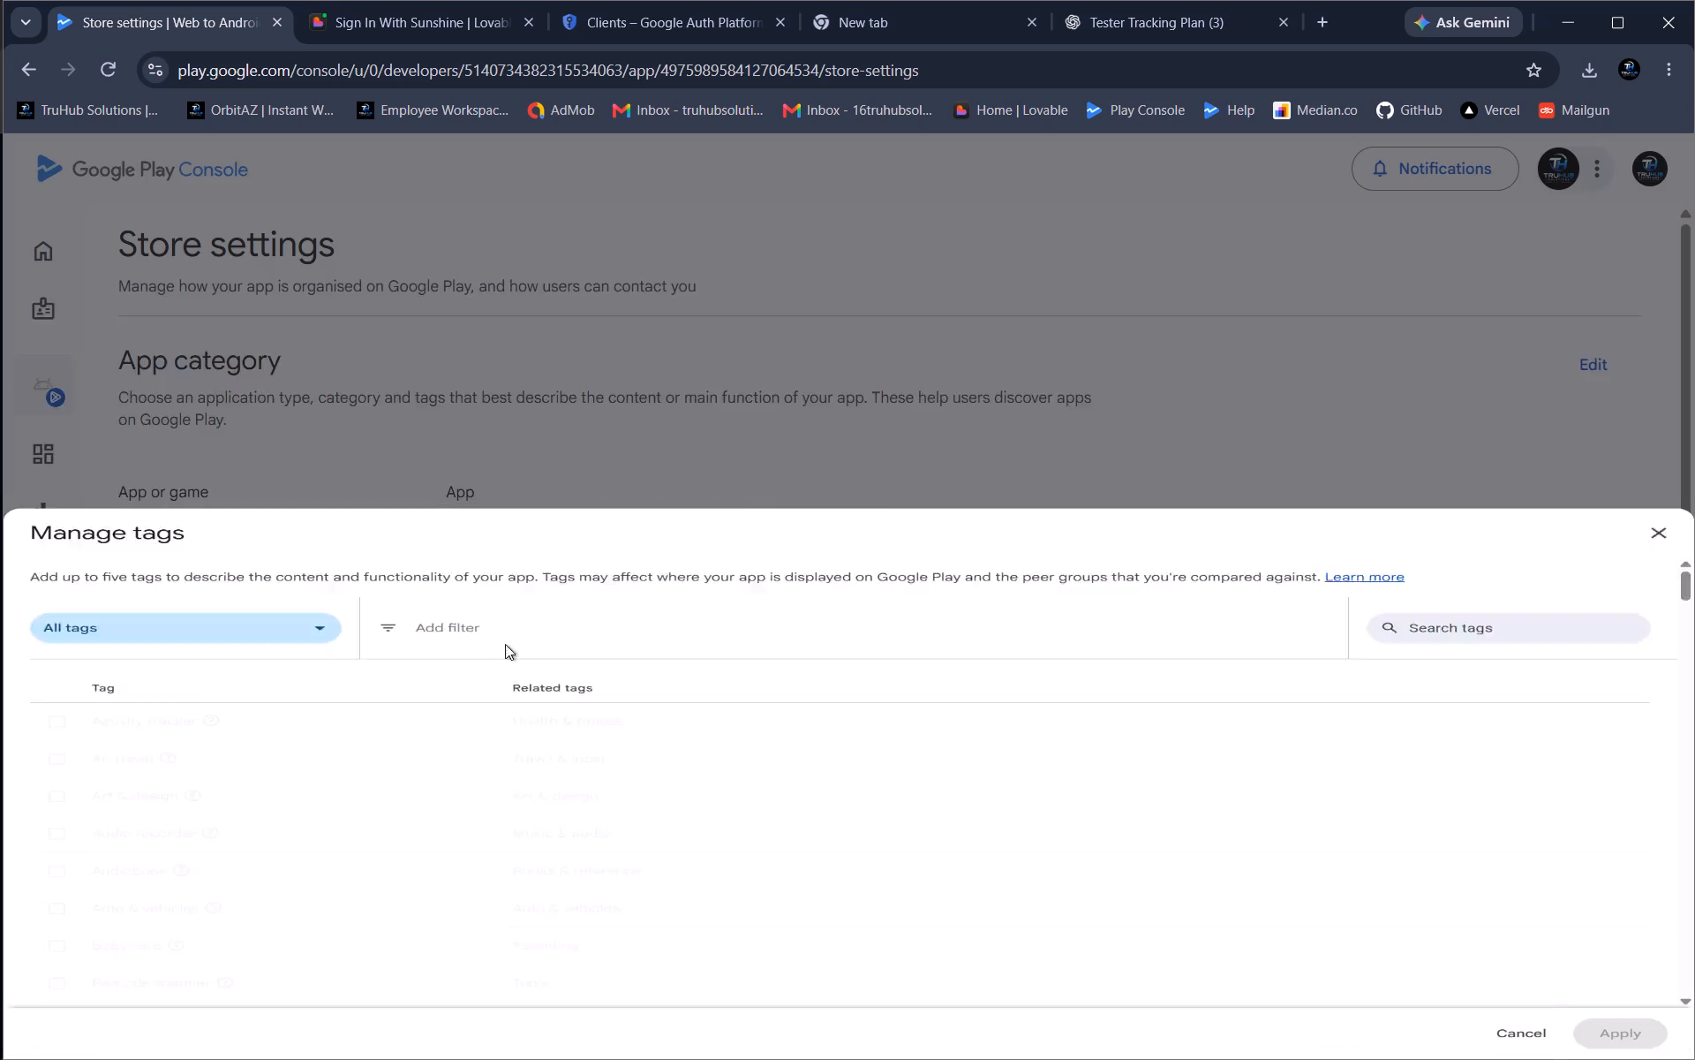
{"action": "scroll", "coordinate": [485, 647], "scroll_direction": "down", "scroll_amount": 2}
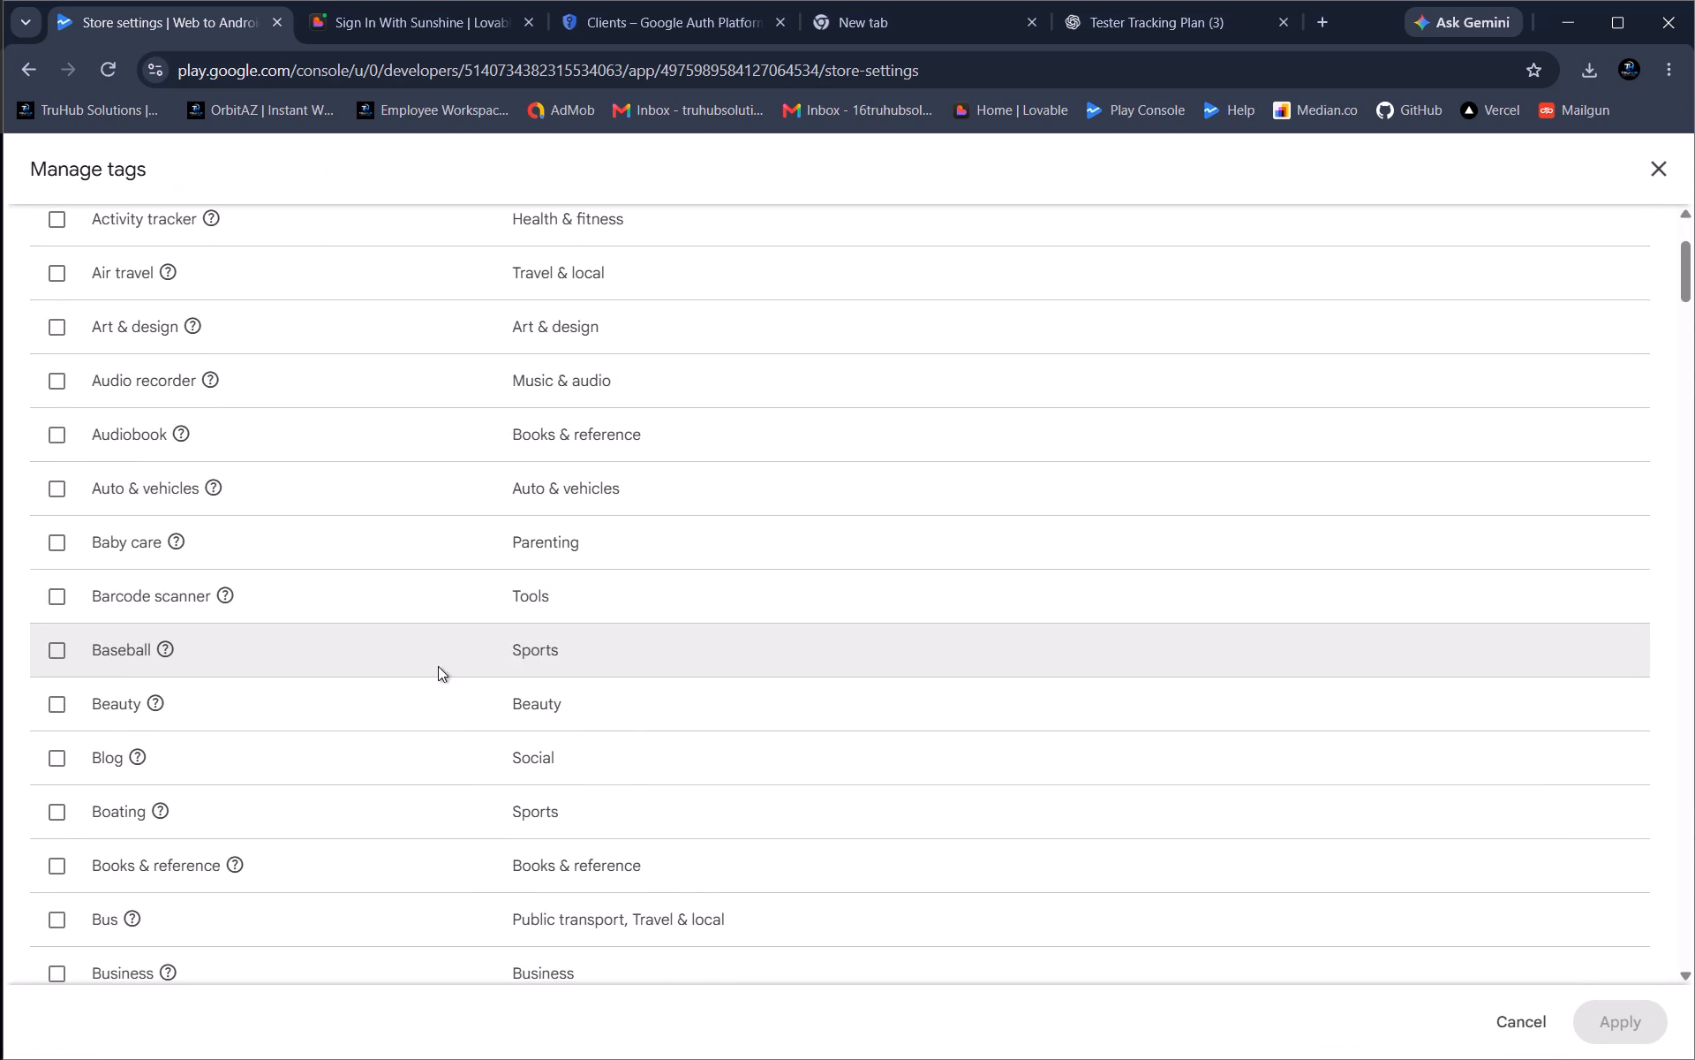
{"action": "scroll", "coordinate": [96, 693], "scroll_direction": "down", "scroll_amount": 3}
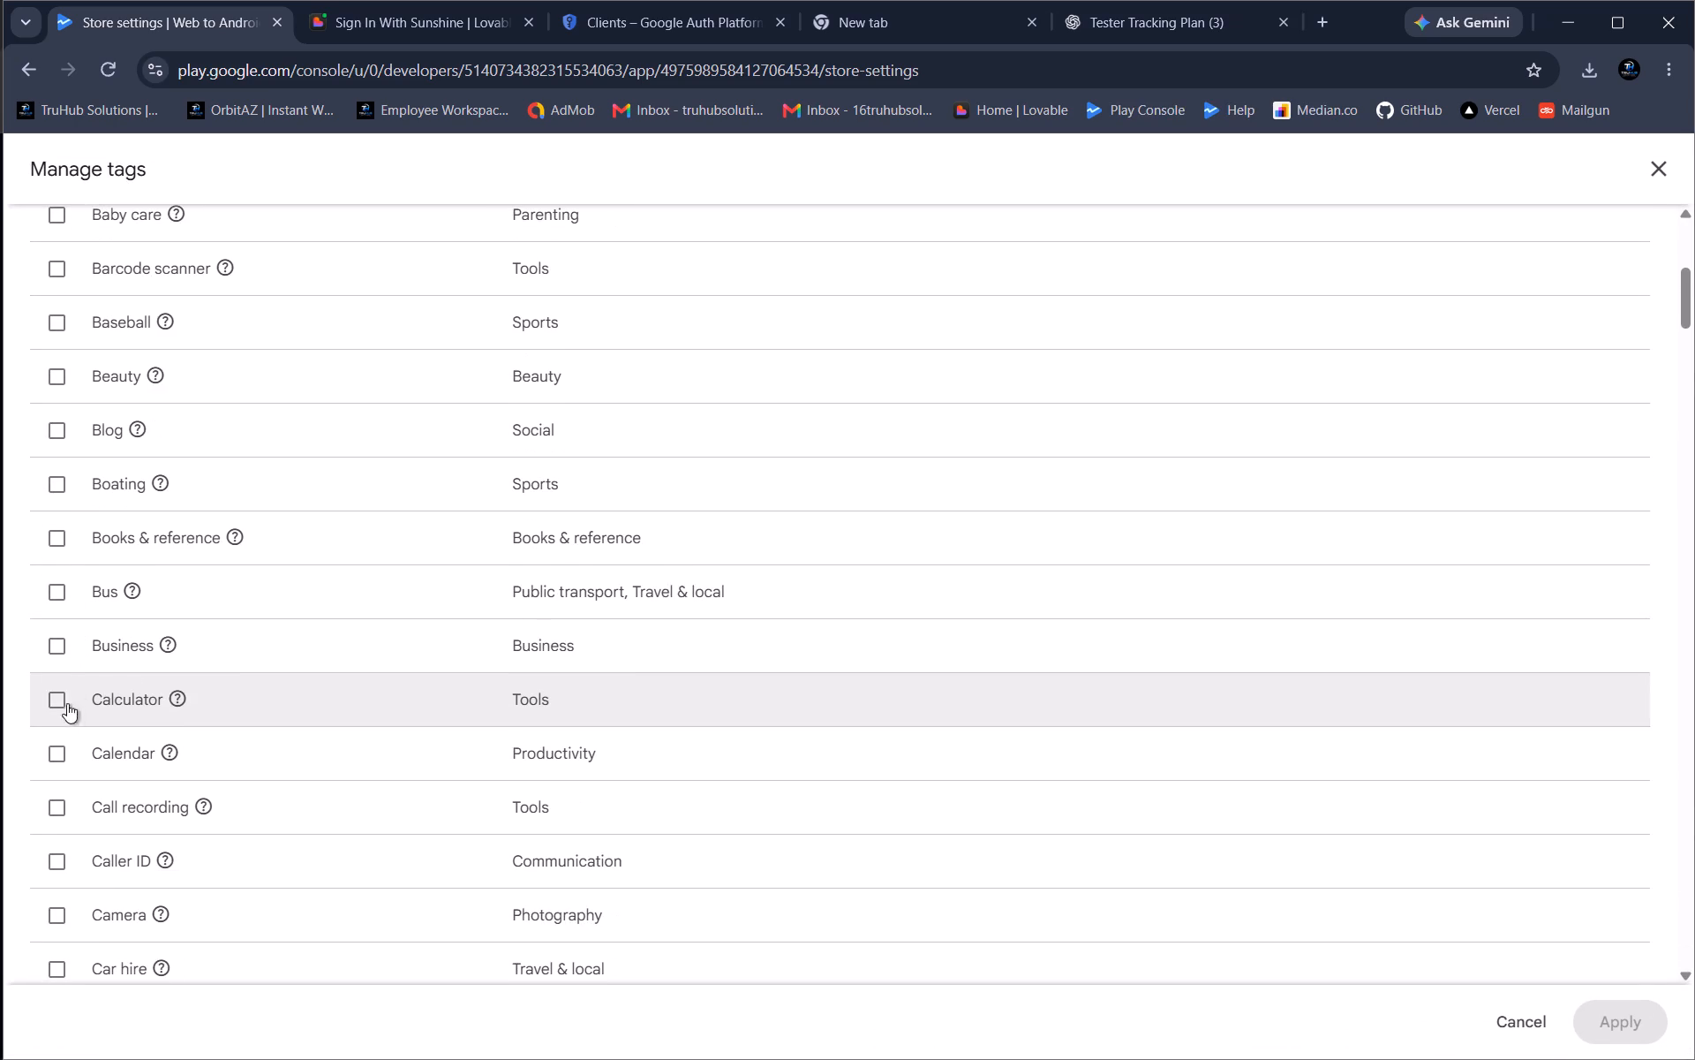
{"action": "left_click", "coordinate": [57, 662]}
{"action": "scroll", "coordinate": [72, 658], "scroll_direction": "down", "scroll_amount": 6}
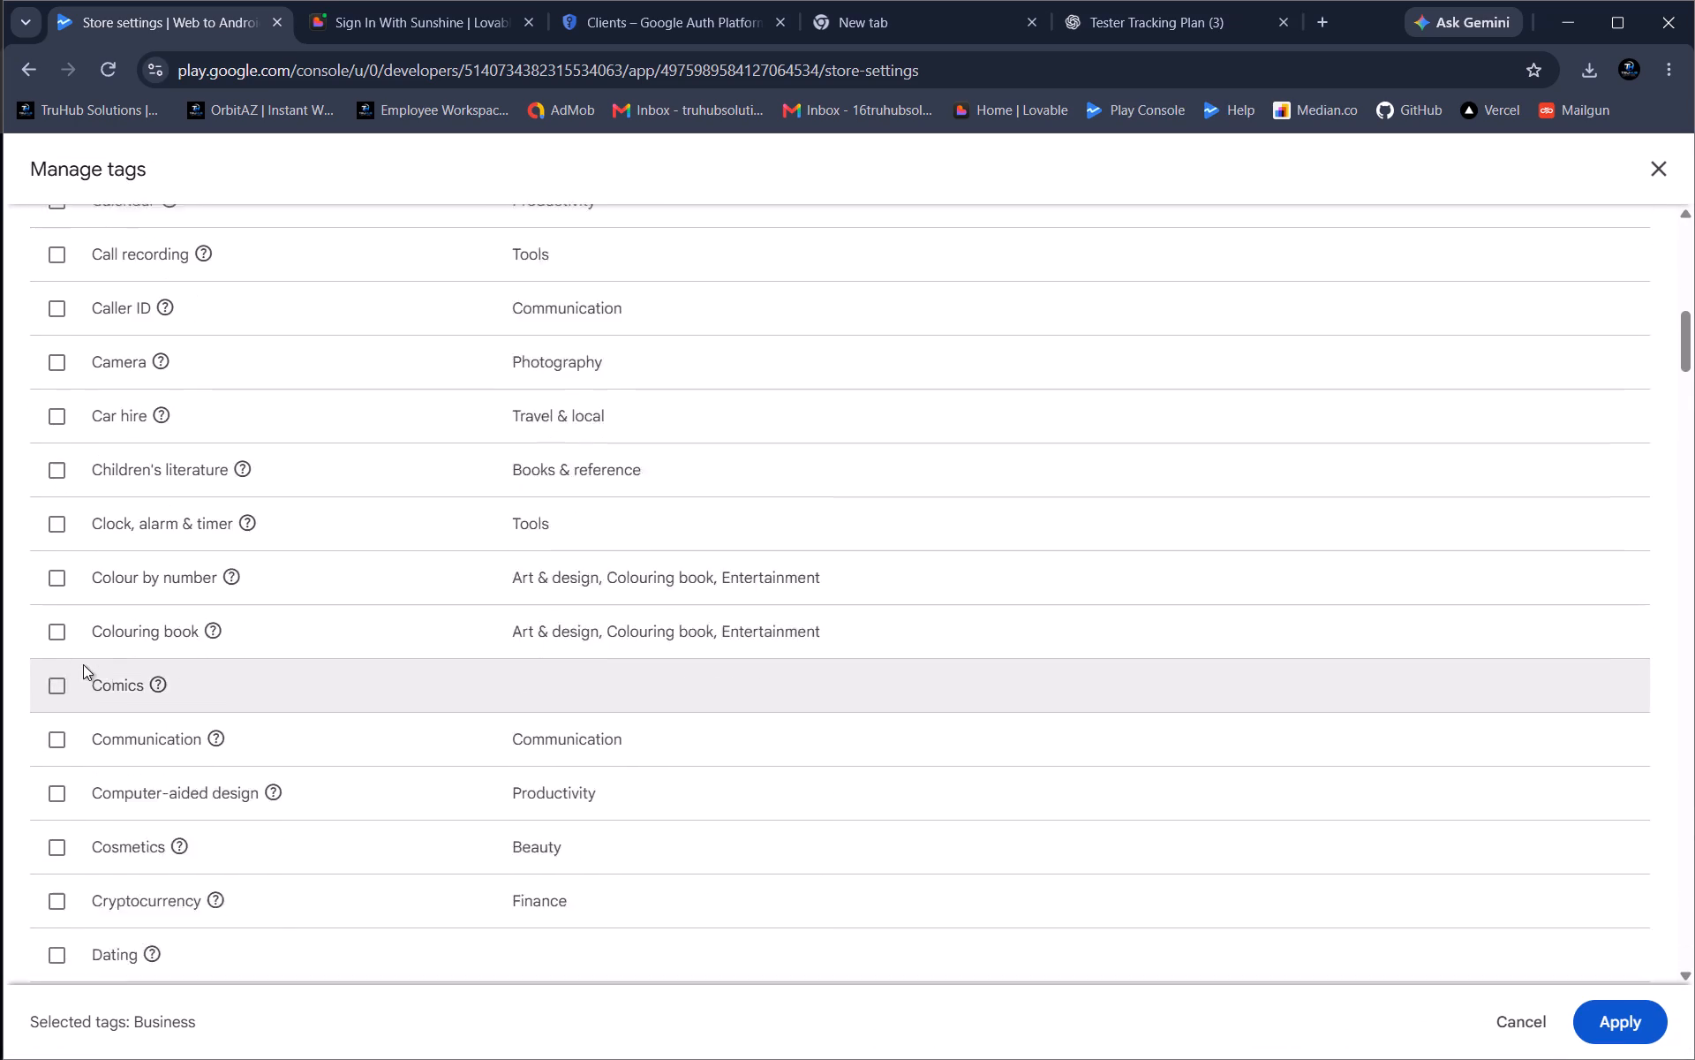
{"action": "scroll", "coordinate": [83, 664], "scroll_direction": "down", "scroll_amount": 3}
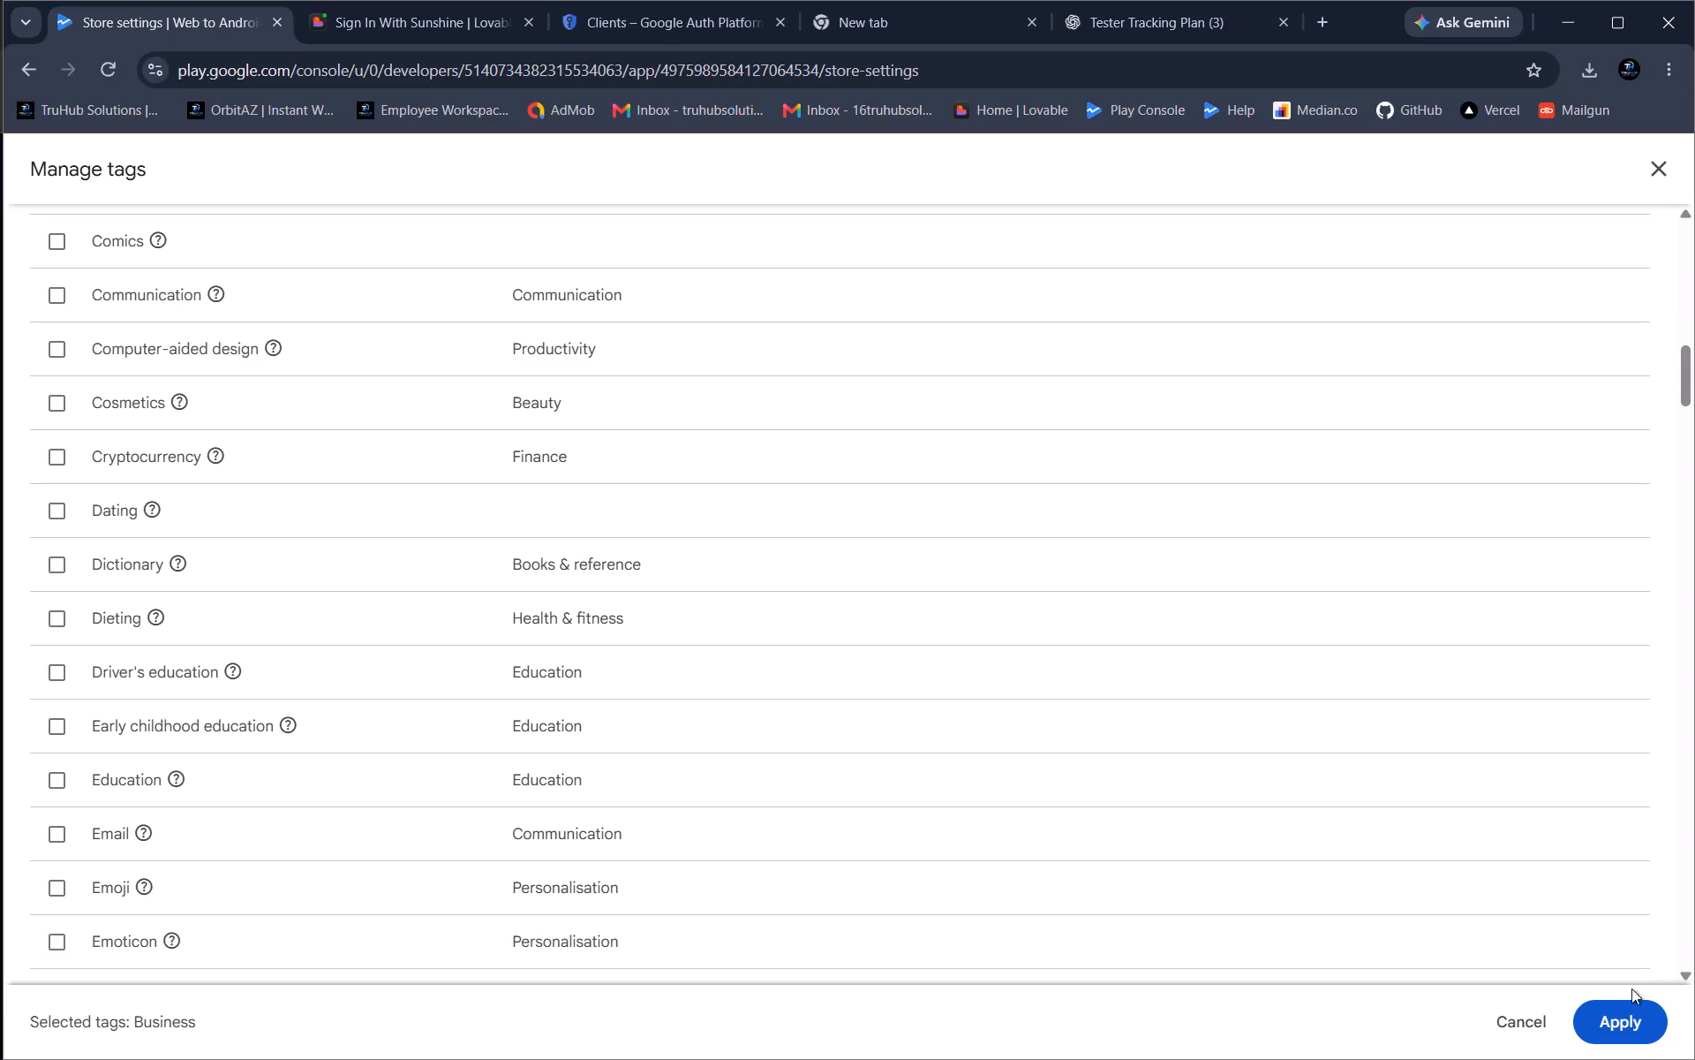
{"action": "left_click", "coordinate": [1610, 1011]}
Open the Store Listing contact details in Store settings for editing.
{"action": "scroll", "coordinate": [1119, 696], "scroll_direction": "down", "scroll_amount": 2}
{"action": "scroll", "coordinate": [1047, 715], "scroll_direction": "down", "scroll_amount": 4}
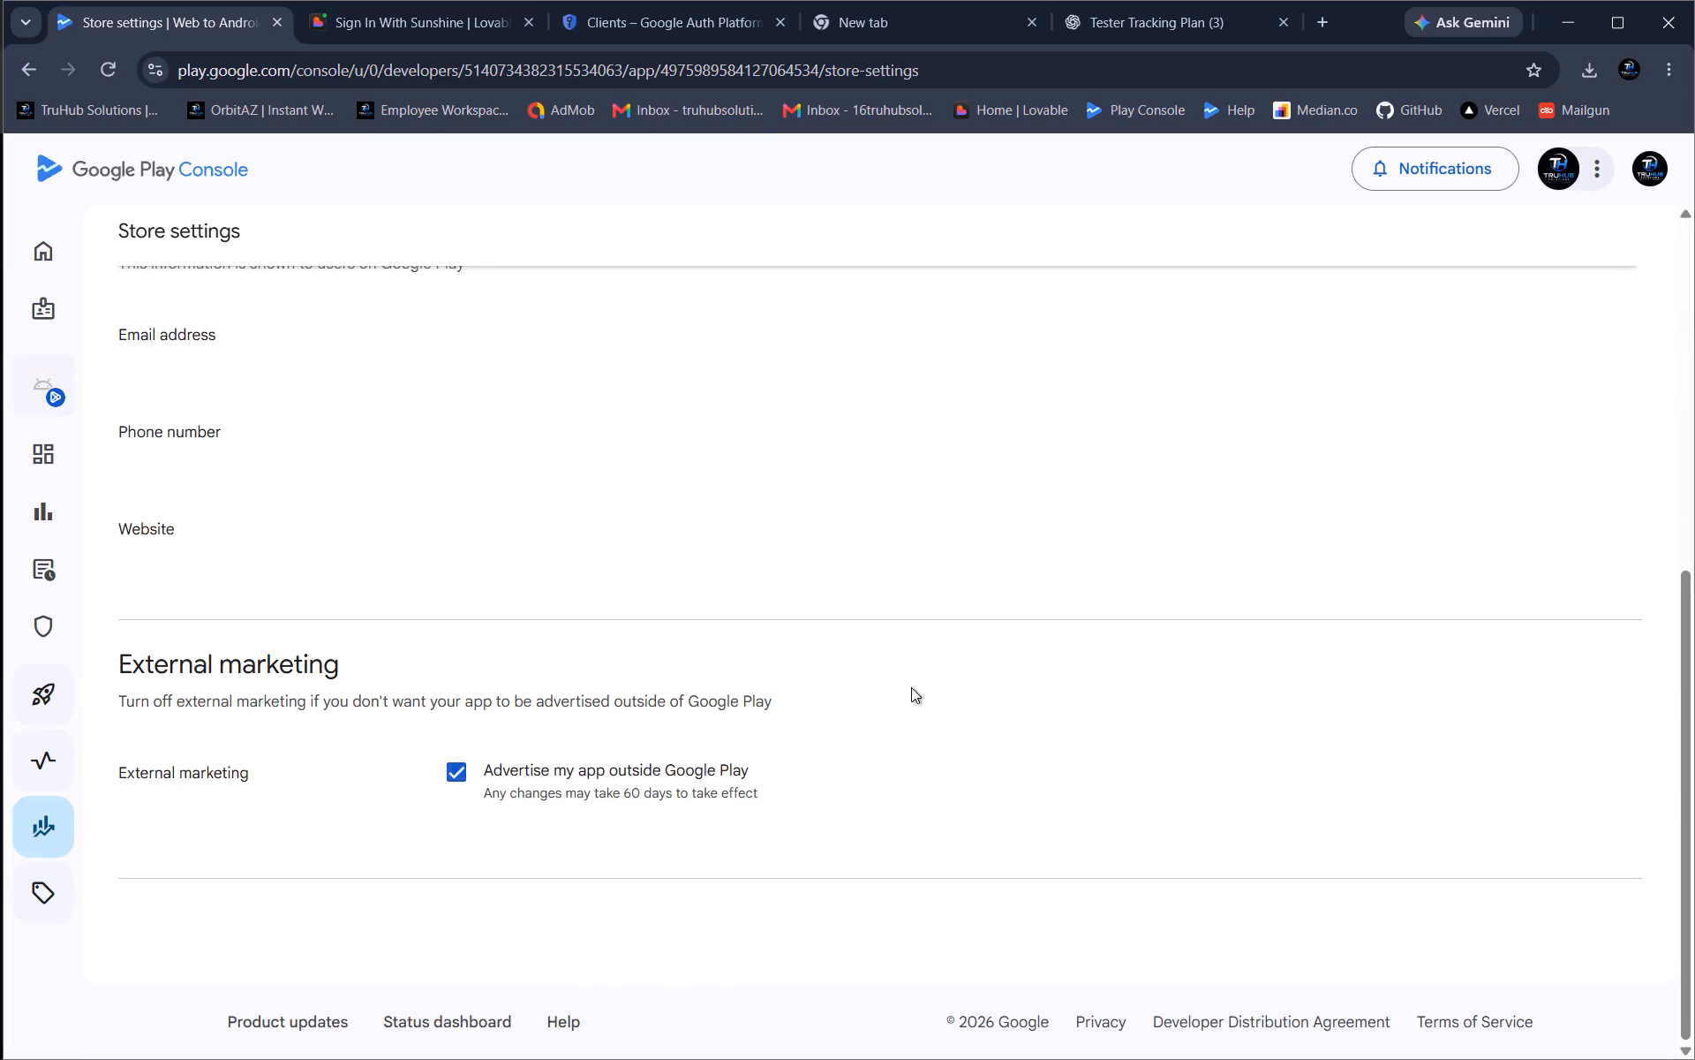
{"action": "scroll", "coordinate": [941, 659], "scroll_direction": "up", "scroll_amount": 2}
{"action": "left_click", "coordinate": [1578, 466]}
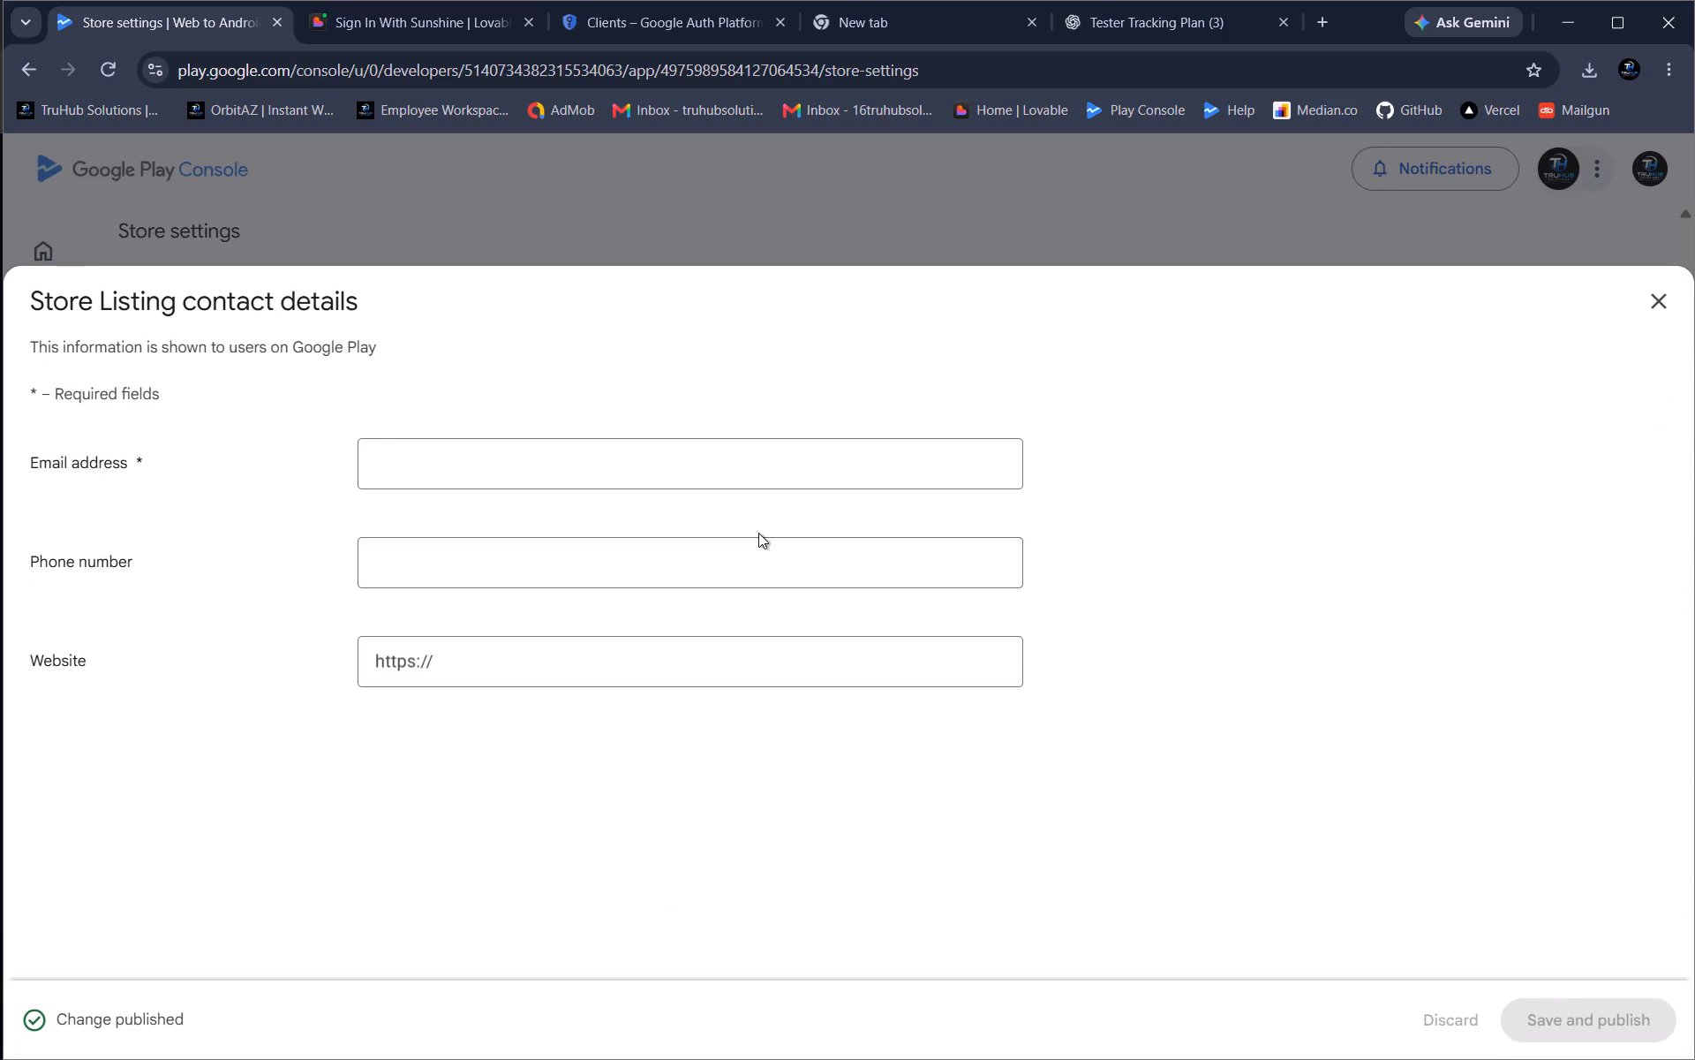
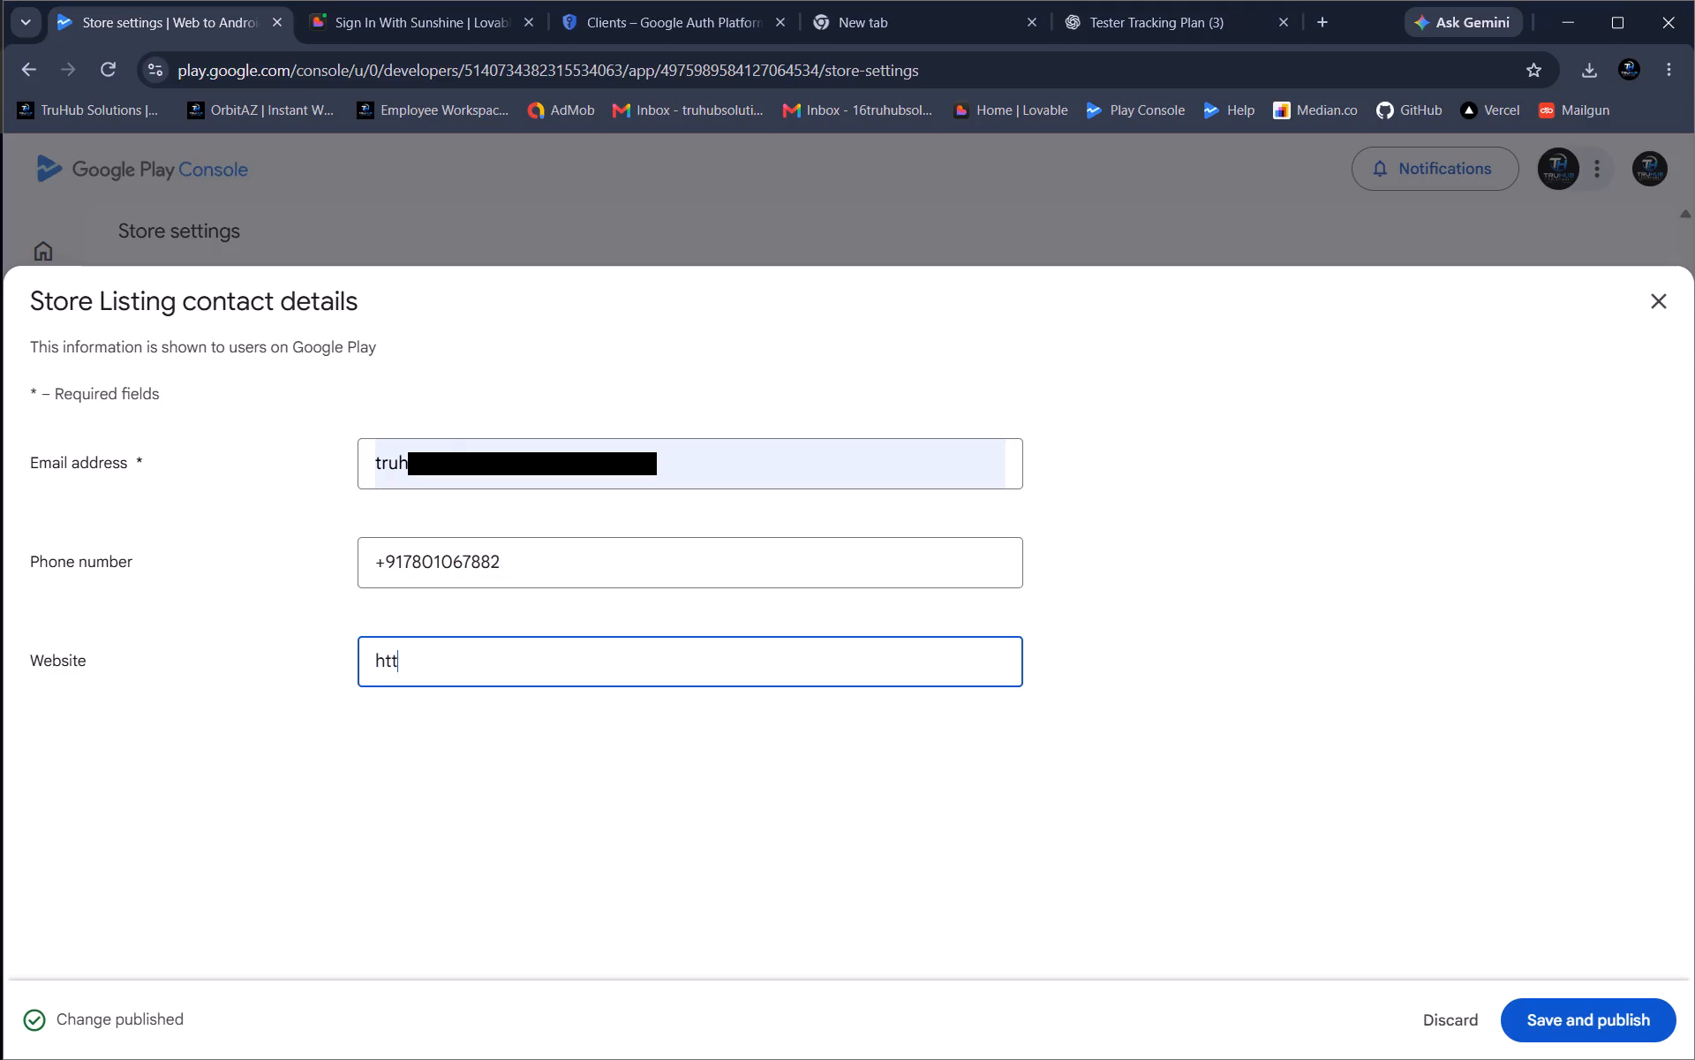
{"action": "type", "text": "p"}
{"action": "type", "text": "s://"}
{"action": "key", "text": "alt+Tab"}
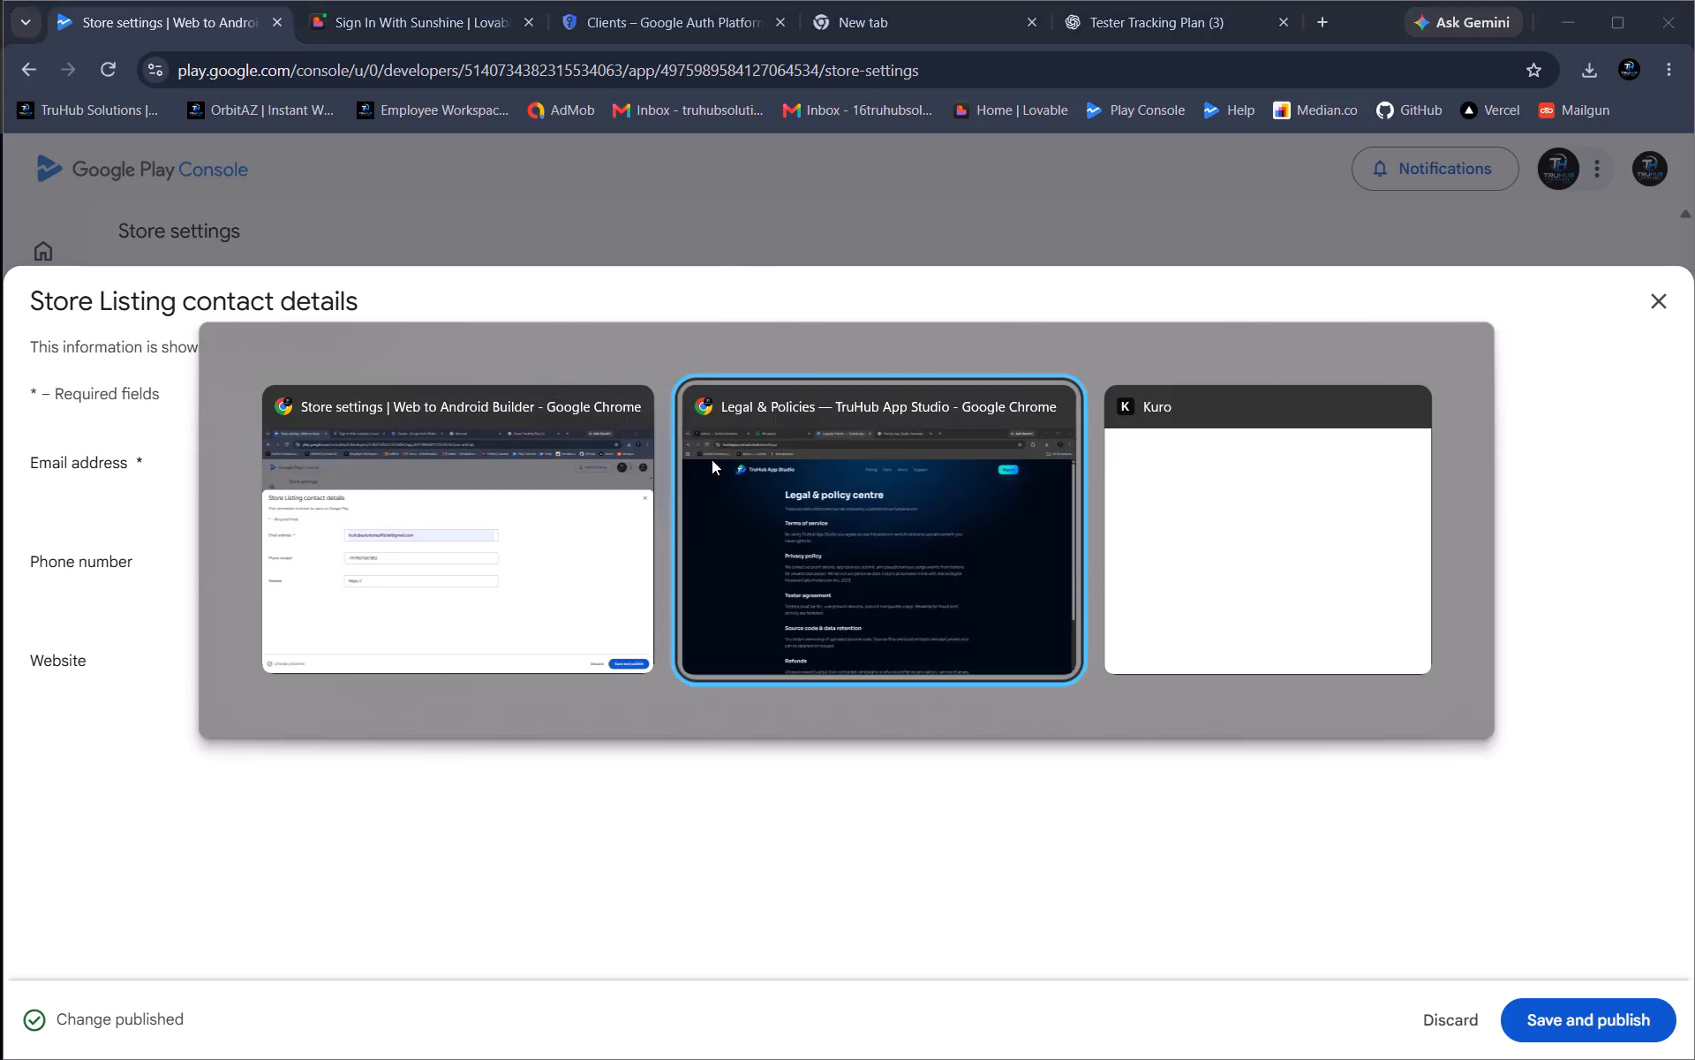
{"action": "left_click", "coordinate": [664, 379]}
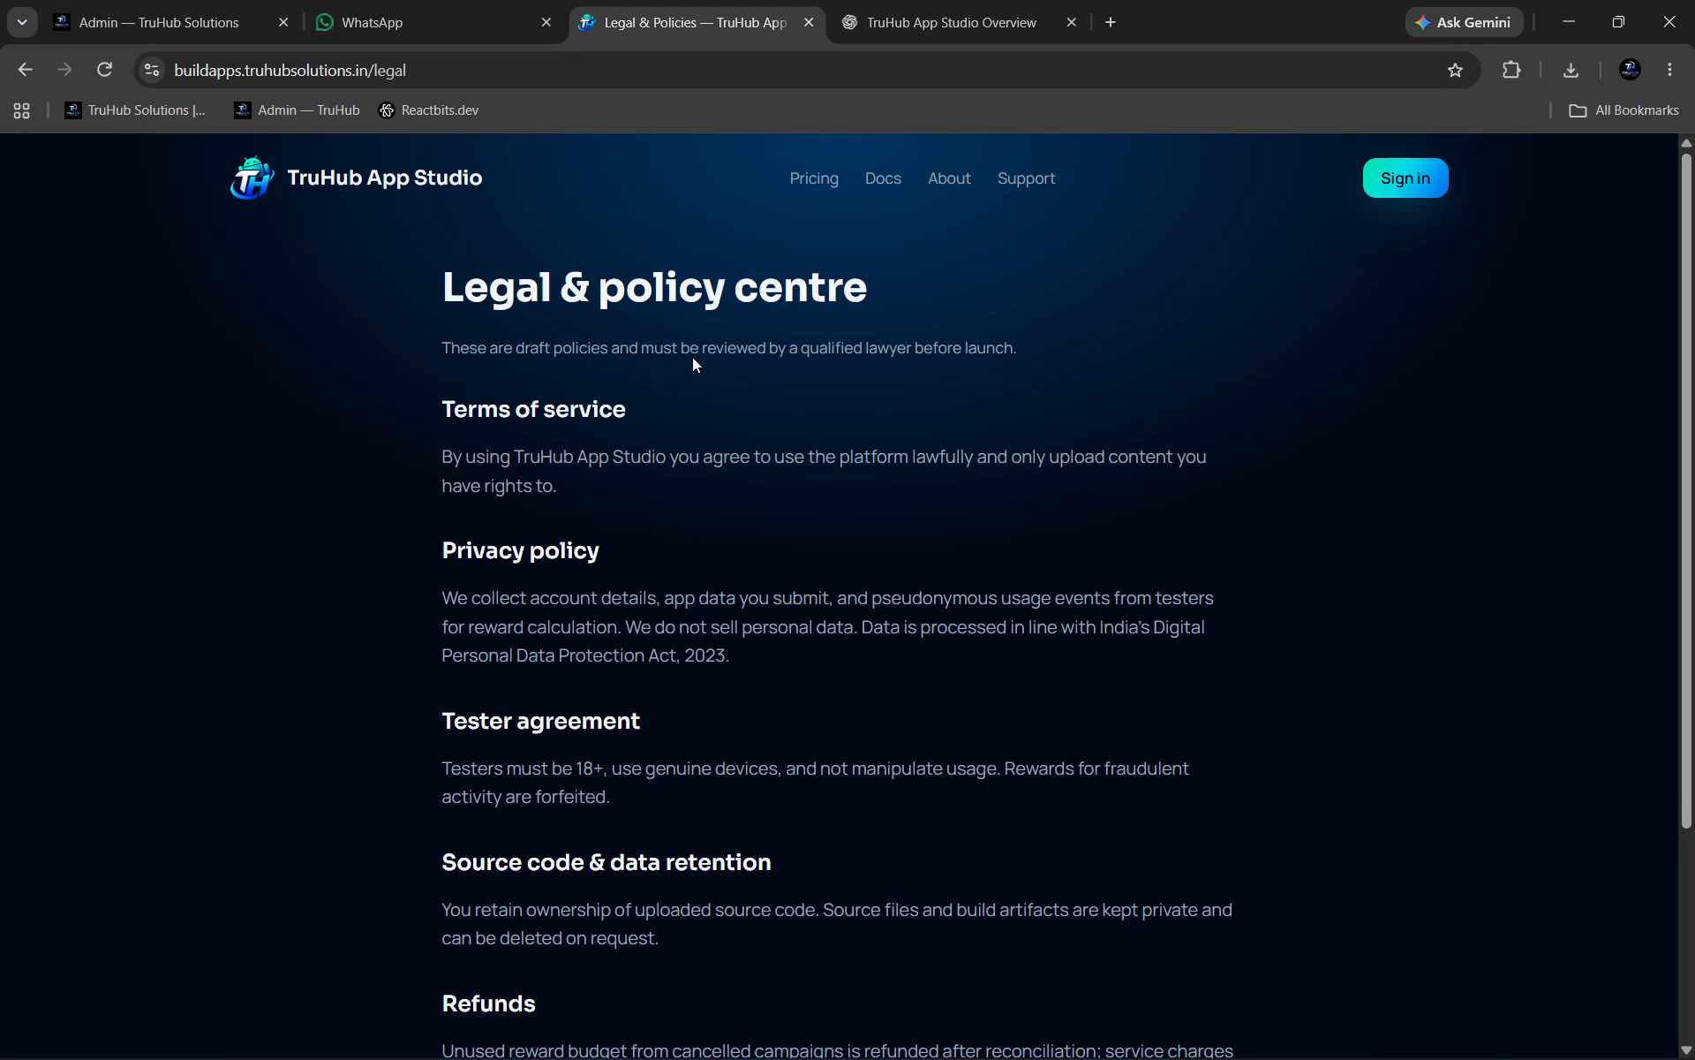
{"action": "scroll", "coordinate": [931, 260], "scroll_direction": "down", "scroll_amount": 1}
{"action": "scroll", "coordinate": [986, 203], "scroll_direction": "up", "scroll_amount": 2}
{"action": "left_click", "coordinate": [1015, 184]}
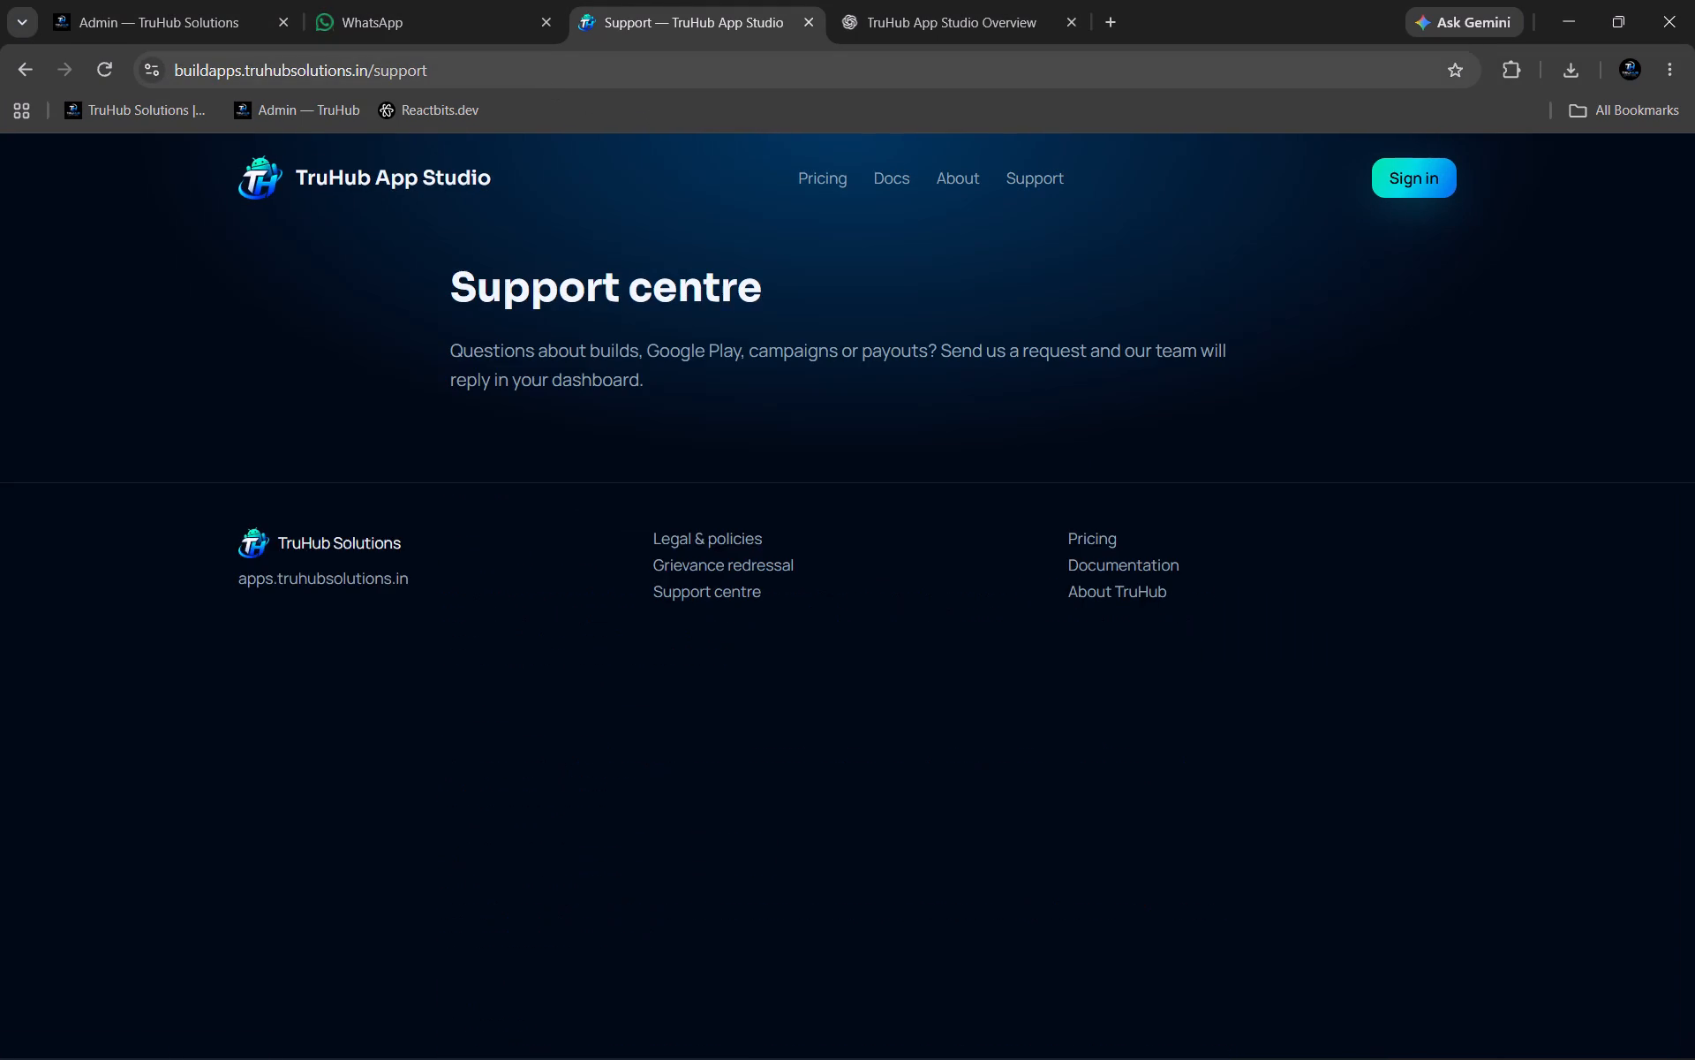
{"action": "left_click", "coordinate": [548, 67]}
{"action": "key", "text": "ctrl+c"}
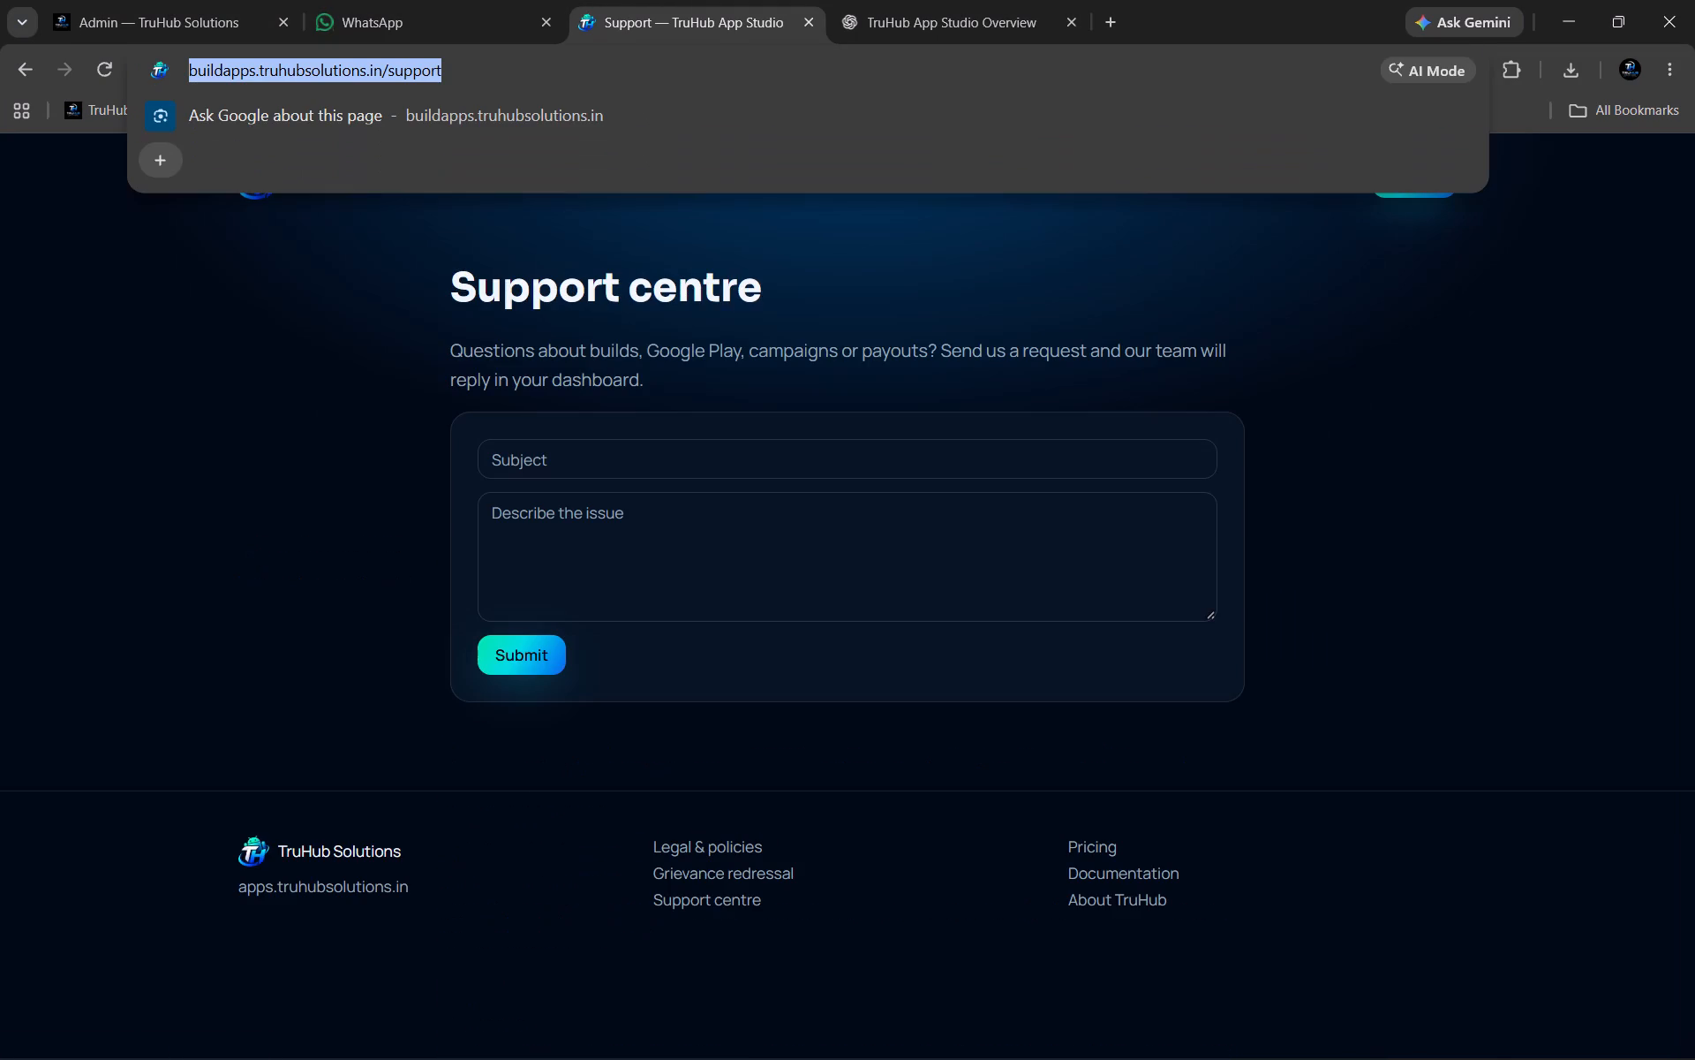
{"action": "key", "text": "alt+Tab"}
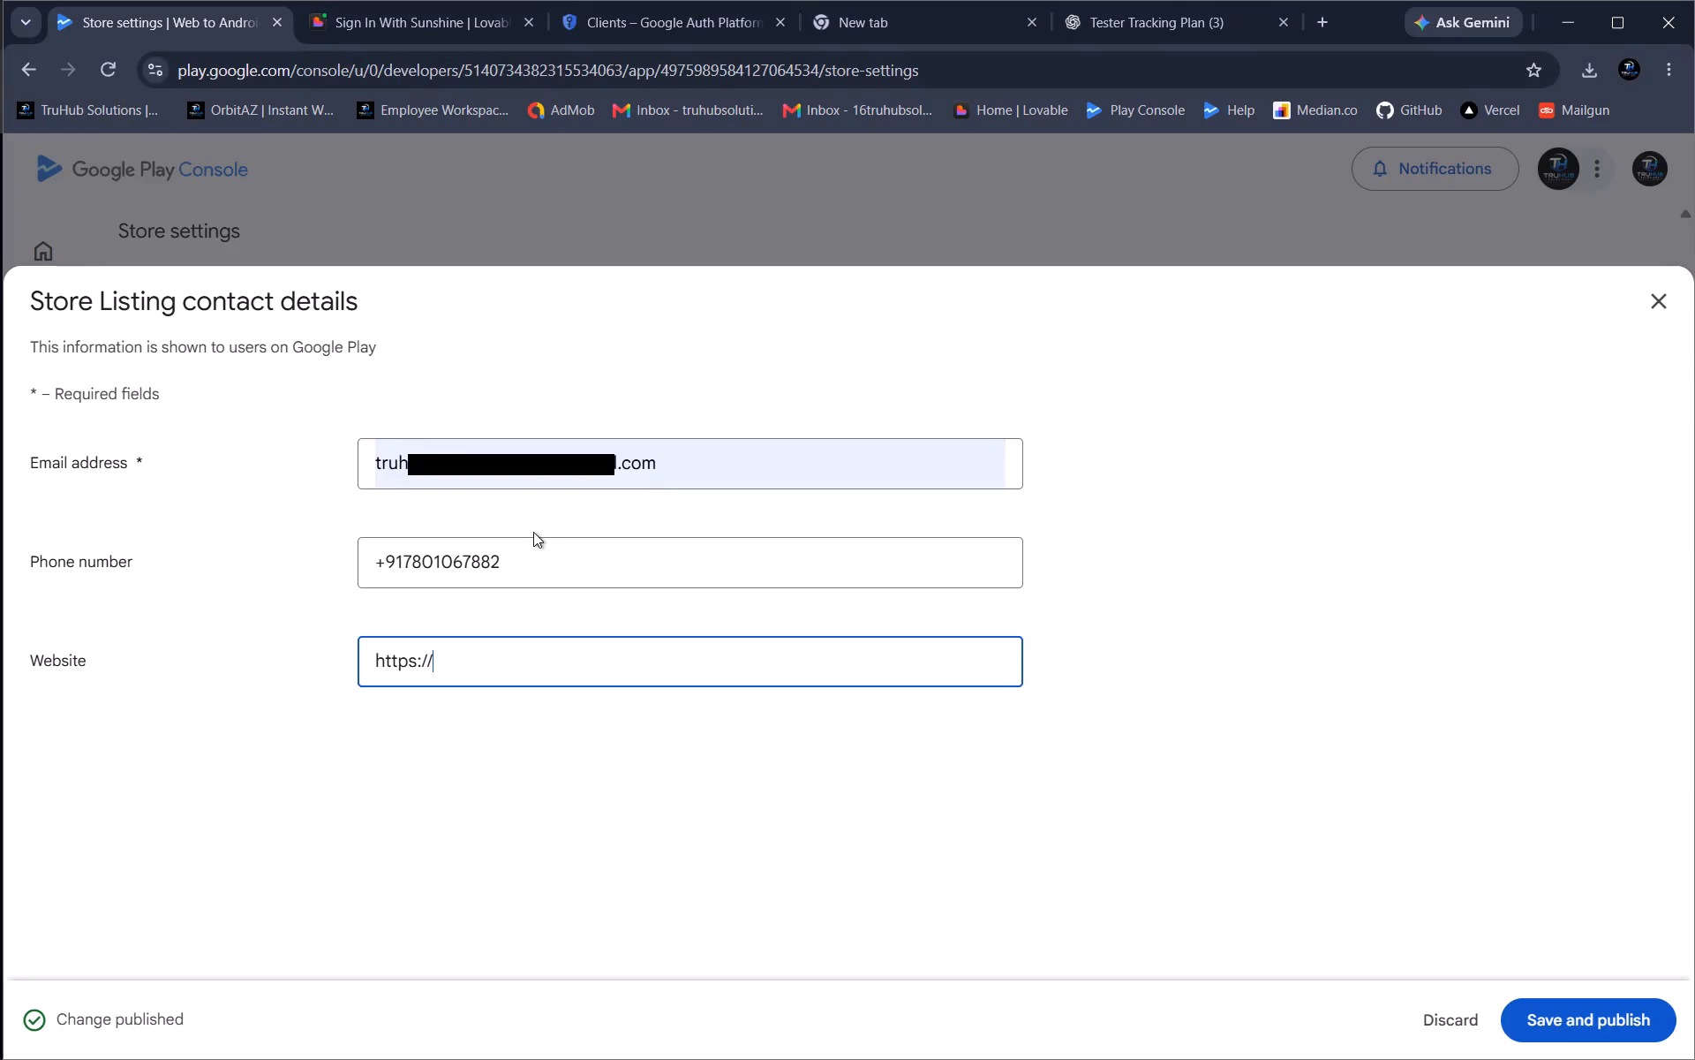
{"action": "key", "text": "ctrl+a"}
{"action": "key", "text": "ctrl+v"}
{"action": "scroll", "coordinate": [1172, 609], "scroll_direction": "up", "scroll_amount": 2}
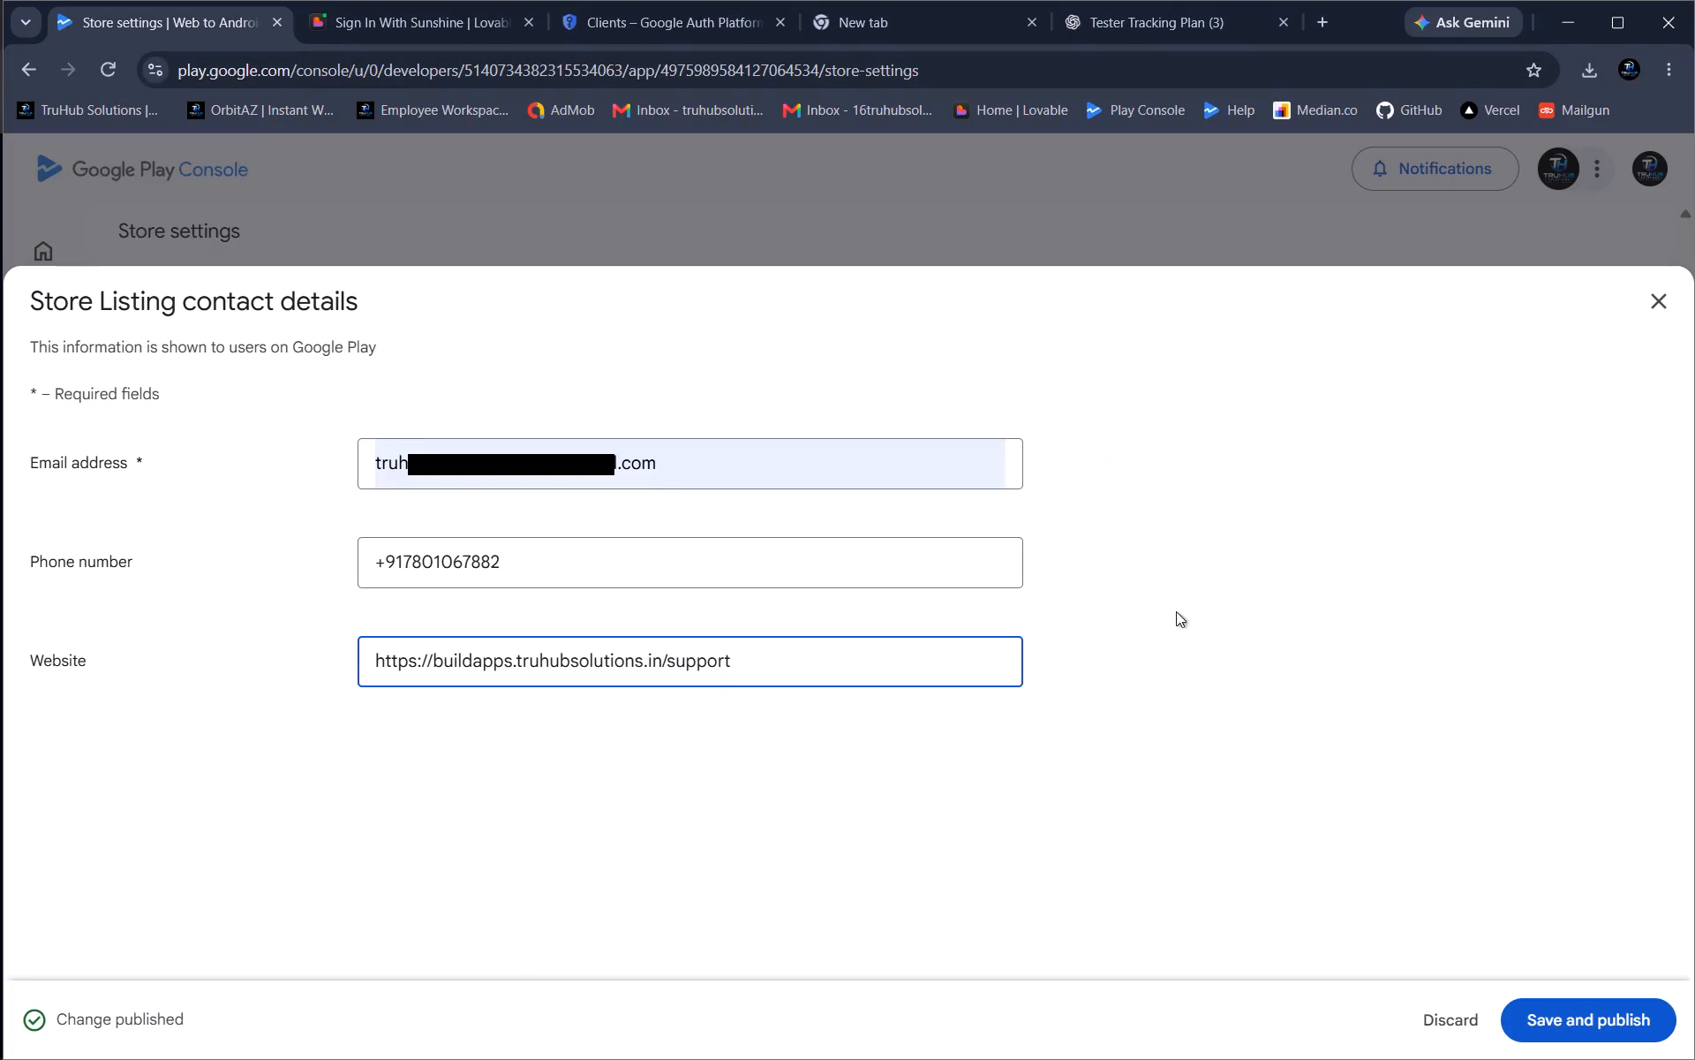
{"action": "scroll", "coordinate": [1176, 611], "scroll_direction": "up", "scroll_amount": 3}
{"action": "left_click", "coordinate": [1546, 1003]}
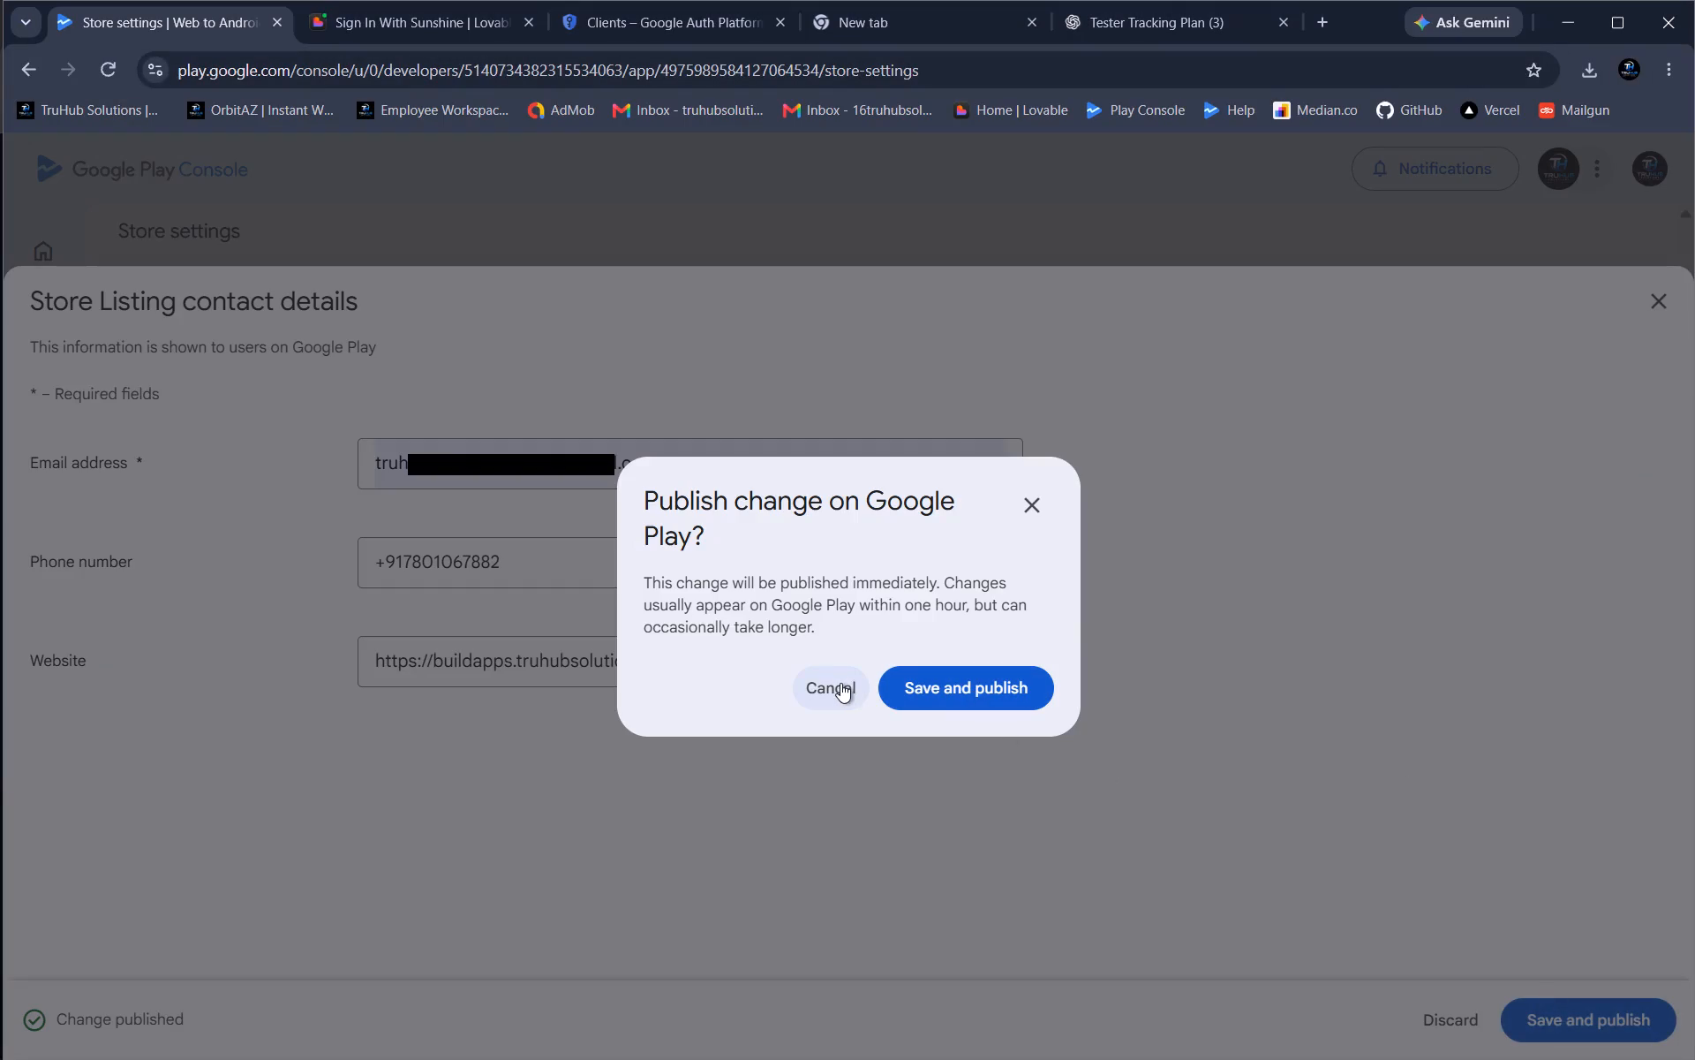
{"action": "left_click", "coordinate": [915, 685]}
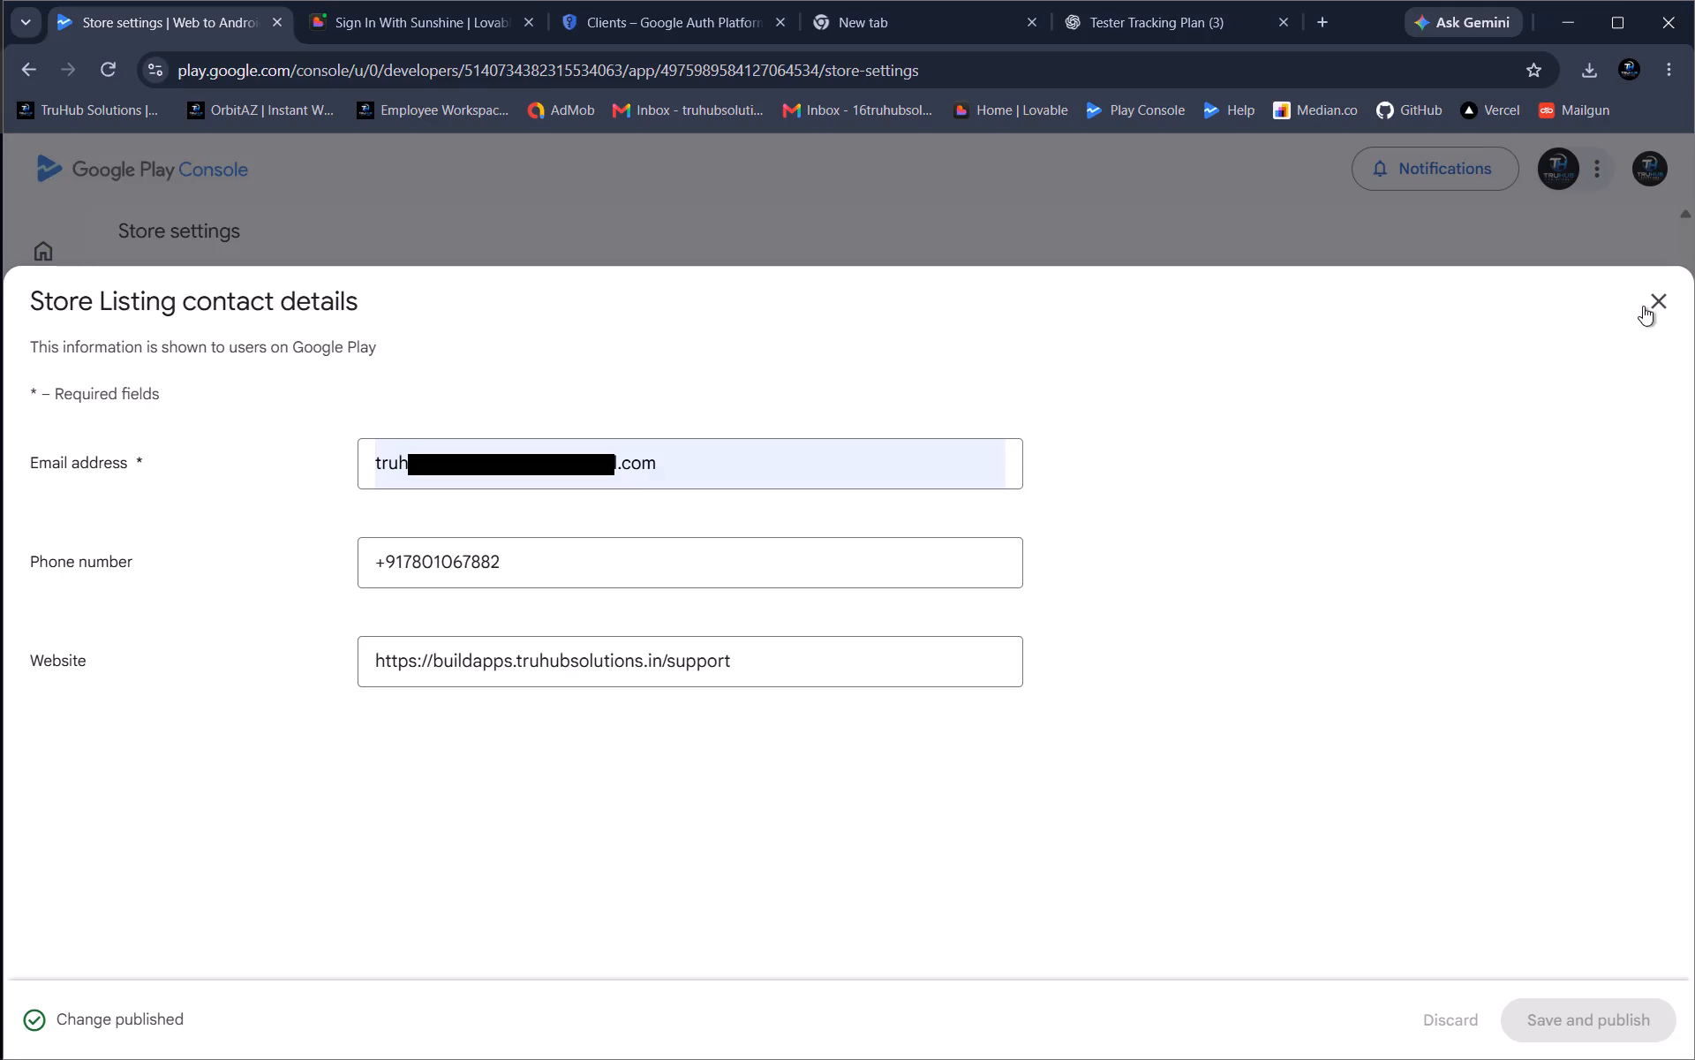
{"action": "left_click", "coordinate": [1646, 304]}
{"action": "scroll", "coordinate": [1002, 574], "scroll_direction": "down", "scroll_amount": 4}
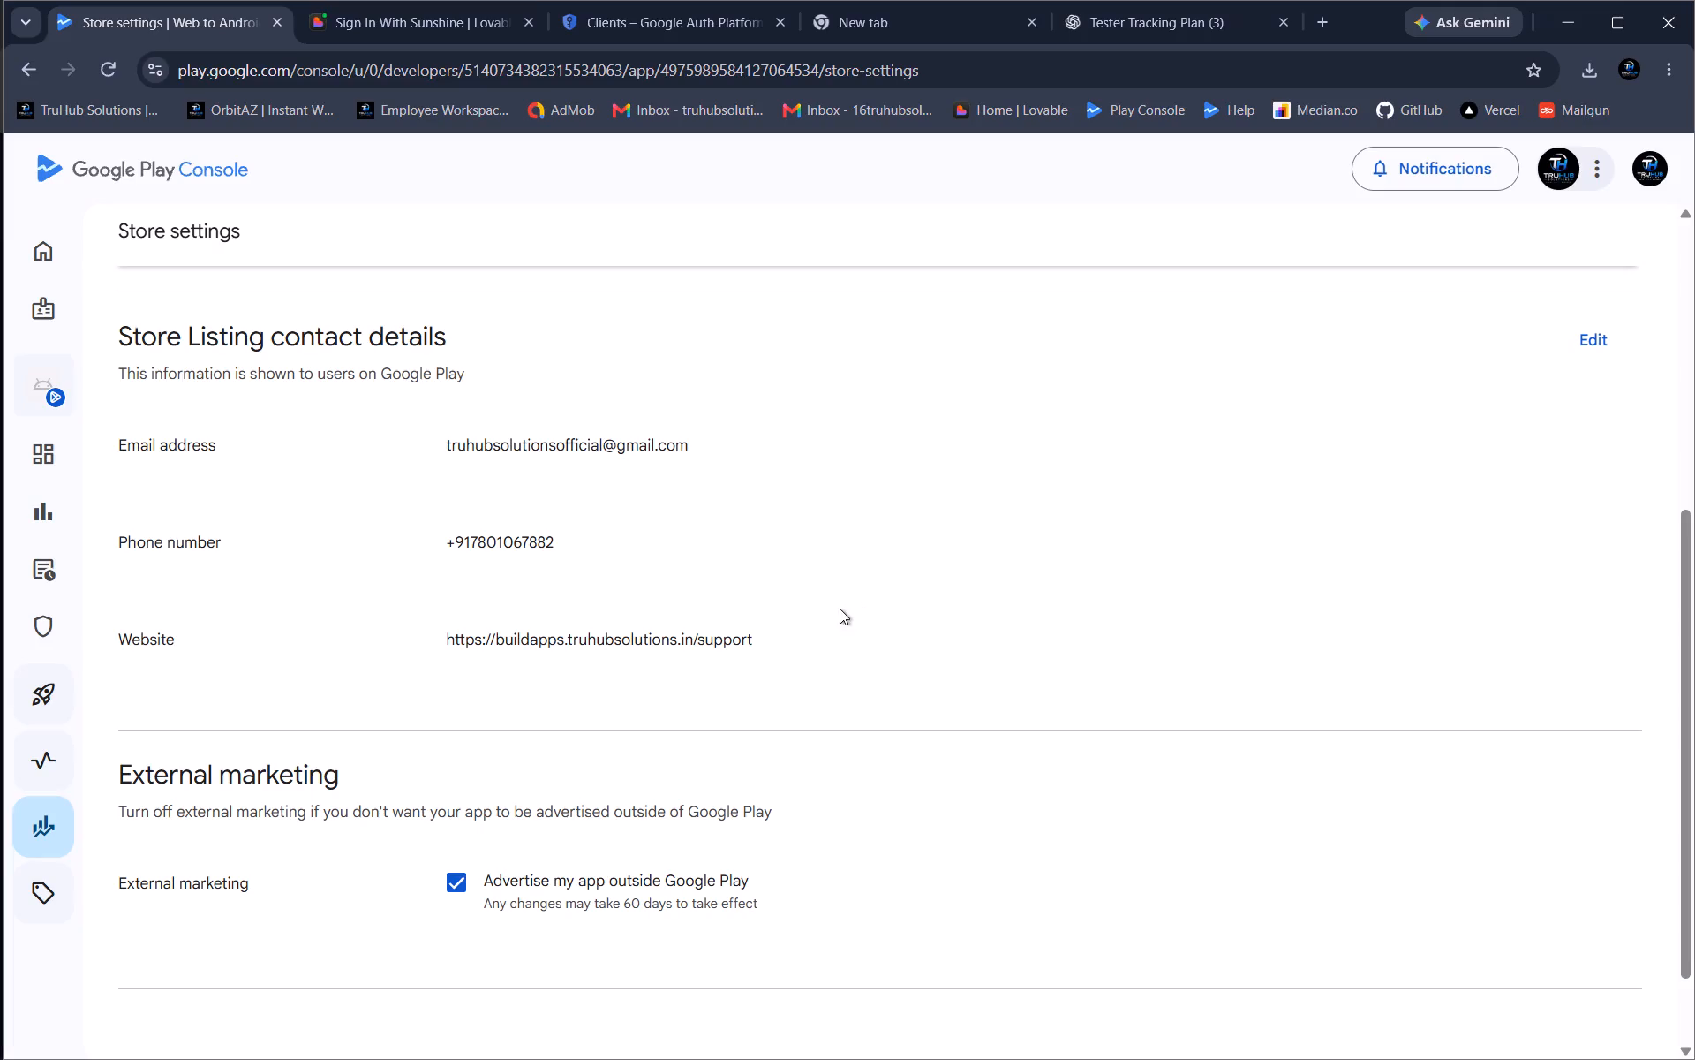
{"action": "scroll", "coordinate": [798, 611], "scroll_direction": "up", "scroll_amount": 12}
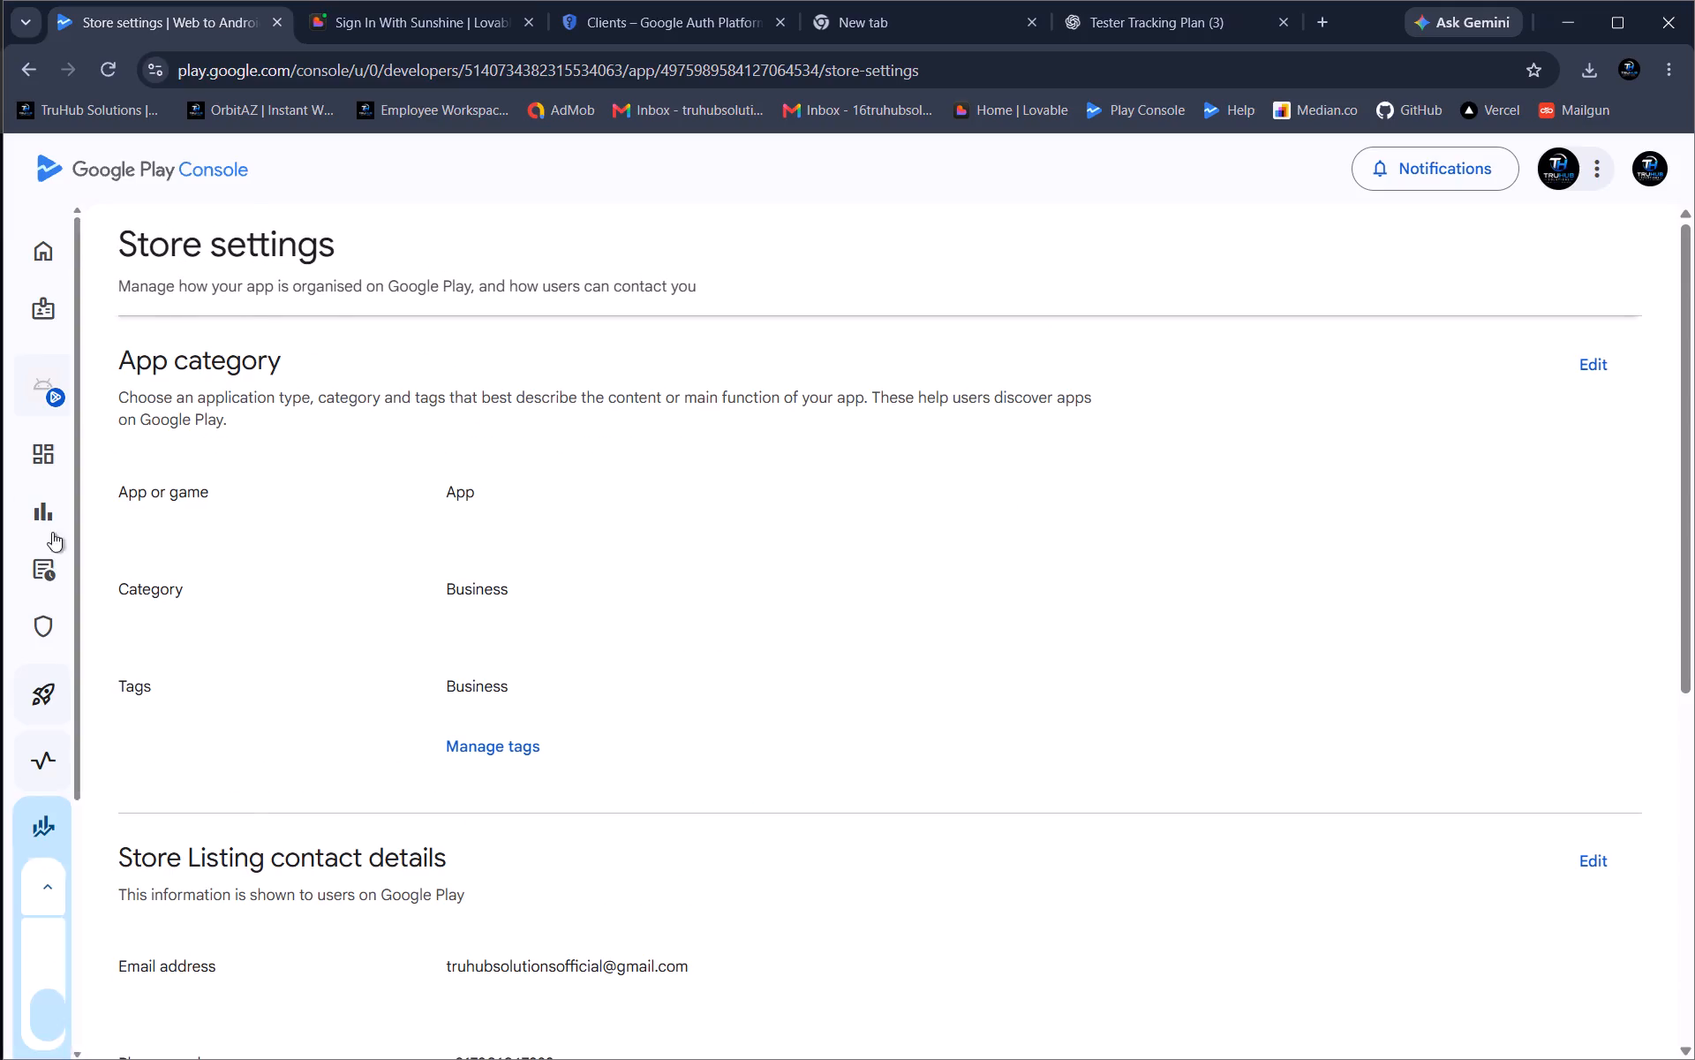
Return to the dashboard and open the task for setting up the Store Listing.
{"action": "left_click", "coordinate": [144, 467]}
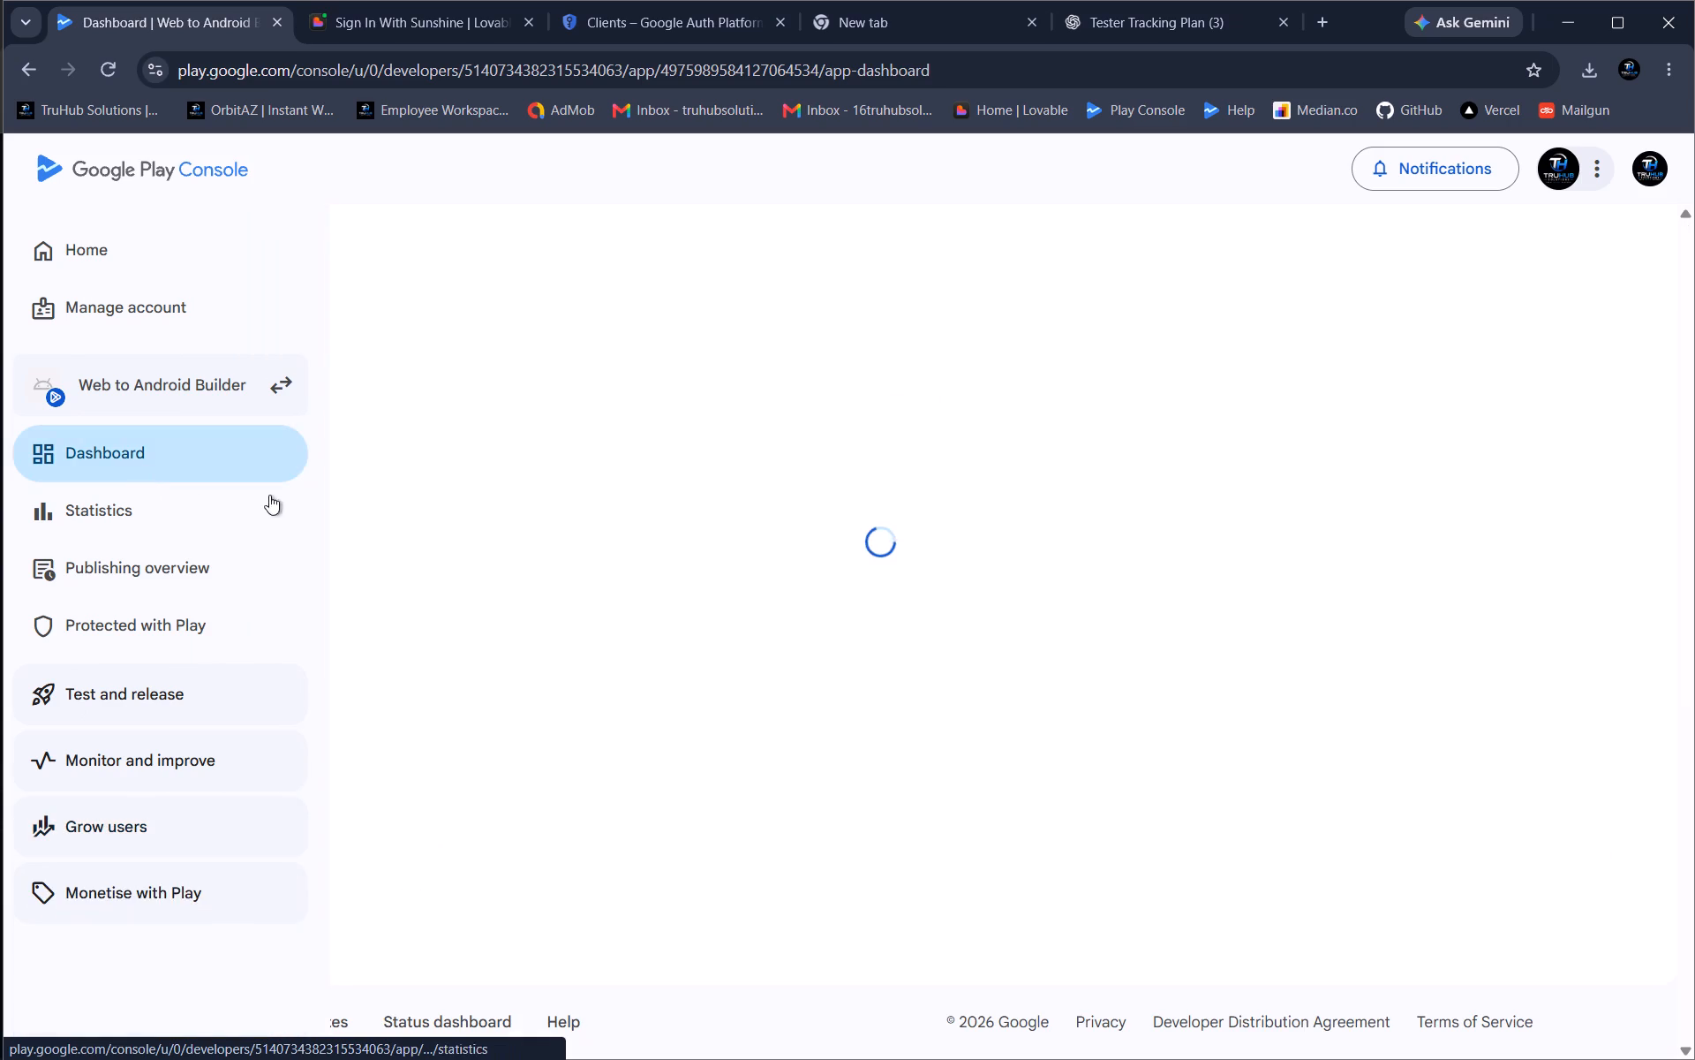
{"action": "scroll", "coordinate": [950, 579], "scroll_direction": "down", "scroll_amount": 5}
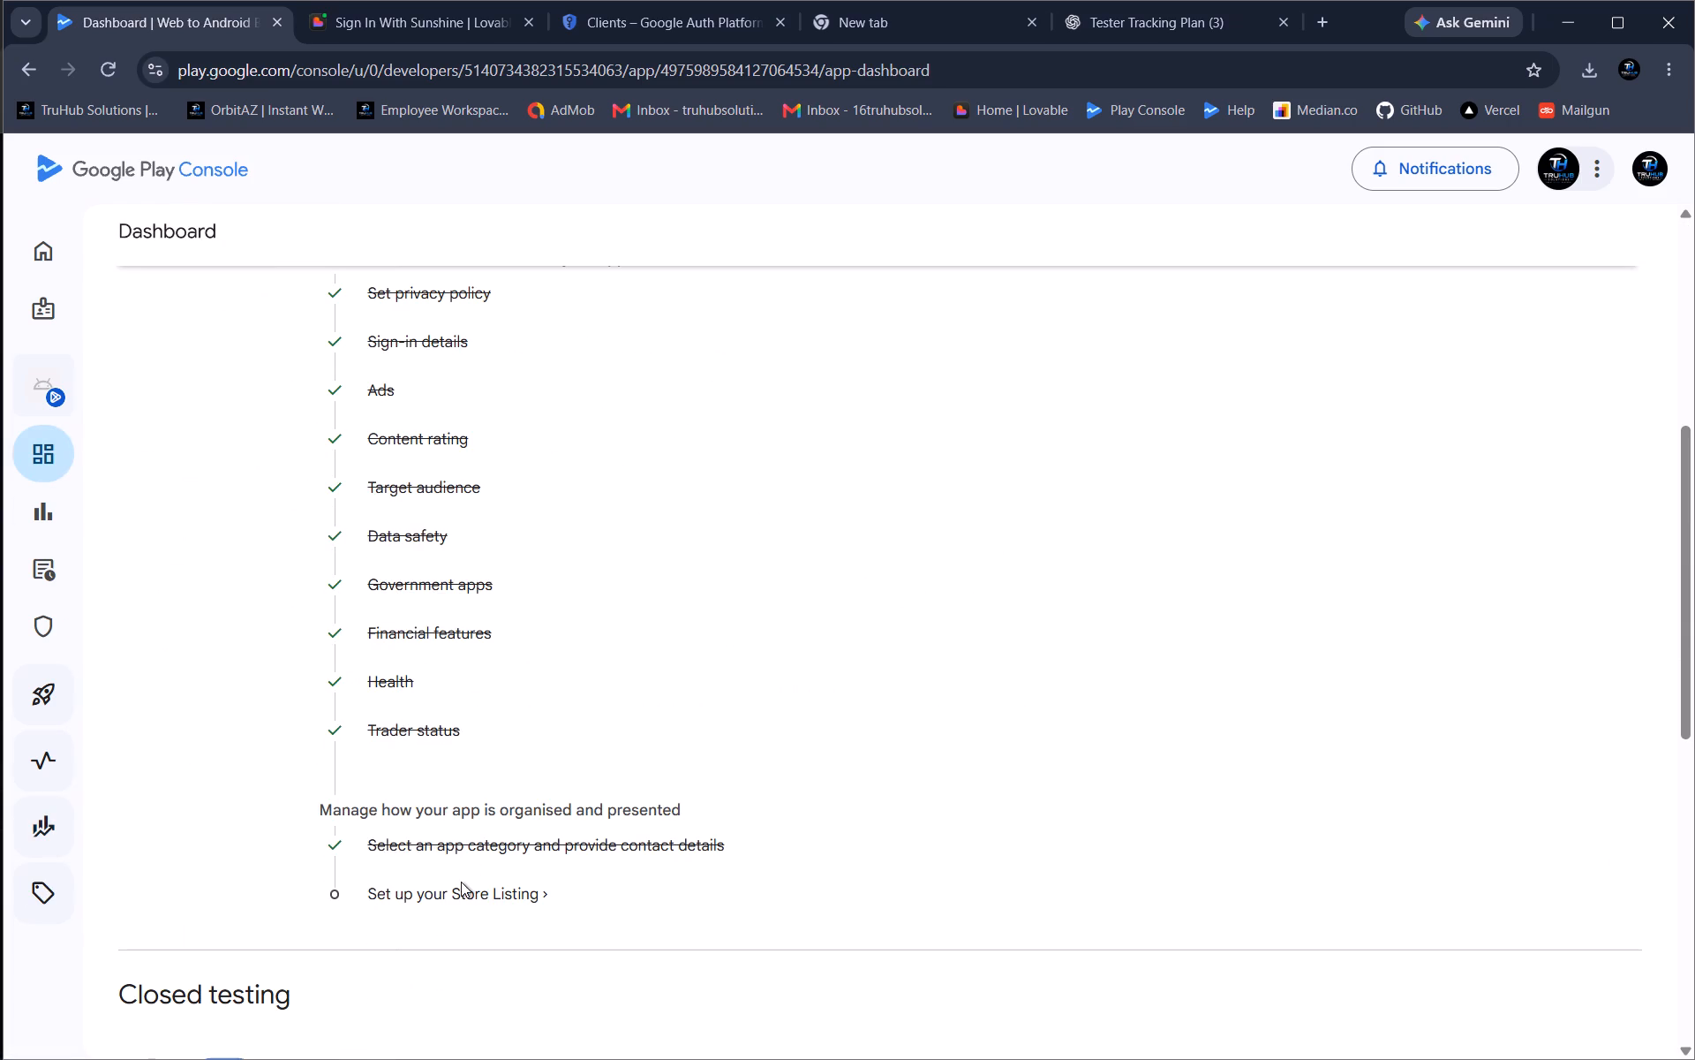
{"action": "left_click", "coordinate": [461, 882]}
{"action": "left_click", "coordinate": [458, 897]}
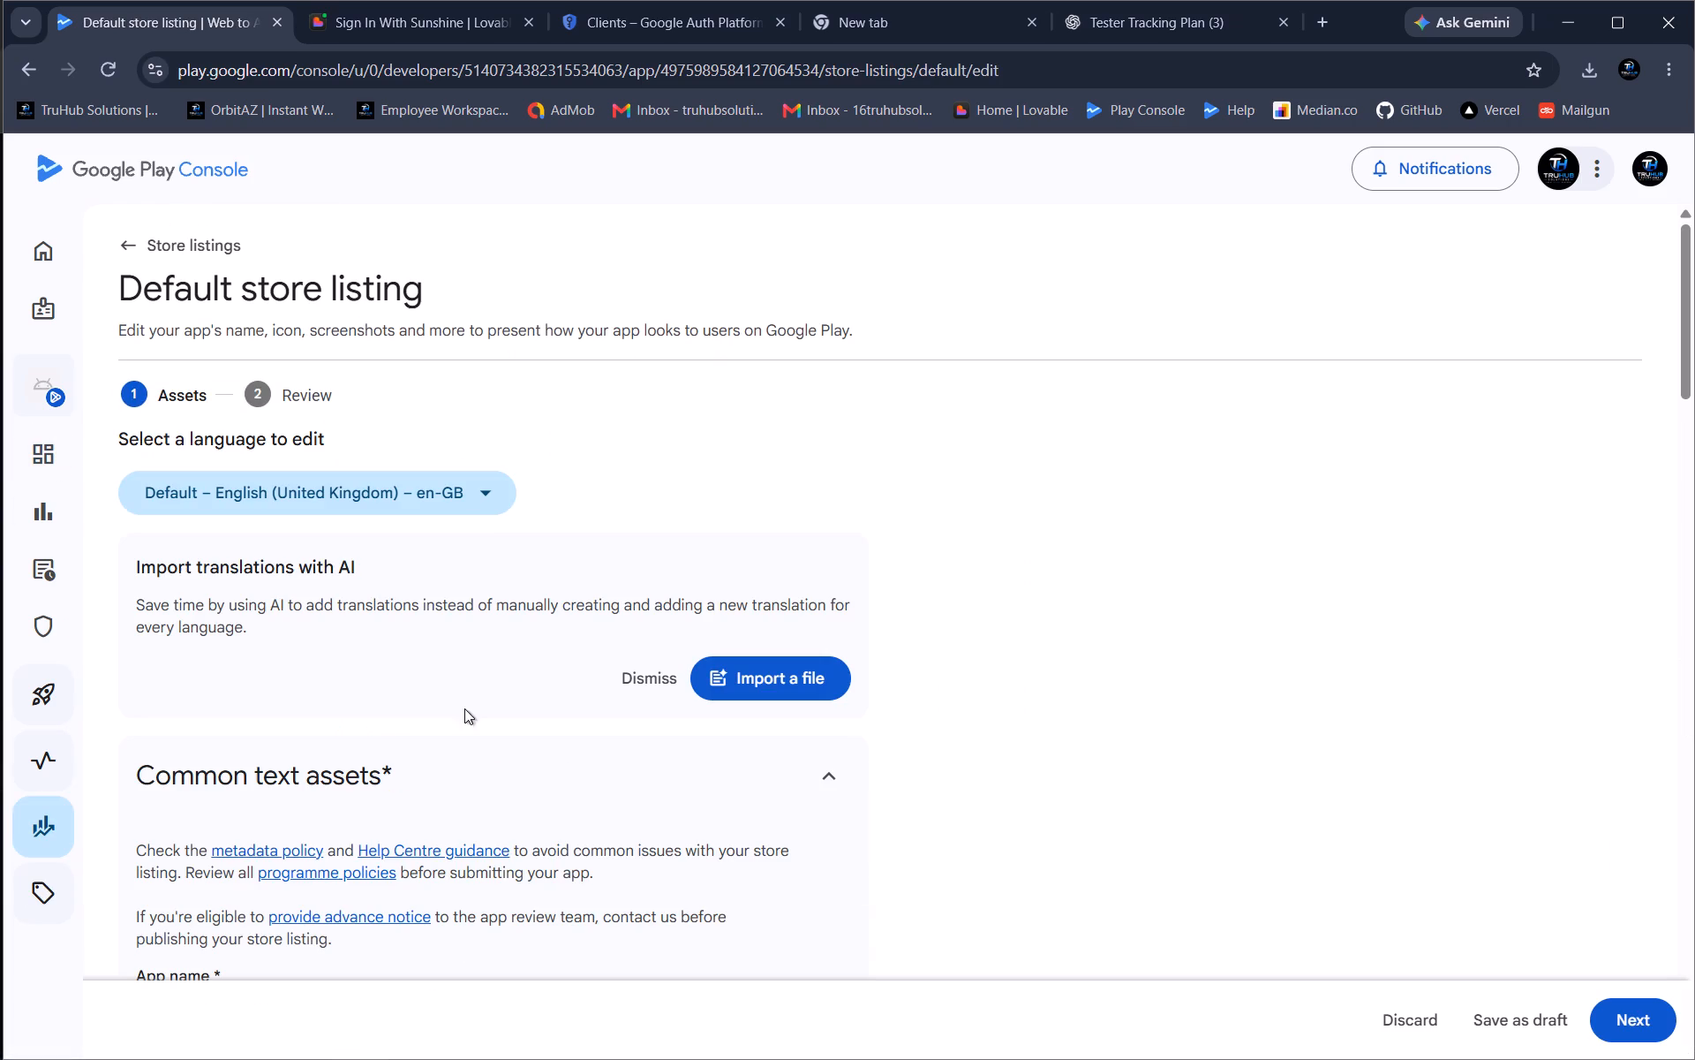
Change the app name in the default store listing to Website to Android Builder.
{"action": "scroll", "coordinate": [461, 637], "scroll_direction": "up", "scroll_amount": 1}
{"action": "scroll", "coordinate": [461, 637], "scroll_direction": "down", "scroll_amount": 1}
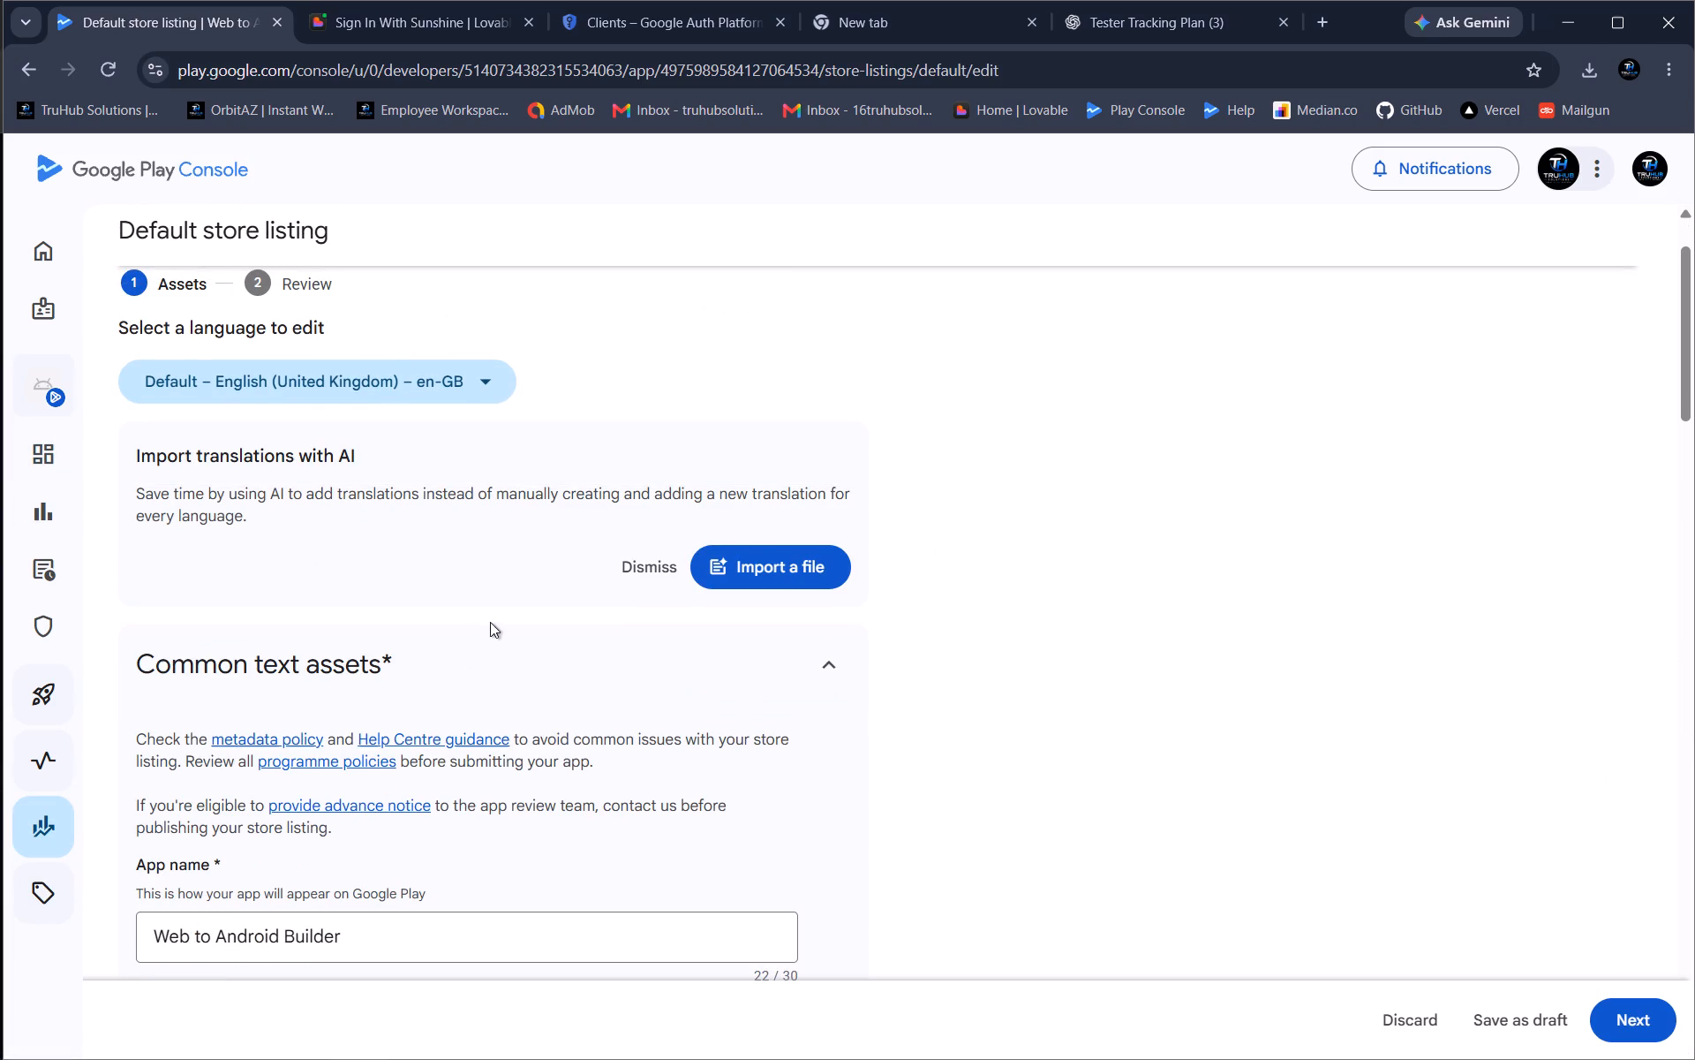
{"action": "scroll", "coordinate": [508, 617], "scroll_direction": "down", "scroll_amount": 4}
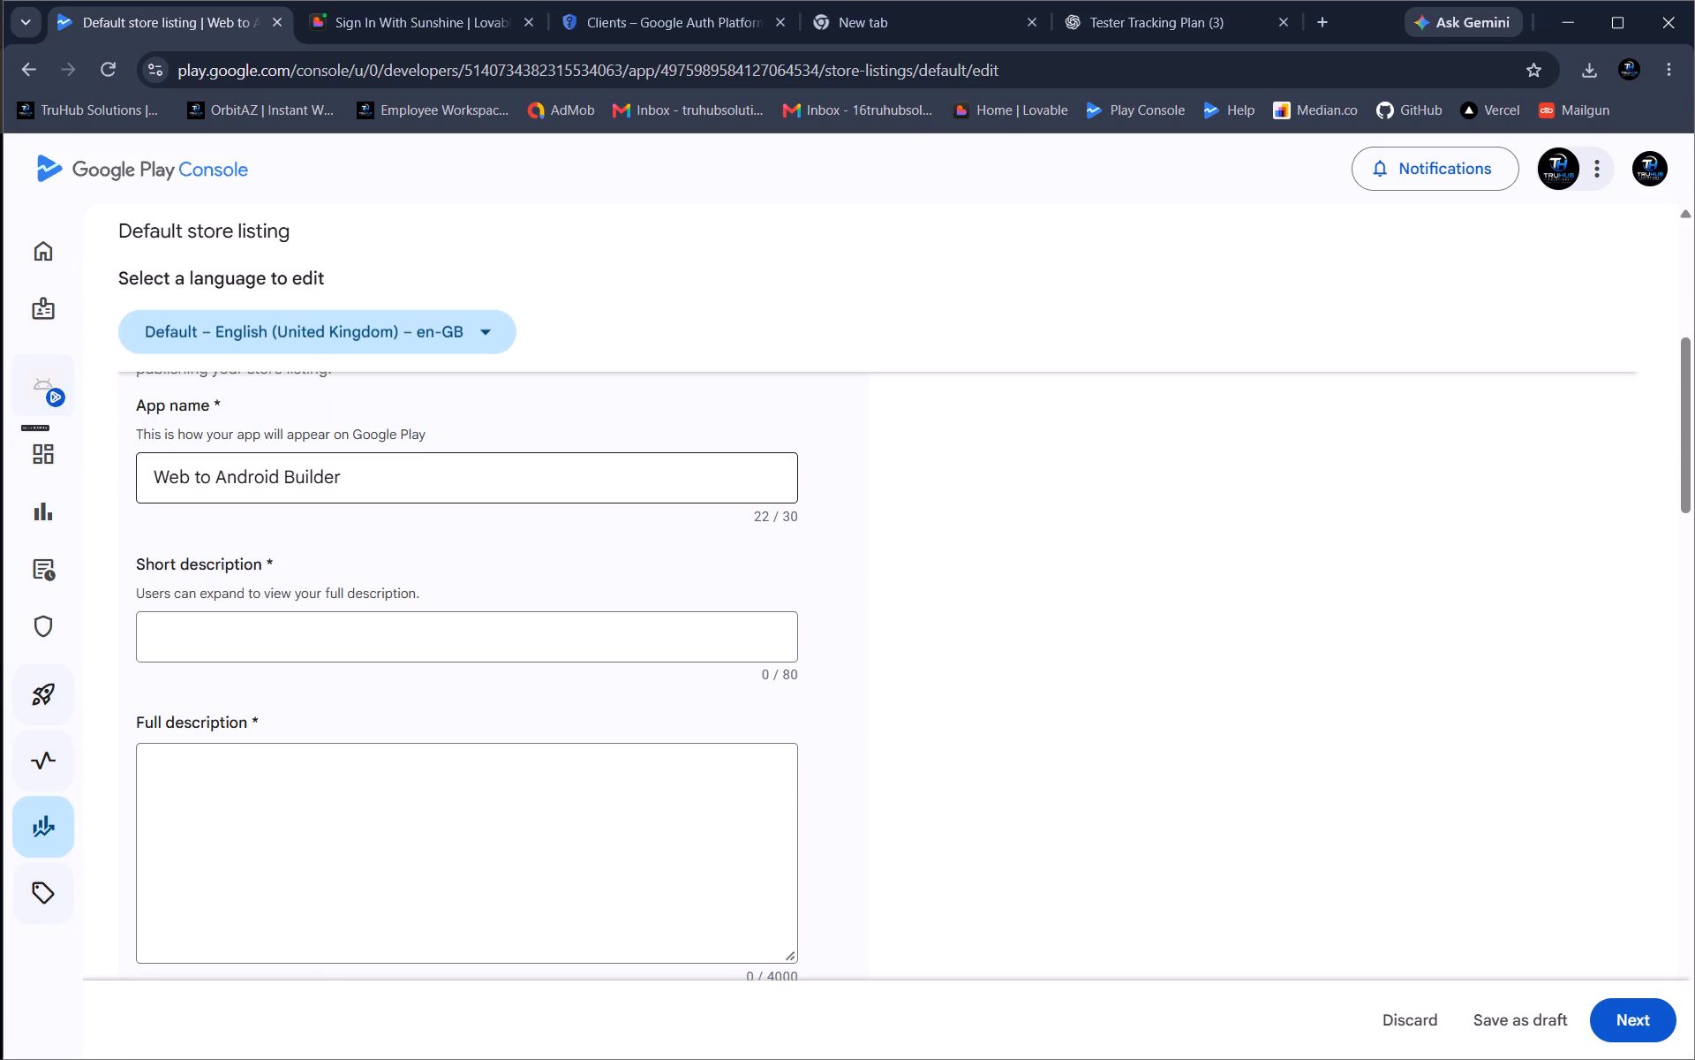
{"action": "left_click", "coordinate": [190, 478]}
{"action": "type", "text": "site"}
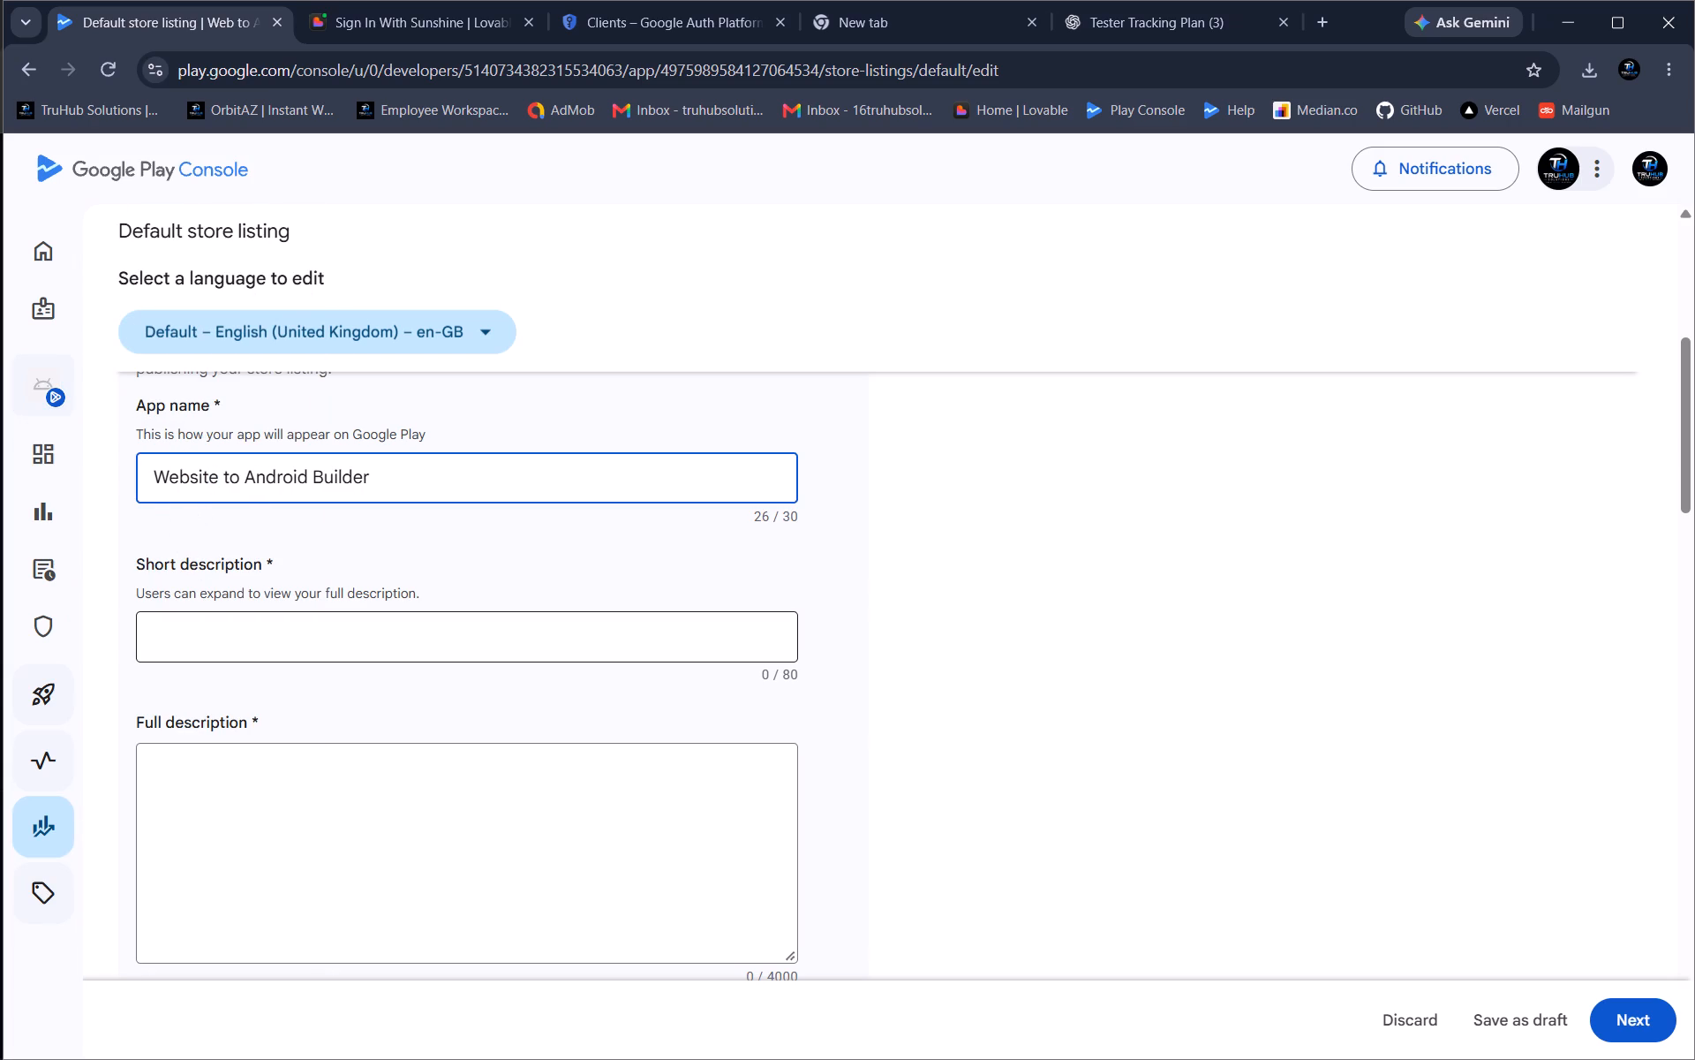
{"action": "left_click", "coordinate": [214, 624]}
{"action": "scroll", "coordinate": [389, 631], "scroll_direction": "up", "scroll_amount": 4}
{"action": "scroll", "coordinate": [493, 608], "scroll_direction": "down", "scroll_amount": 2}
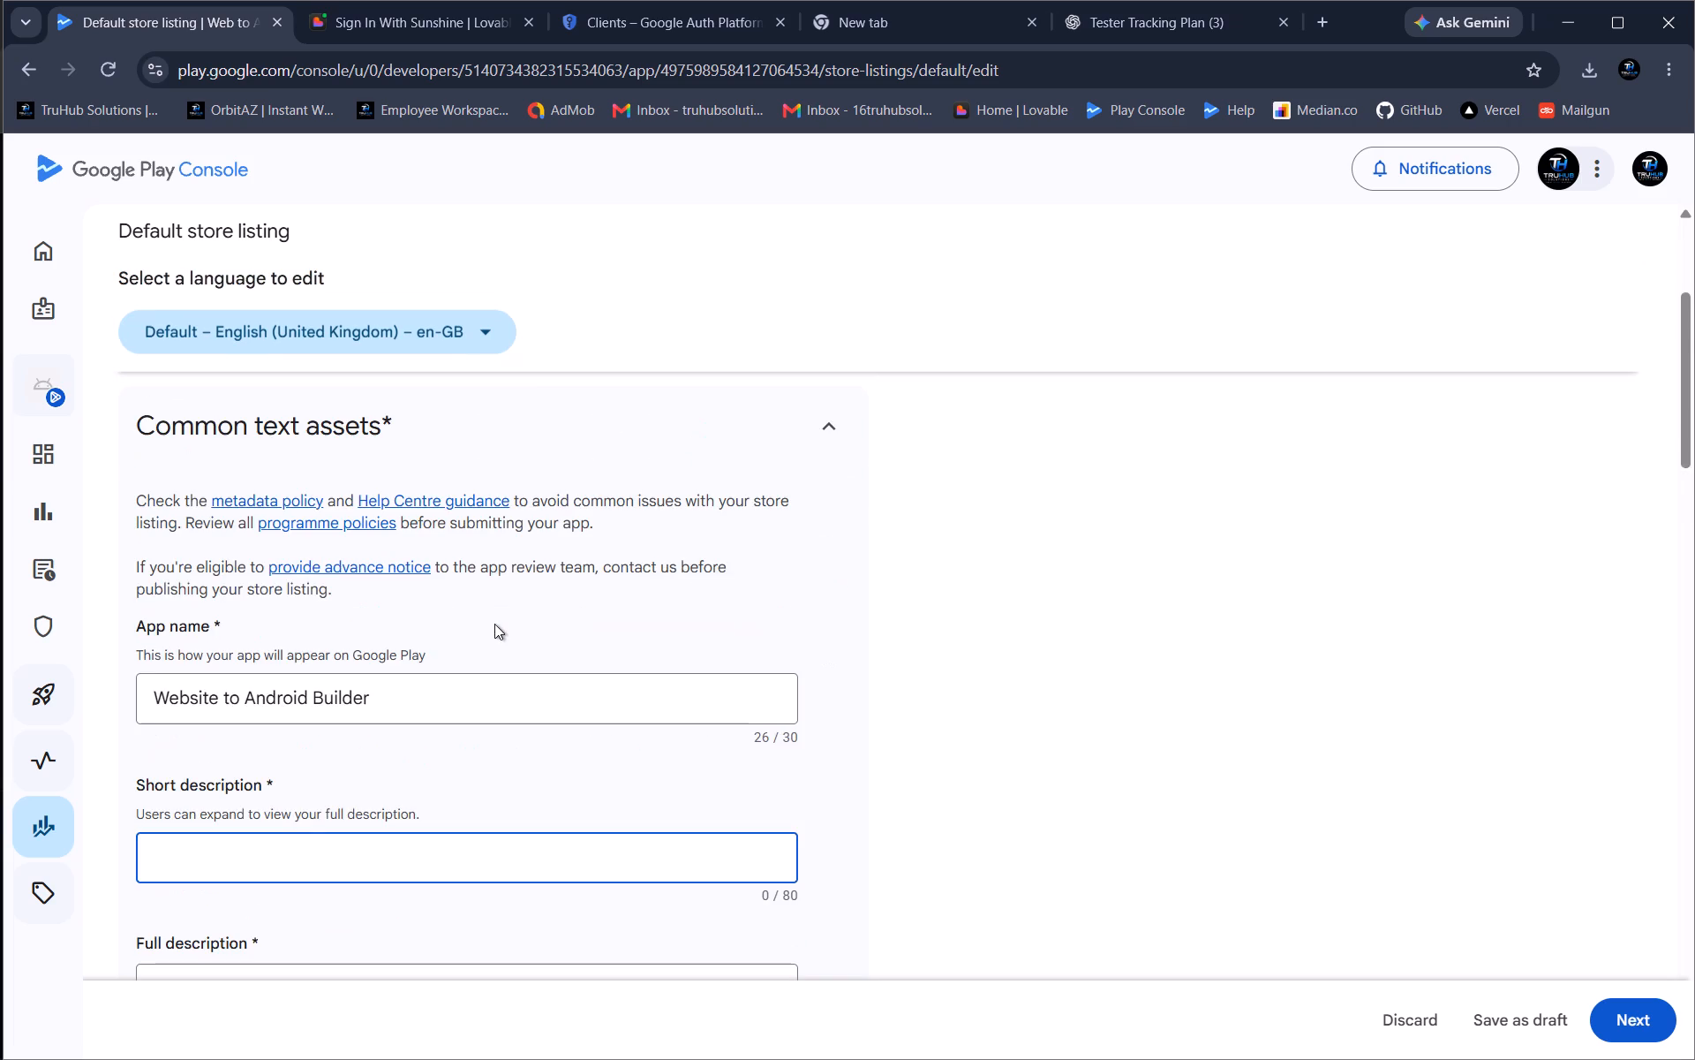
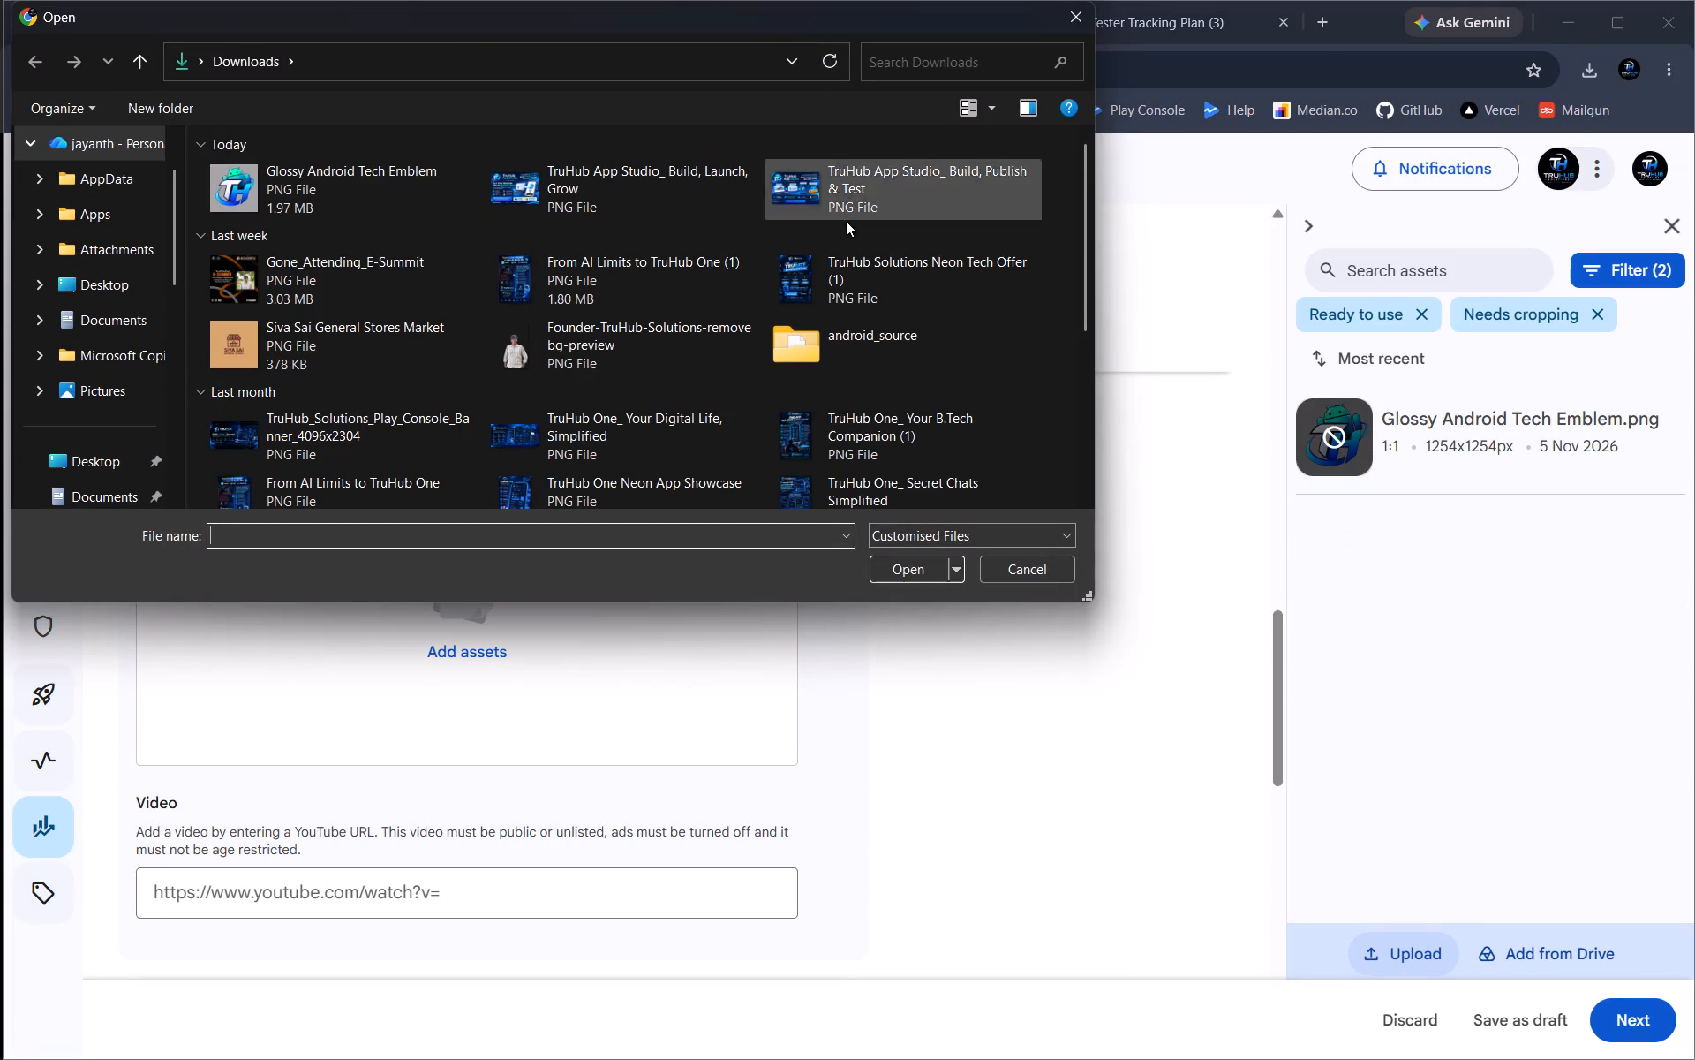
Upload the "TruHub App Studio_ Build, Launch, Grow" PNG from Downloads to the asset library for the Feature graphic.
{"action": "left_click", "coordinate": [630, 197]}
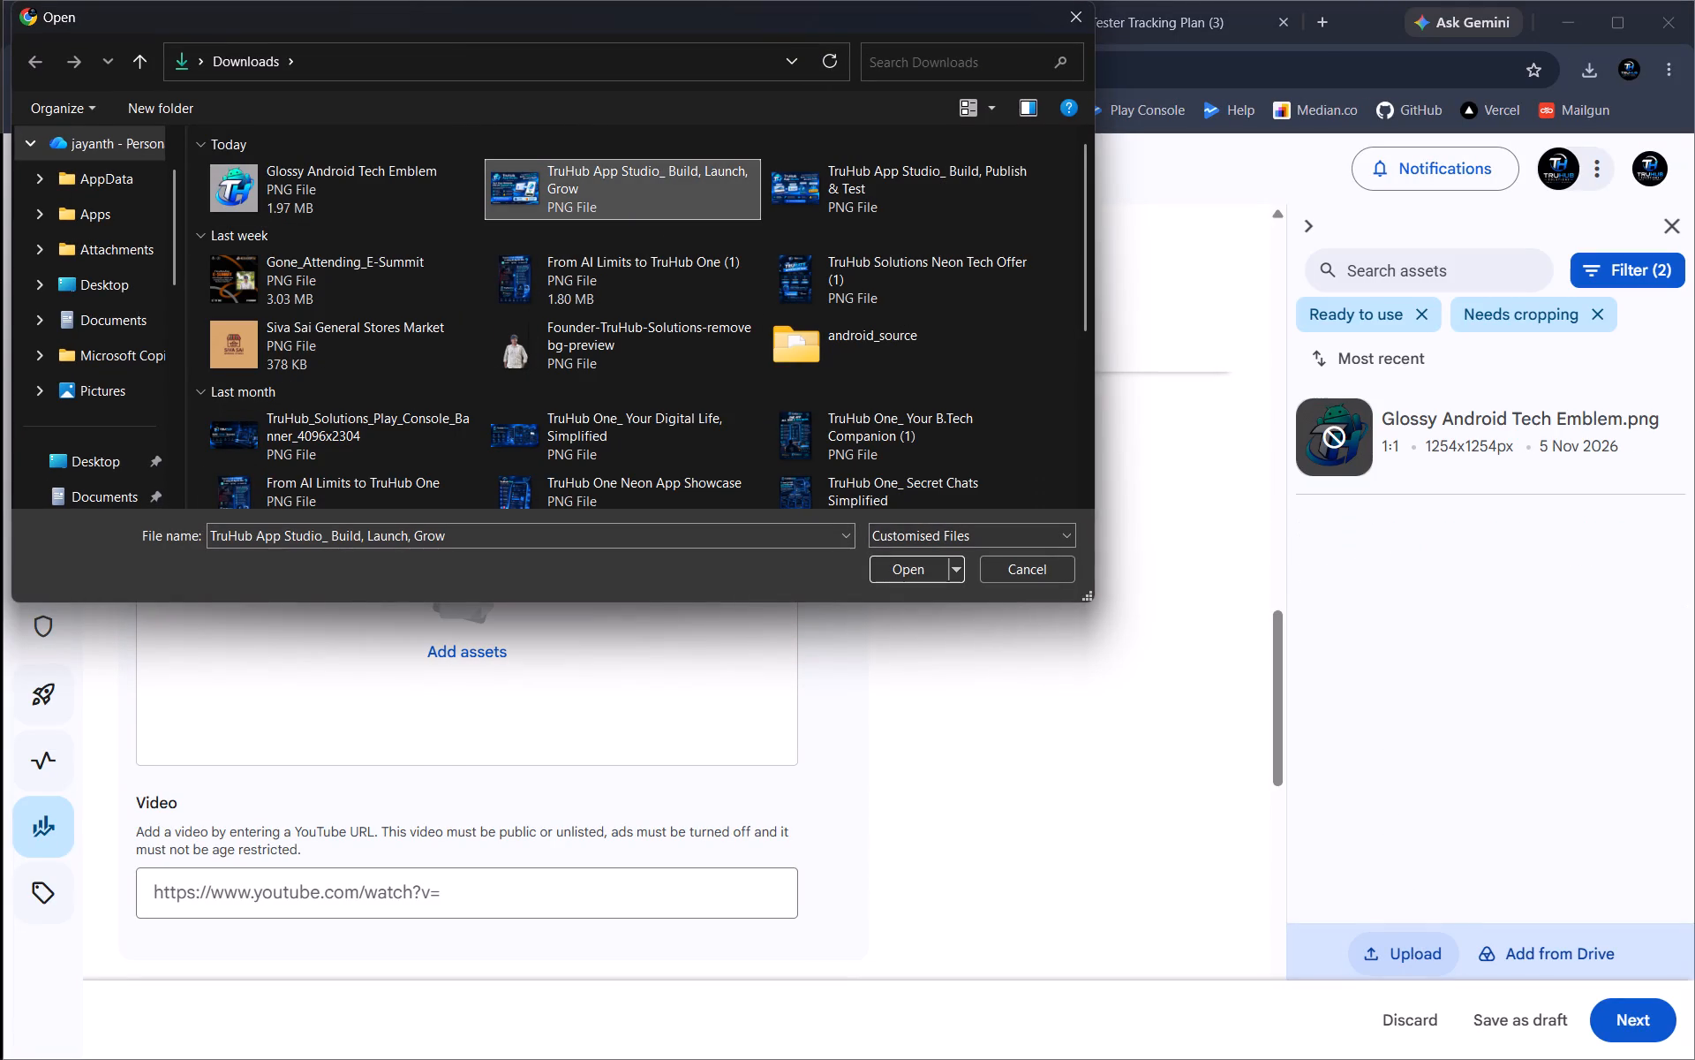
{"action": "left_click", "coordinate": [885, 568]}
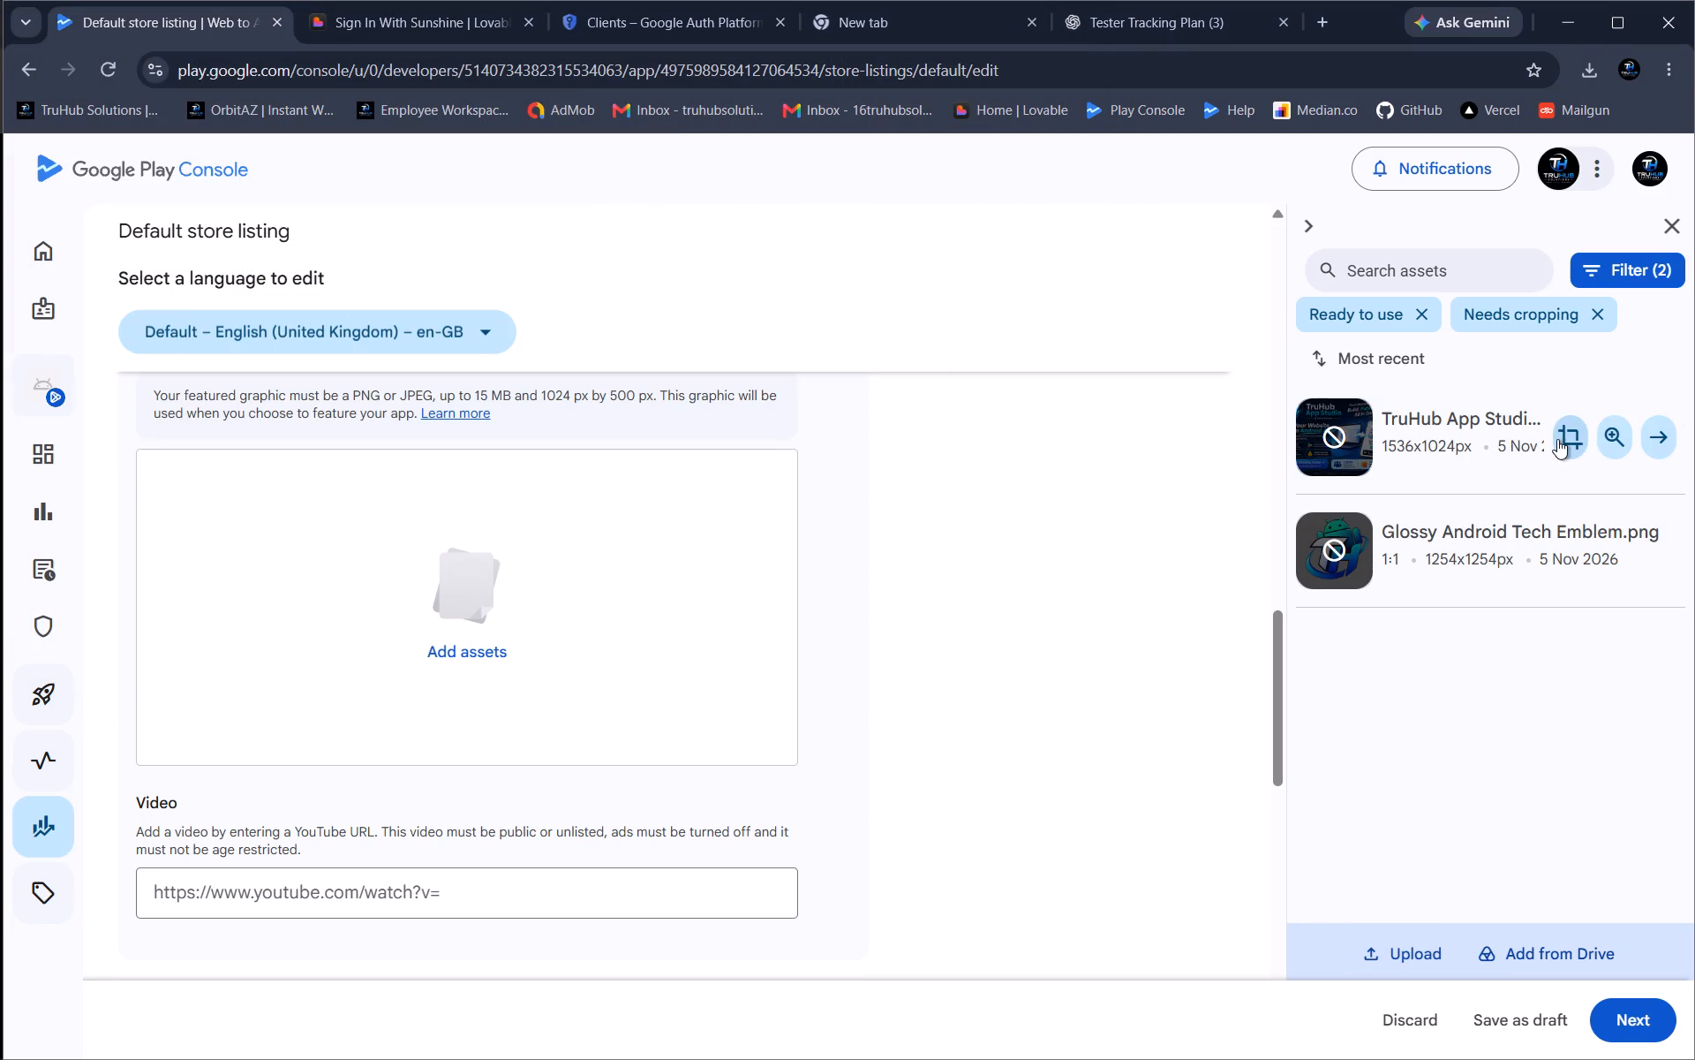
Crop the Build, Launch, Grow image with a Custom frame covering almost the whole picture, about 1536x1009 px, and save it as a copy.
{"action": "left_click", "coordinate": [1570, 435]}
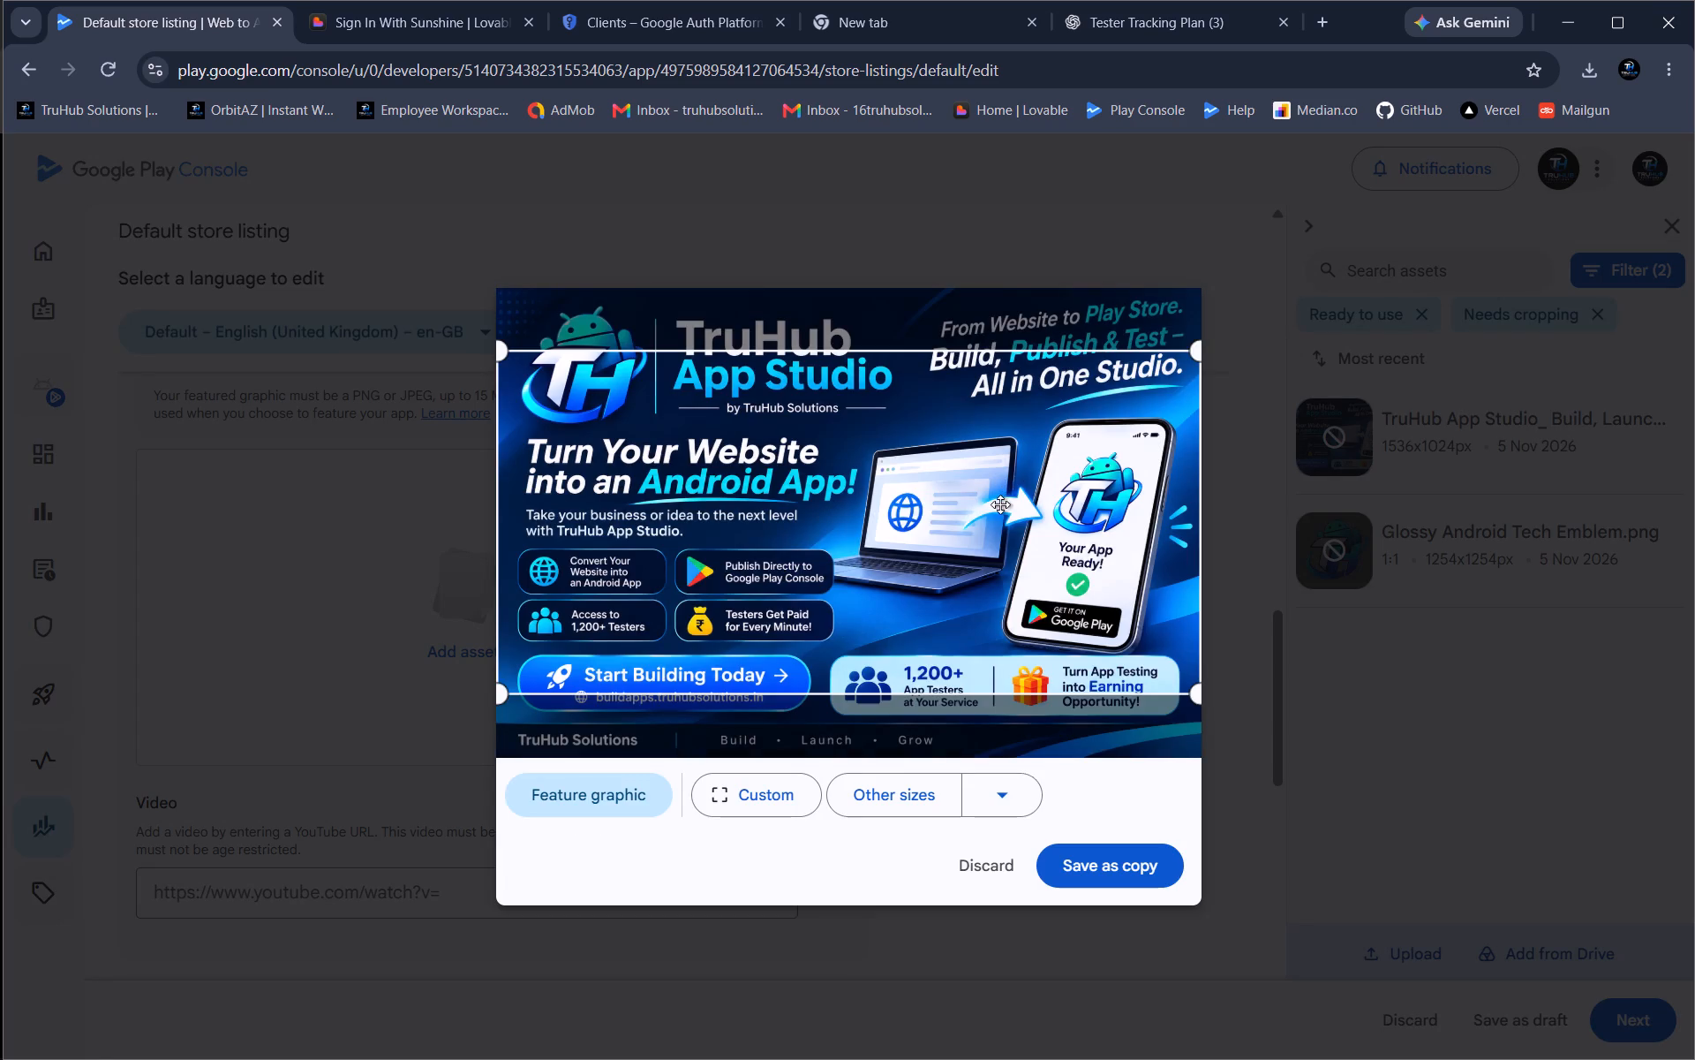
{"action": "left_click_drag", "start_coordinate": [1000, 504], "coordinate": [1015, 450]}
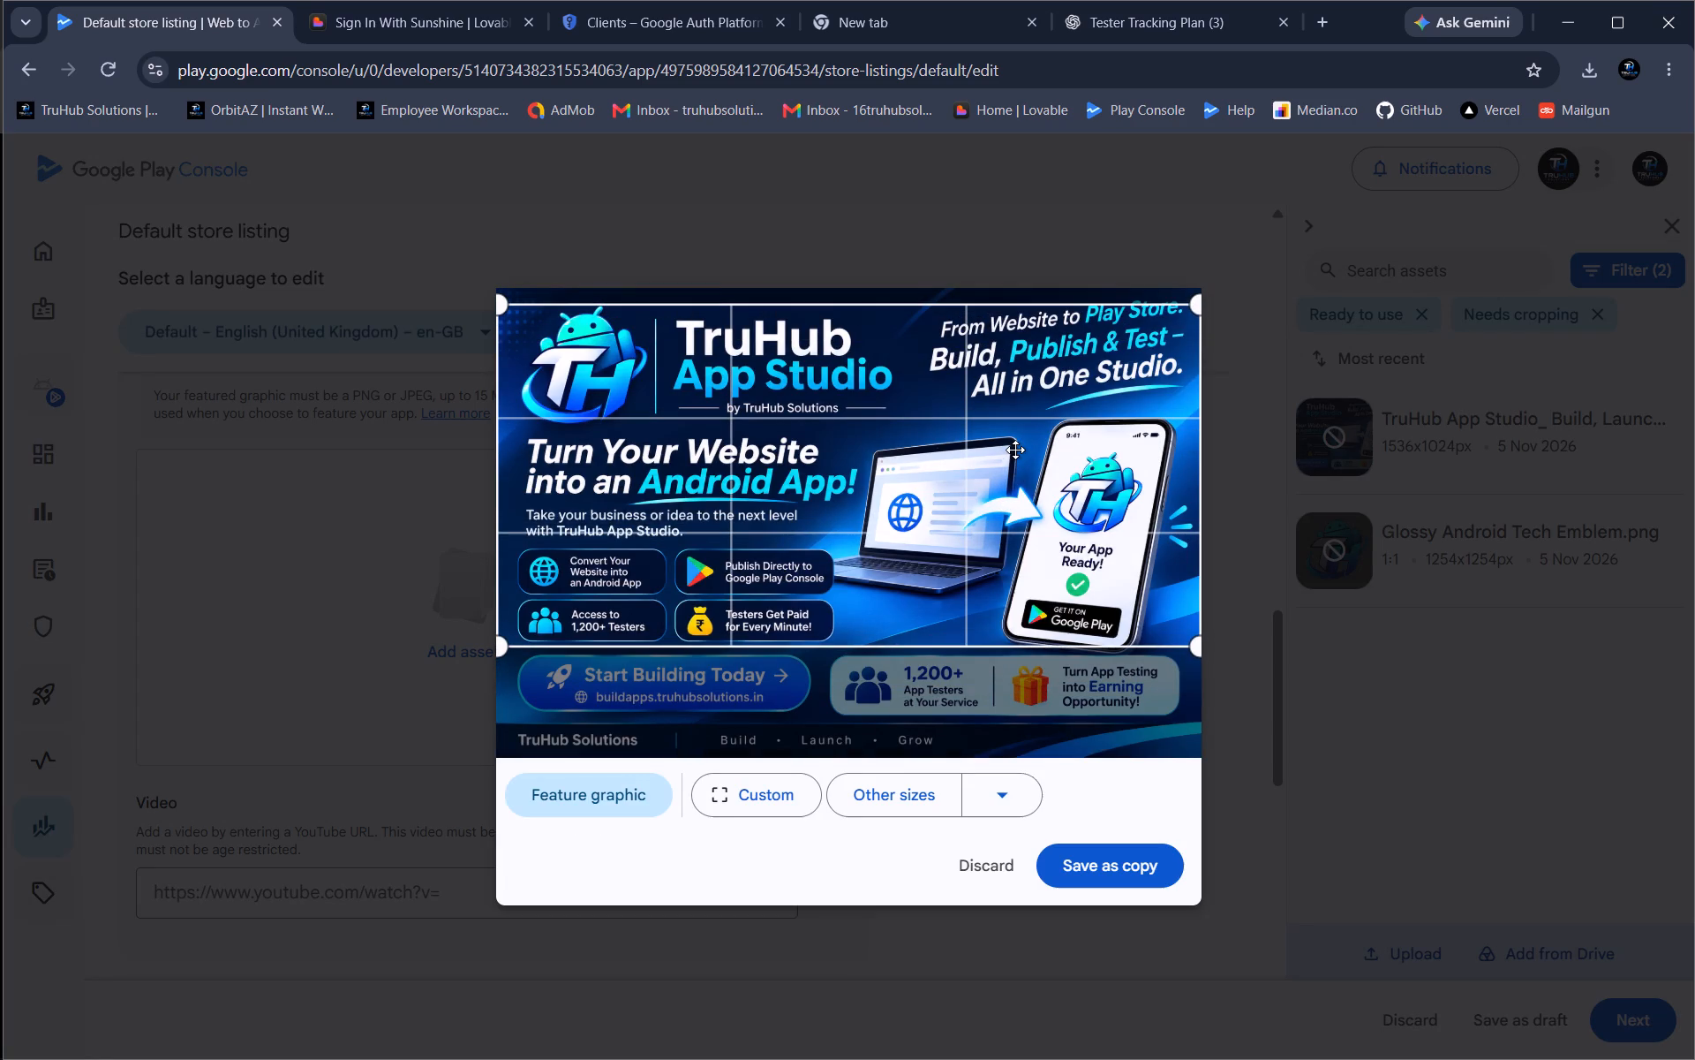
{"action": "left_click_drag", "start_coordinate": [1015, 450], "coordinate": [1016, 439]}
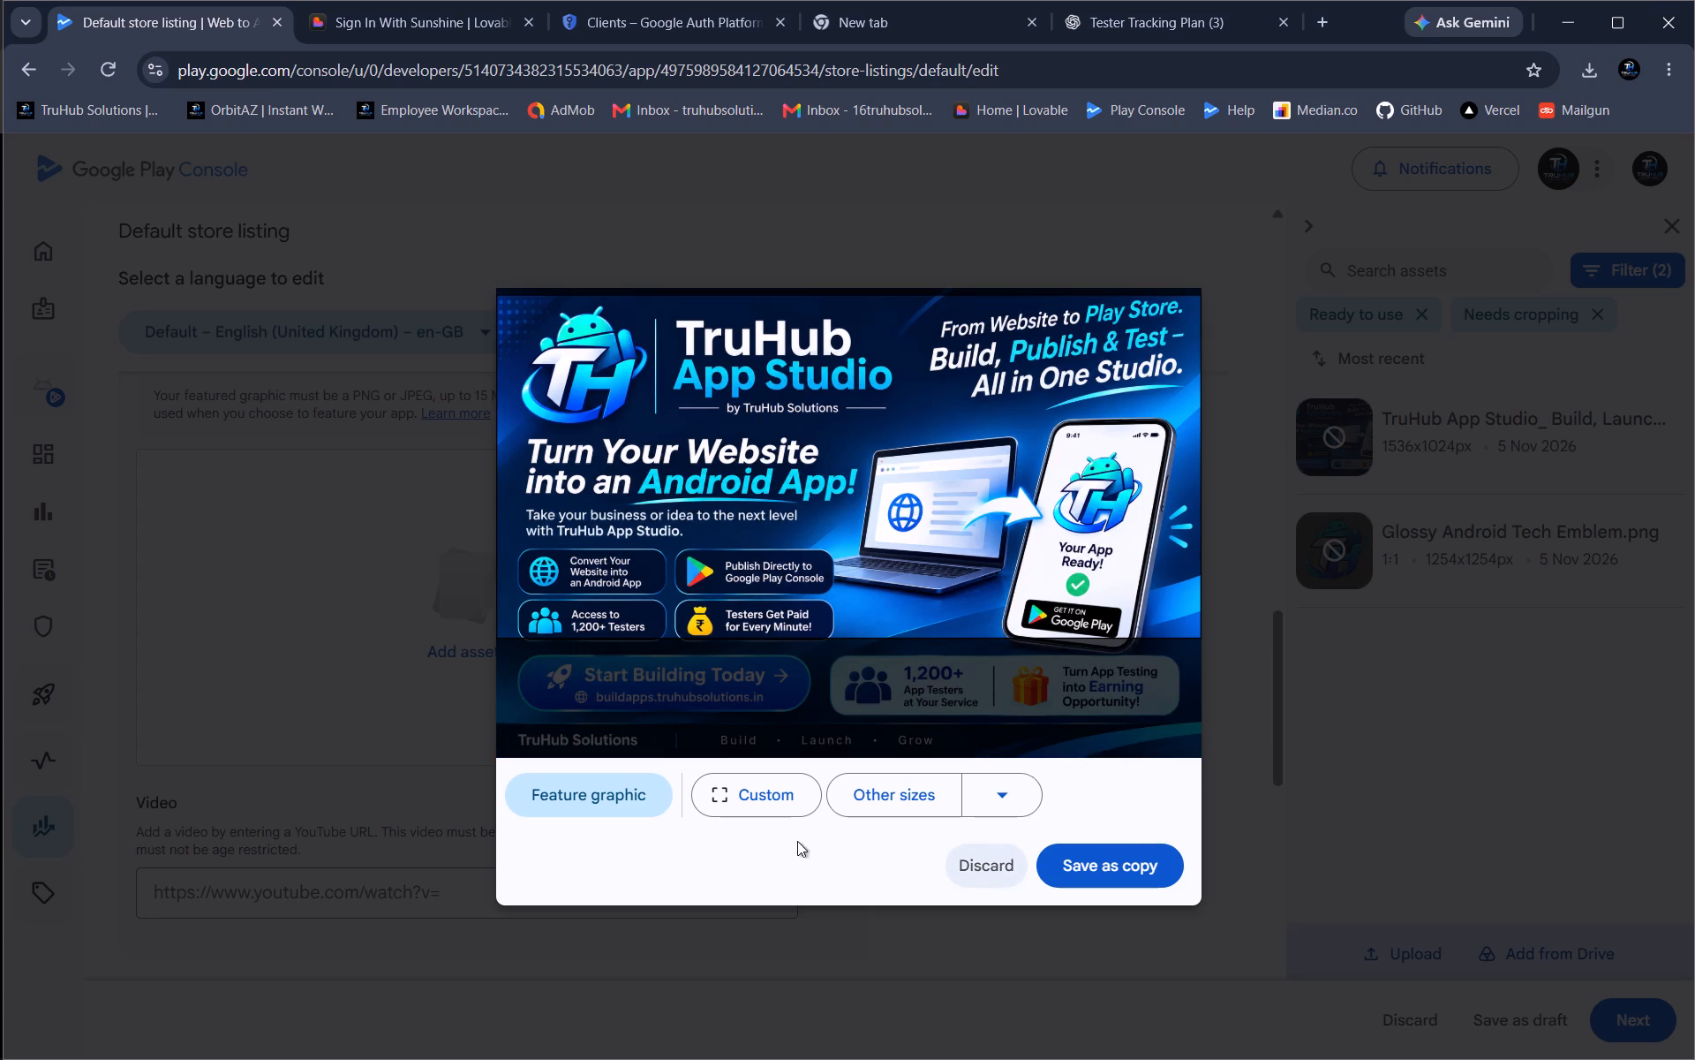
{"action": "left_click", "coordinate": [738, 801]}
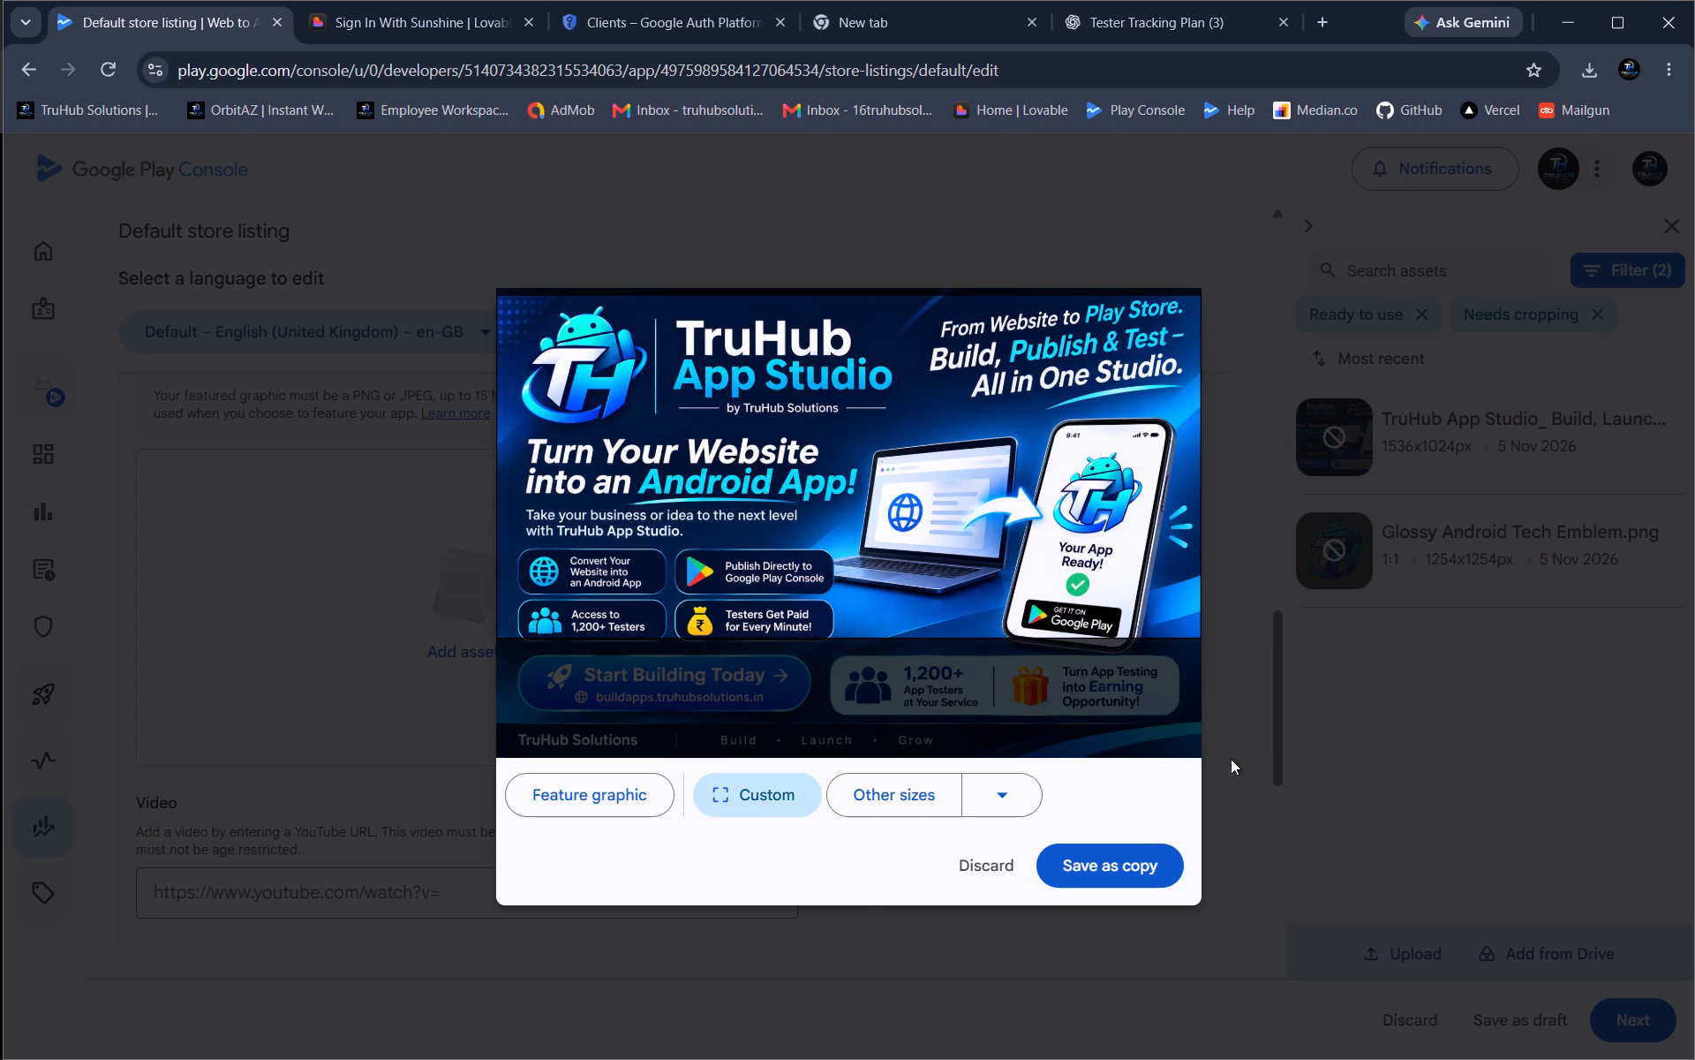
{"action": "left_click_drag", "start_coordinate": [1200, 637], "coordinate": [1210, 705]}
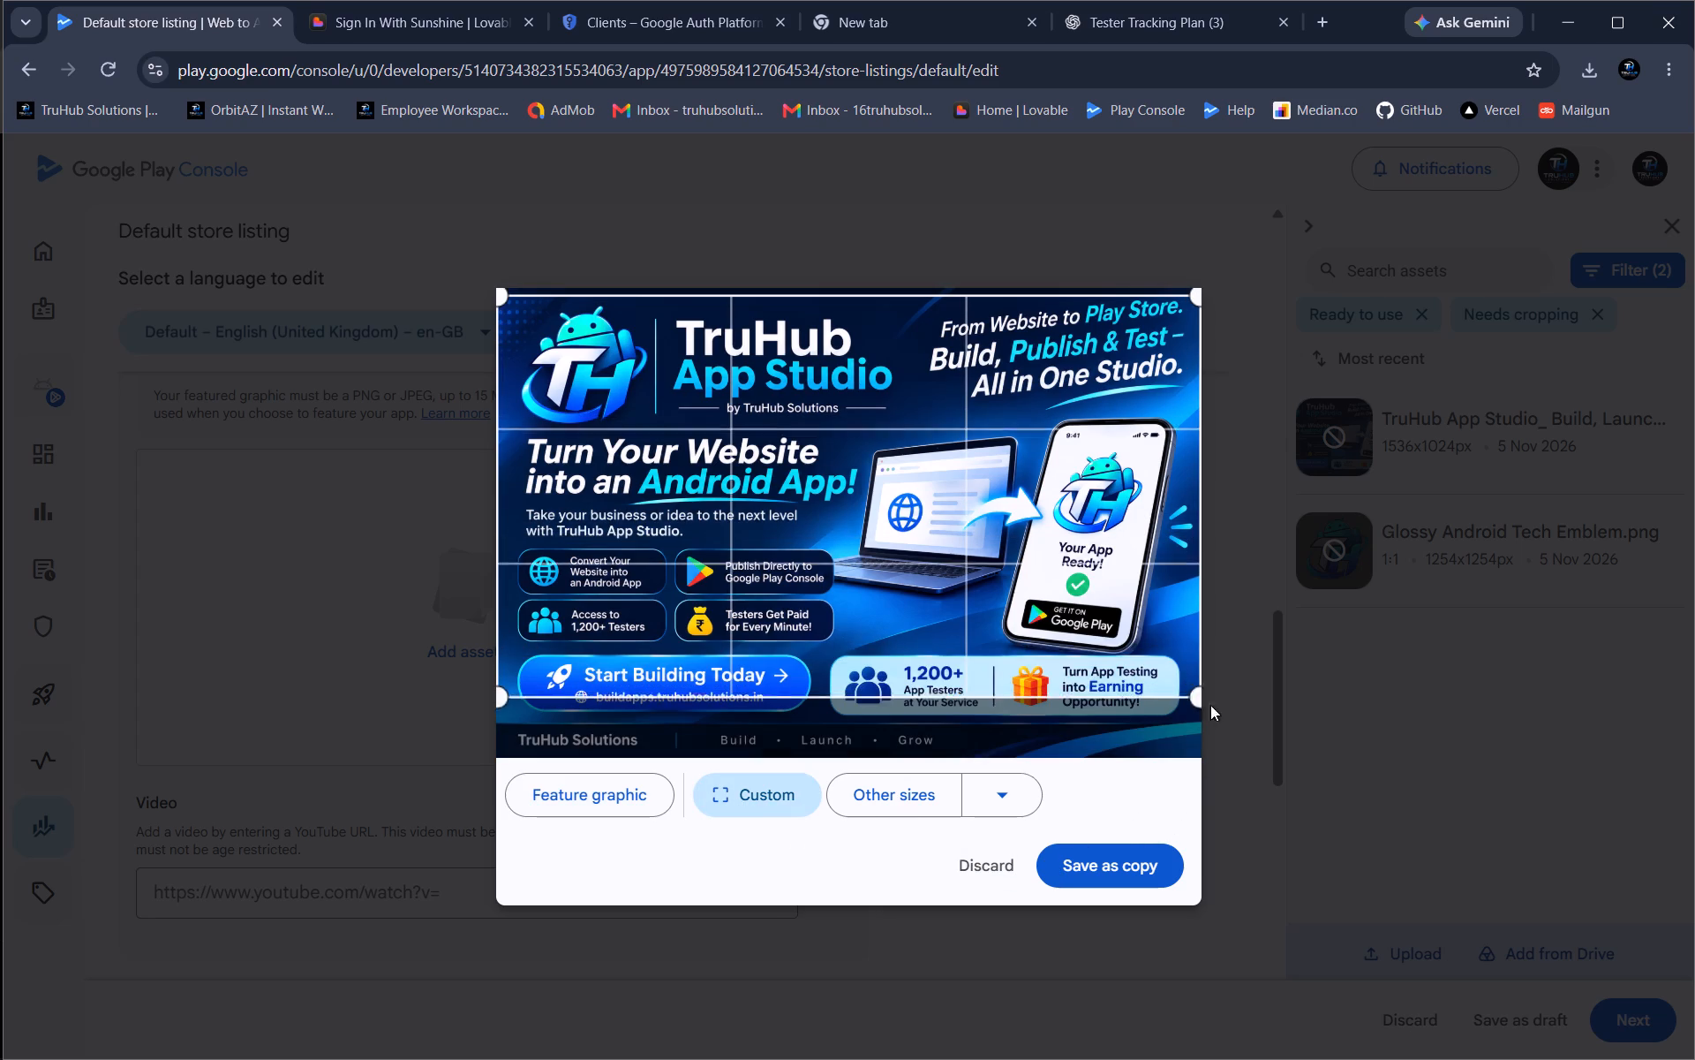
{"action": "left_click_drag", "start_coordinate": [1210, 705], "coordinate": [1241, 763]}
{"action": "left_click", "coordinate": [1108, 697]}
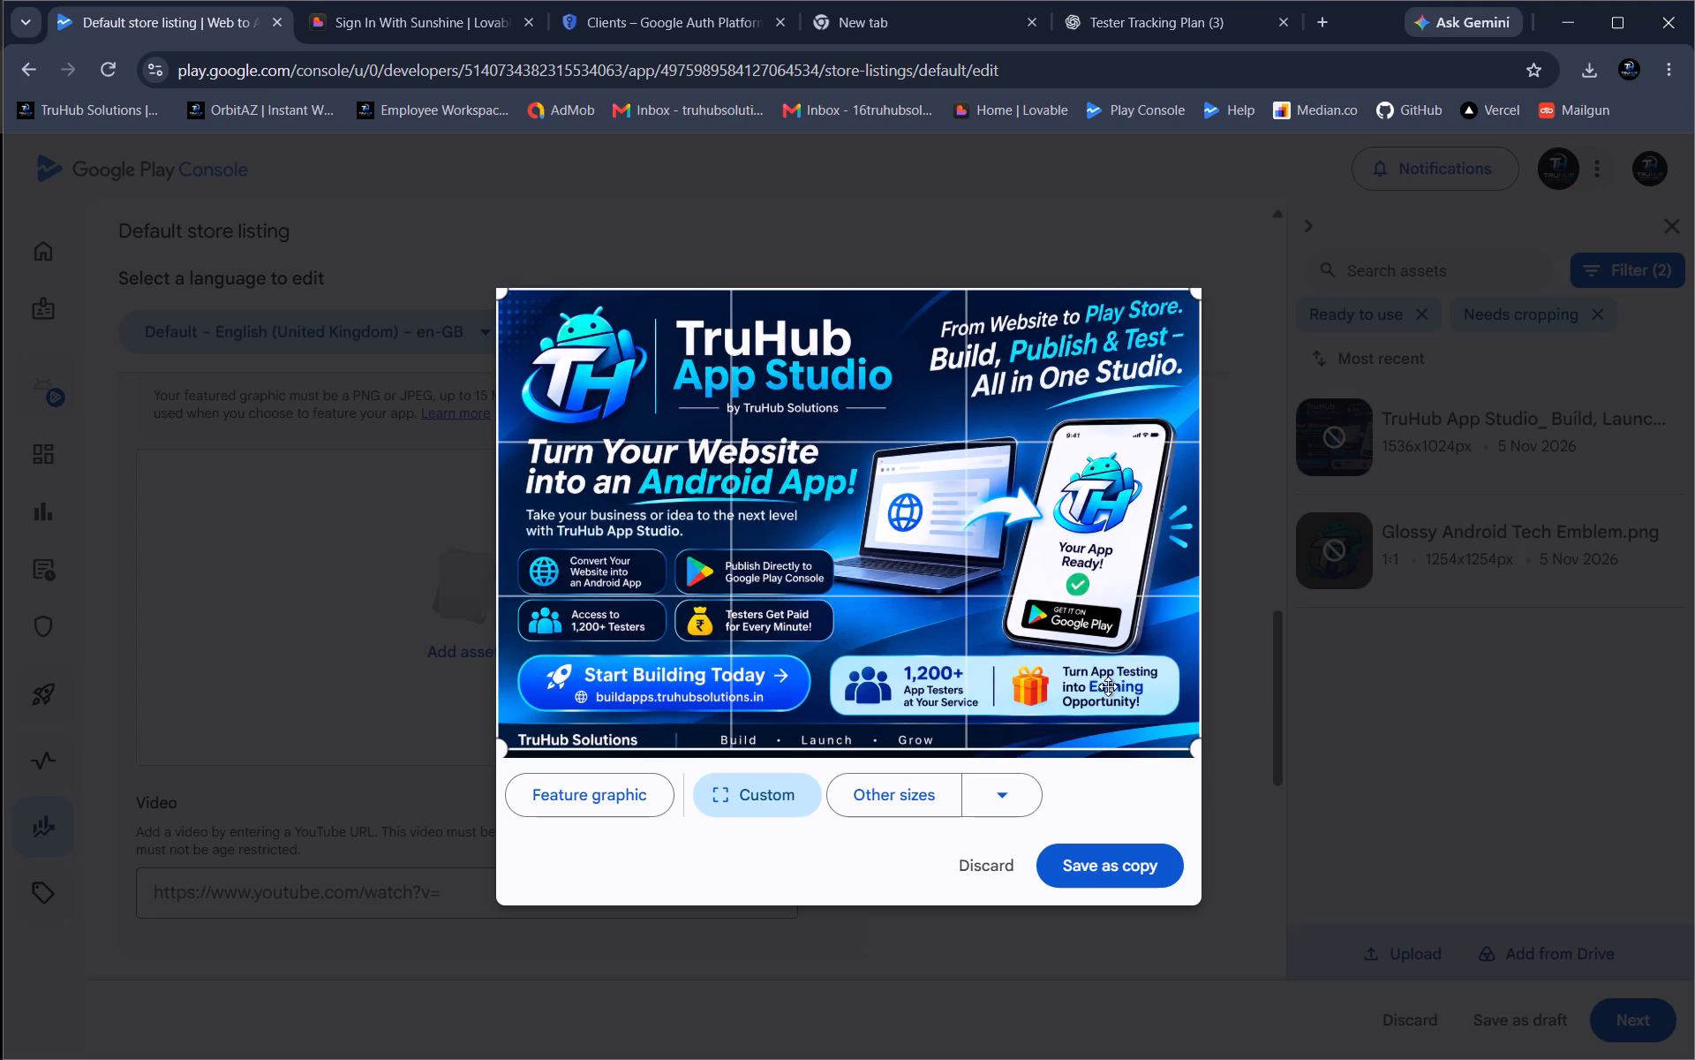
{"action": "left_click", "coordinate": [1112, 864]}
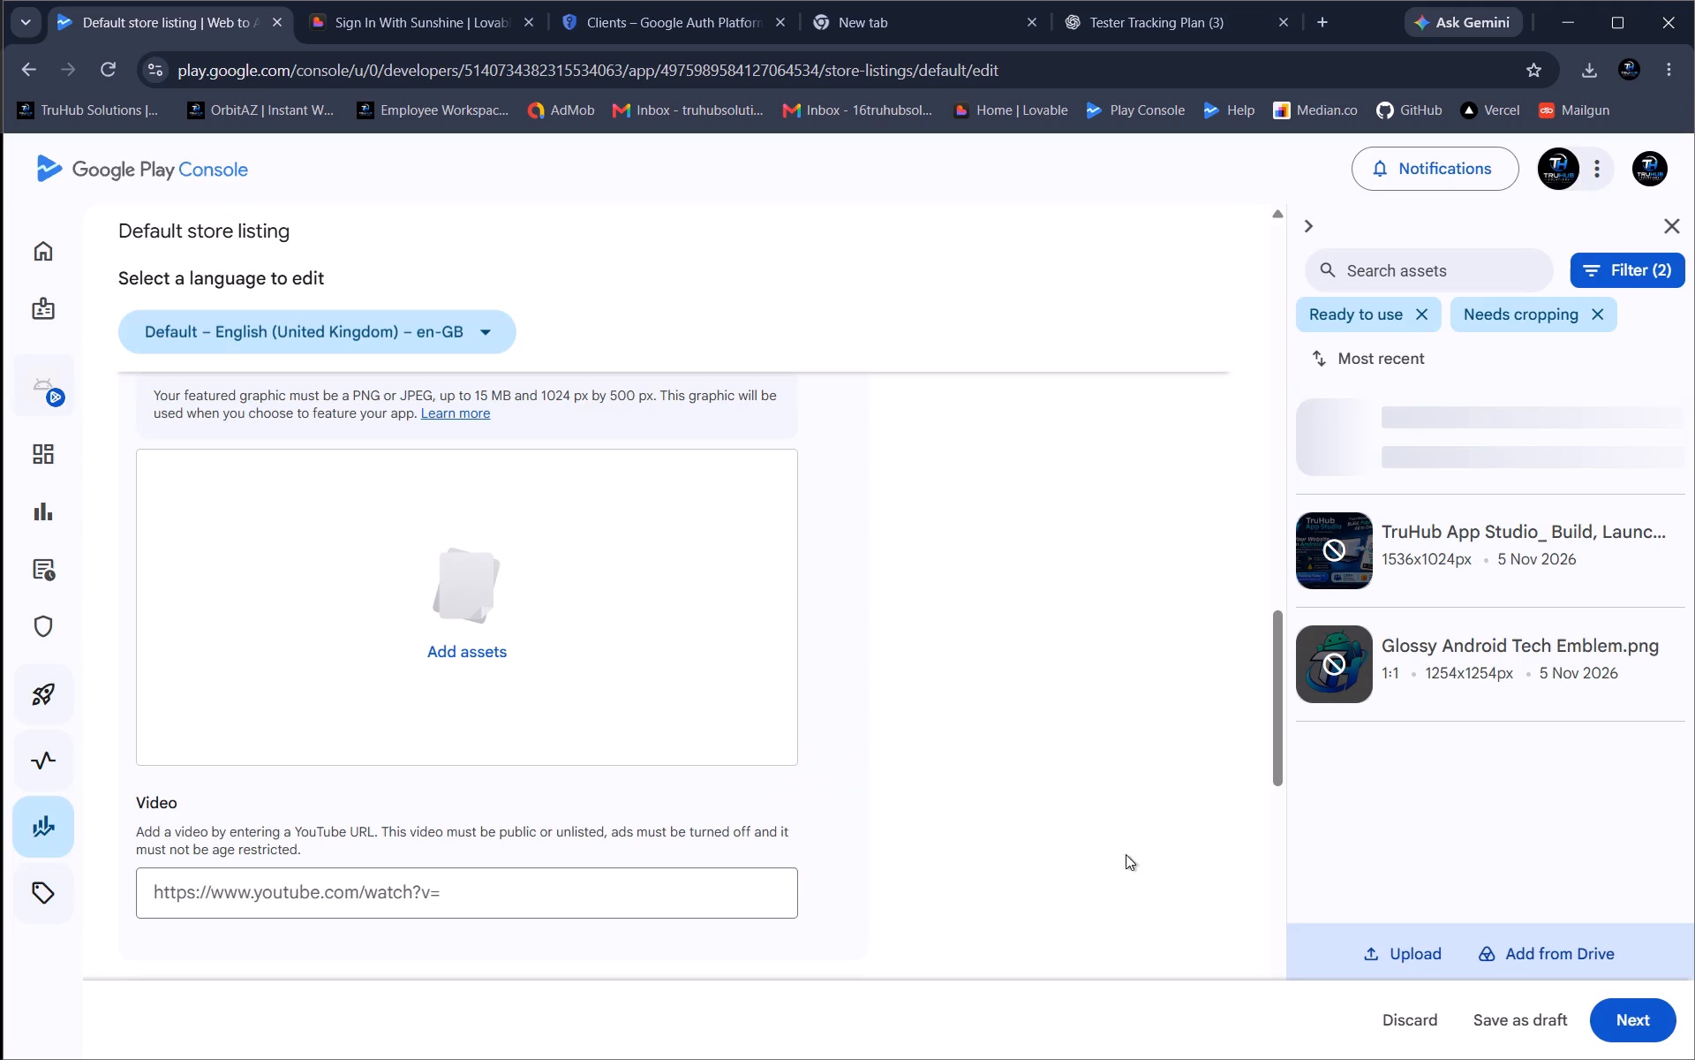
Upload the "TruHub App Studio_ Build, Publish & Test" PNG from Downloads to the asset library.
{"action": "left_click", "coordinate": [1383, 958]}
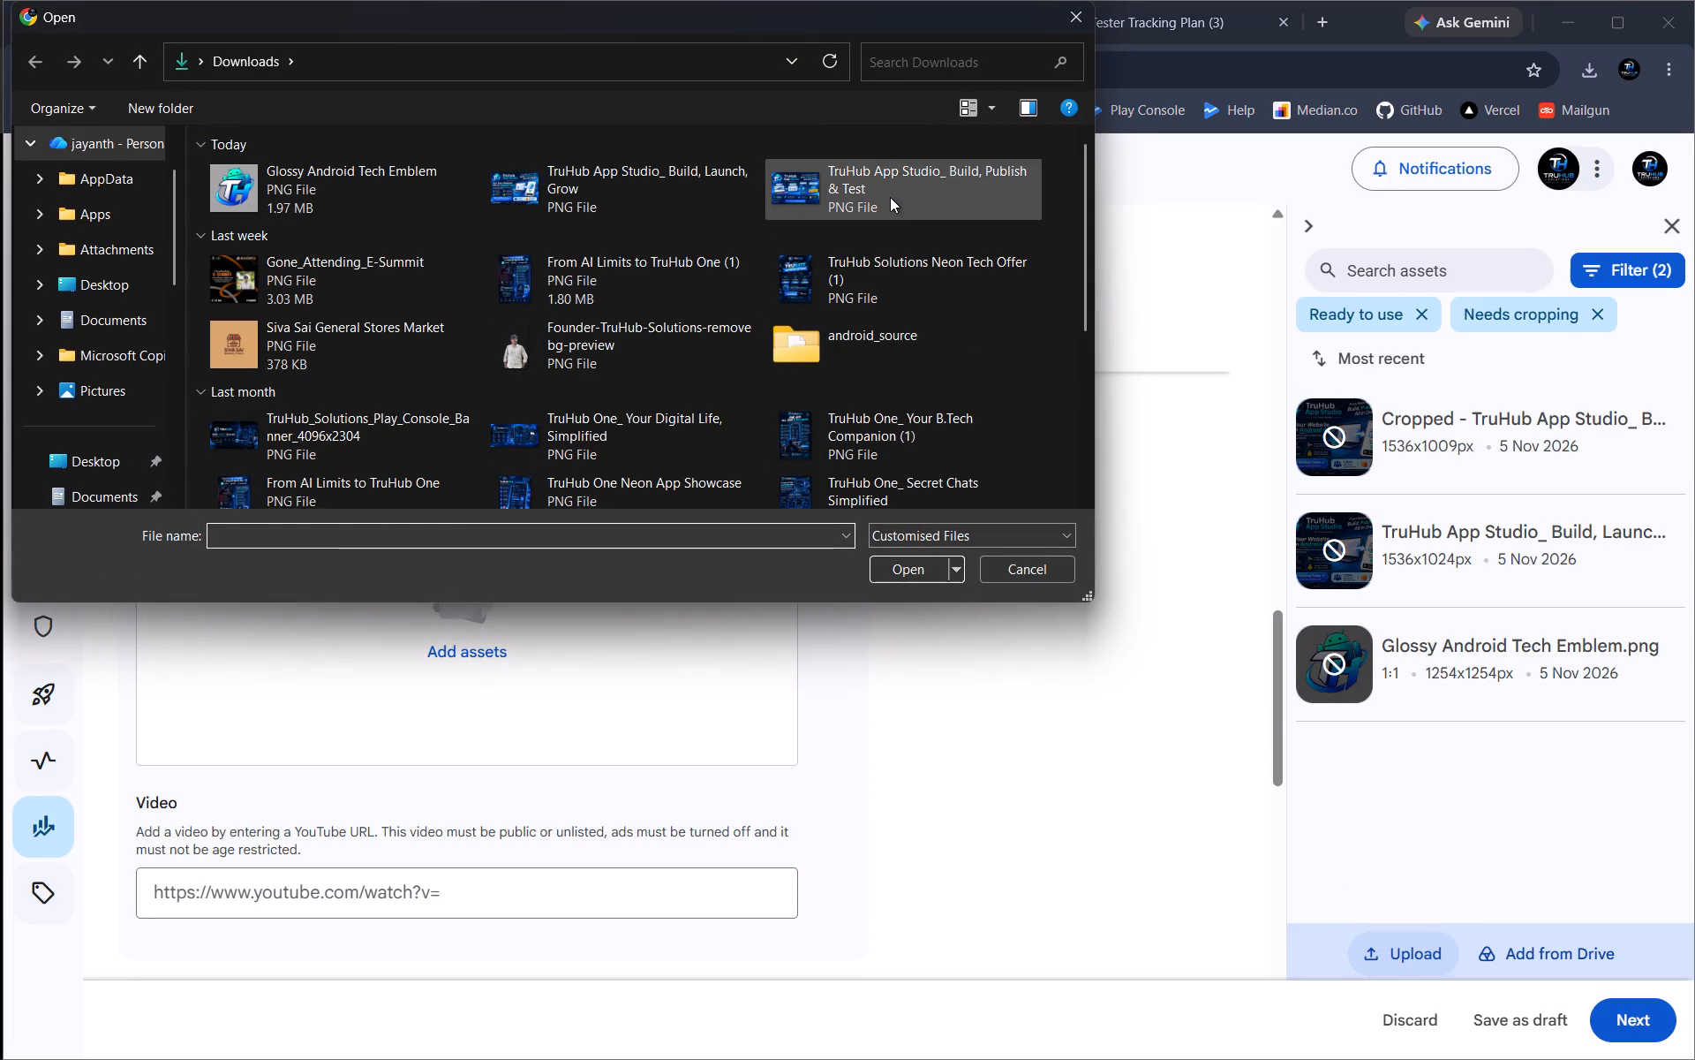
{"action": "left_click", "coordinate": [890, 197]}
{"action": "left_click", "coordinate": [885, 575]}
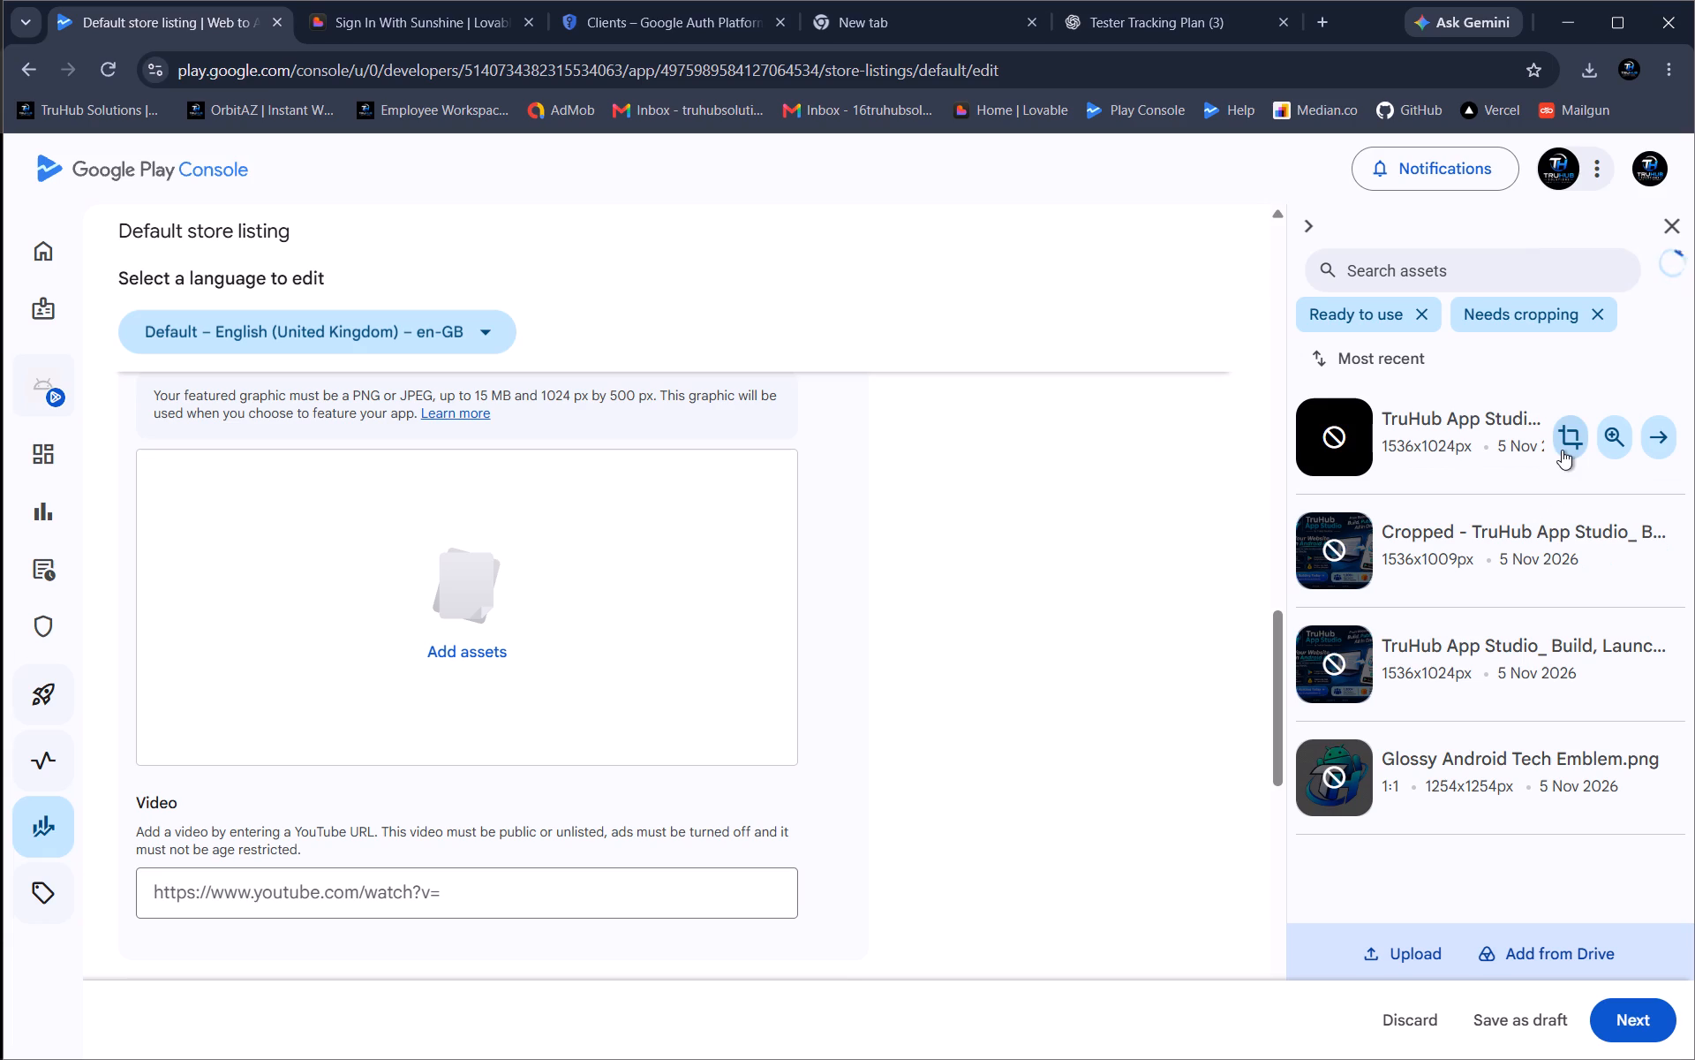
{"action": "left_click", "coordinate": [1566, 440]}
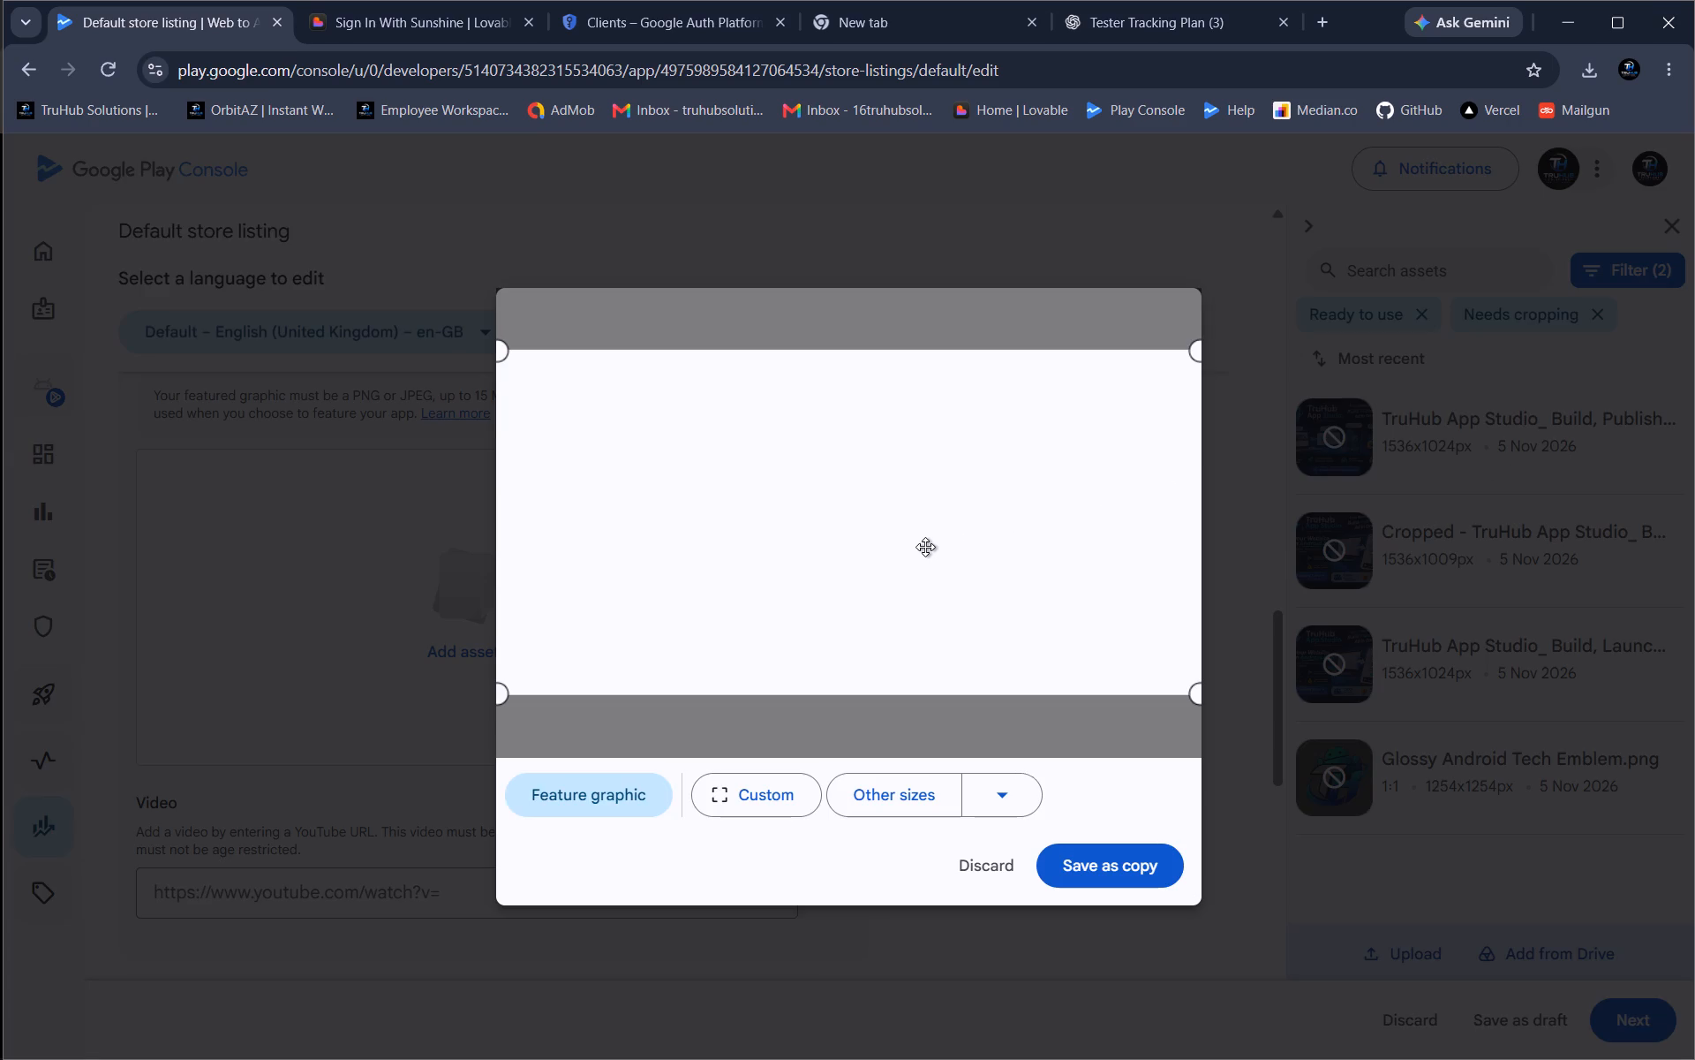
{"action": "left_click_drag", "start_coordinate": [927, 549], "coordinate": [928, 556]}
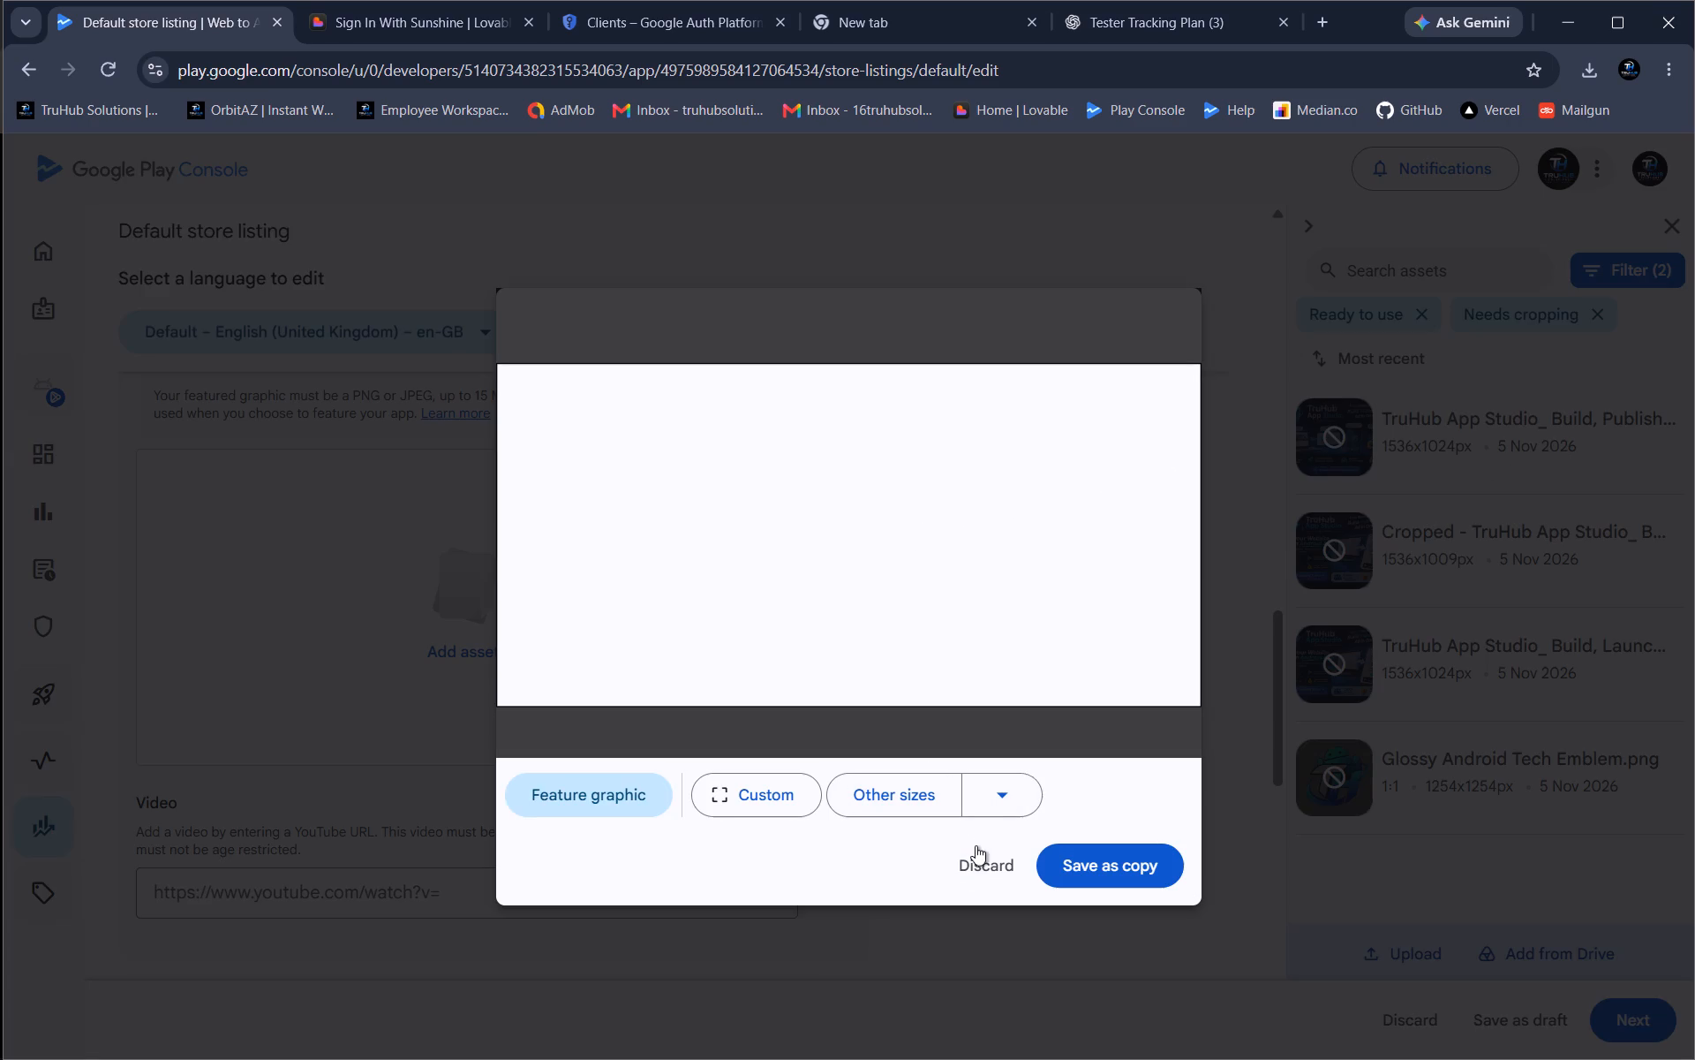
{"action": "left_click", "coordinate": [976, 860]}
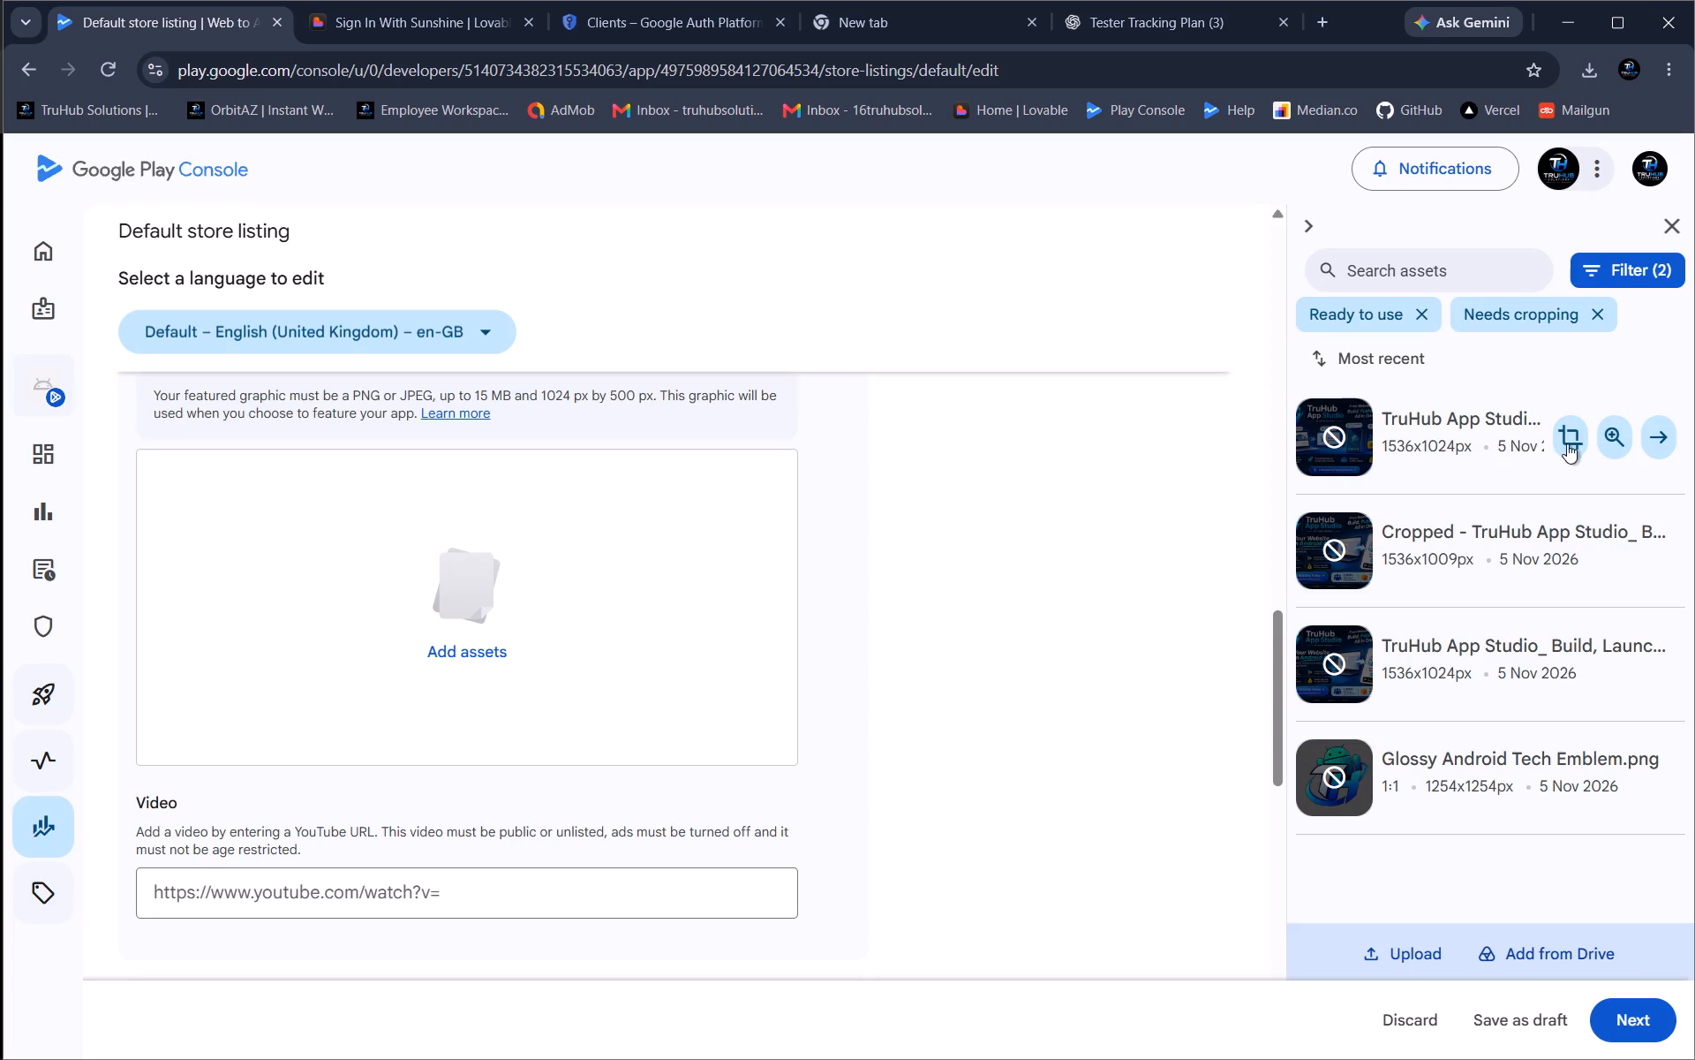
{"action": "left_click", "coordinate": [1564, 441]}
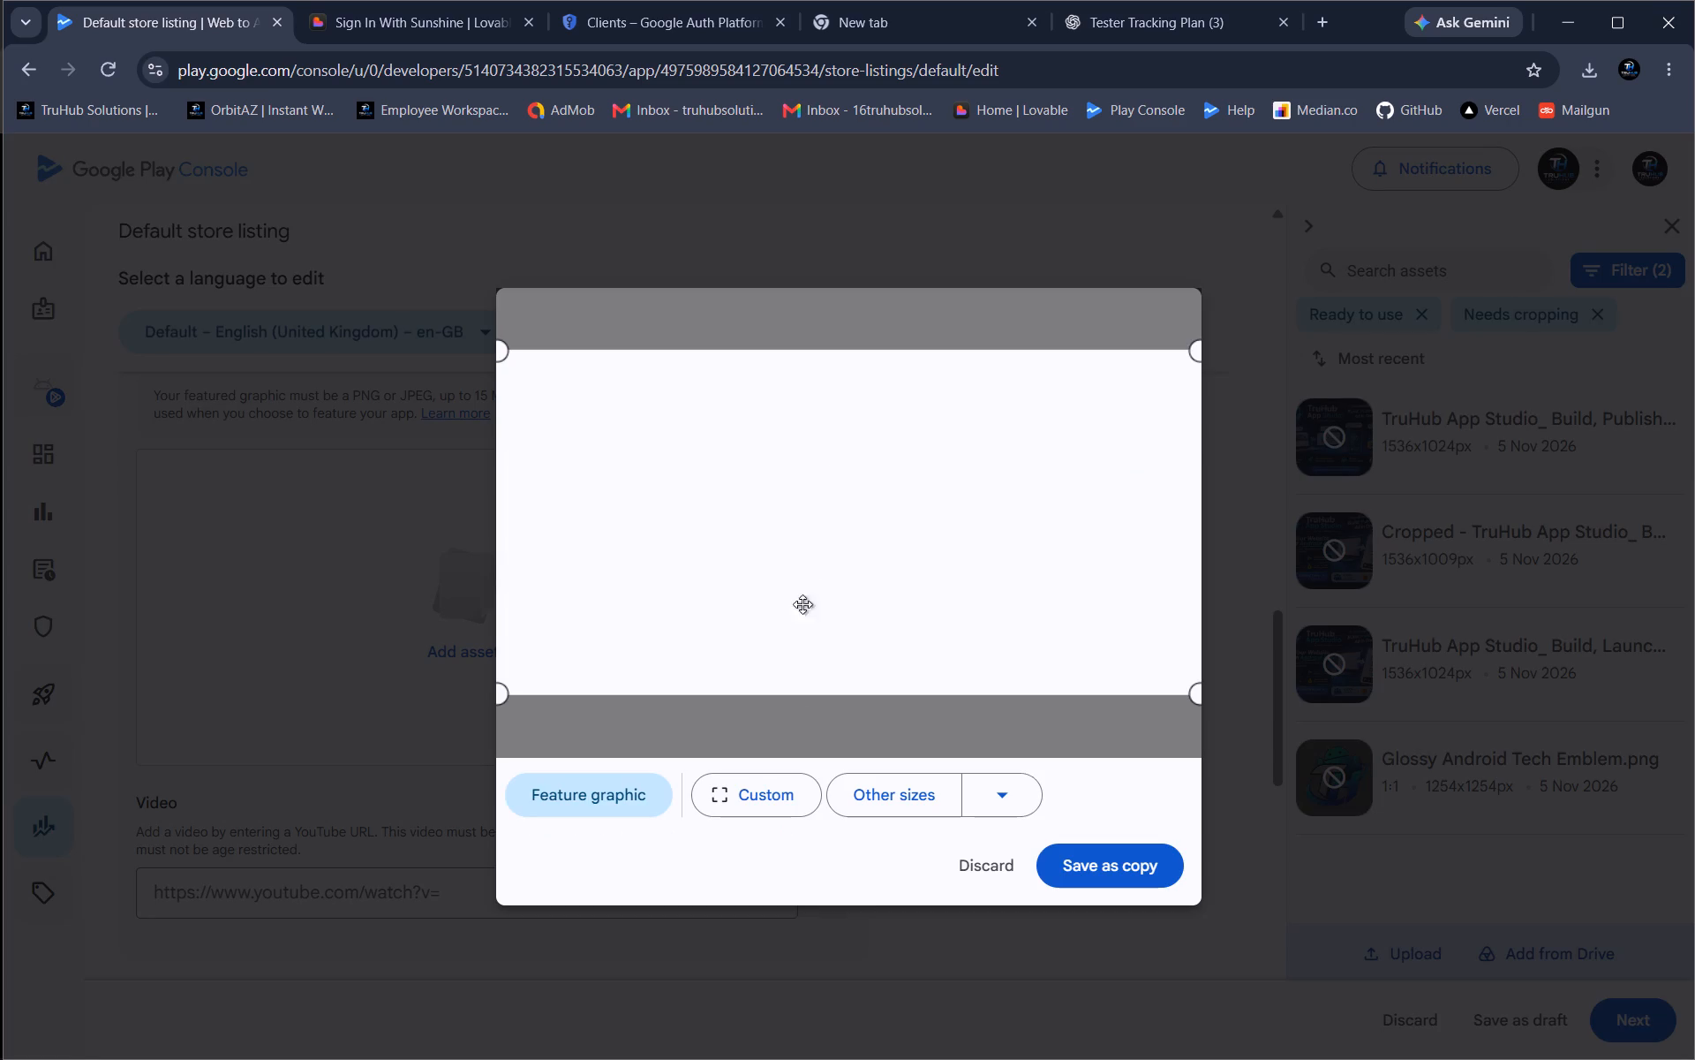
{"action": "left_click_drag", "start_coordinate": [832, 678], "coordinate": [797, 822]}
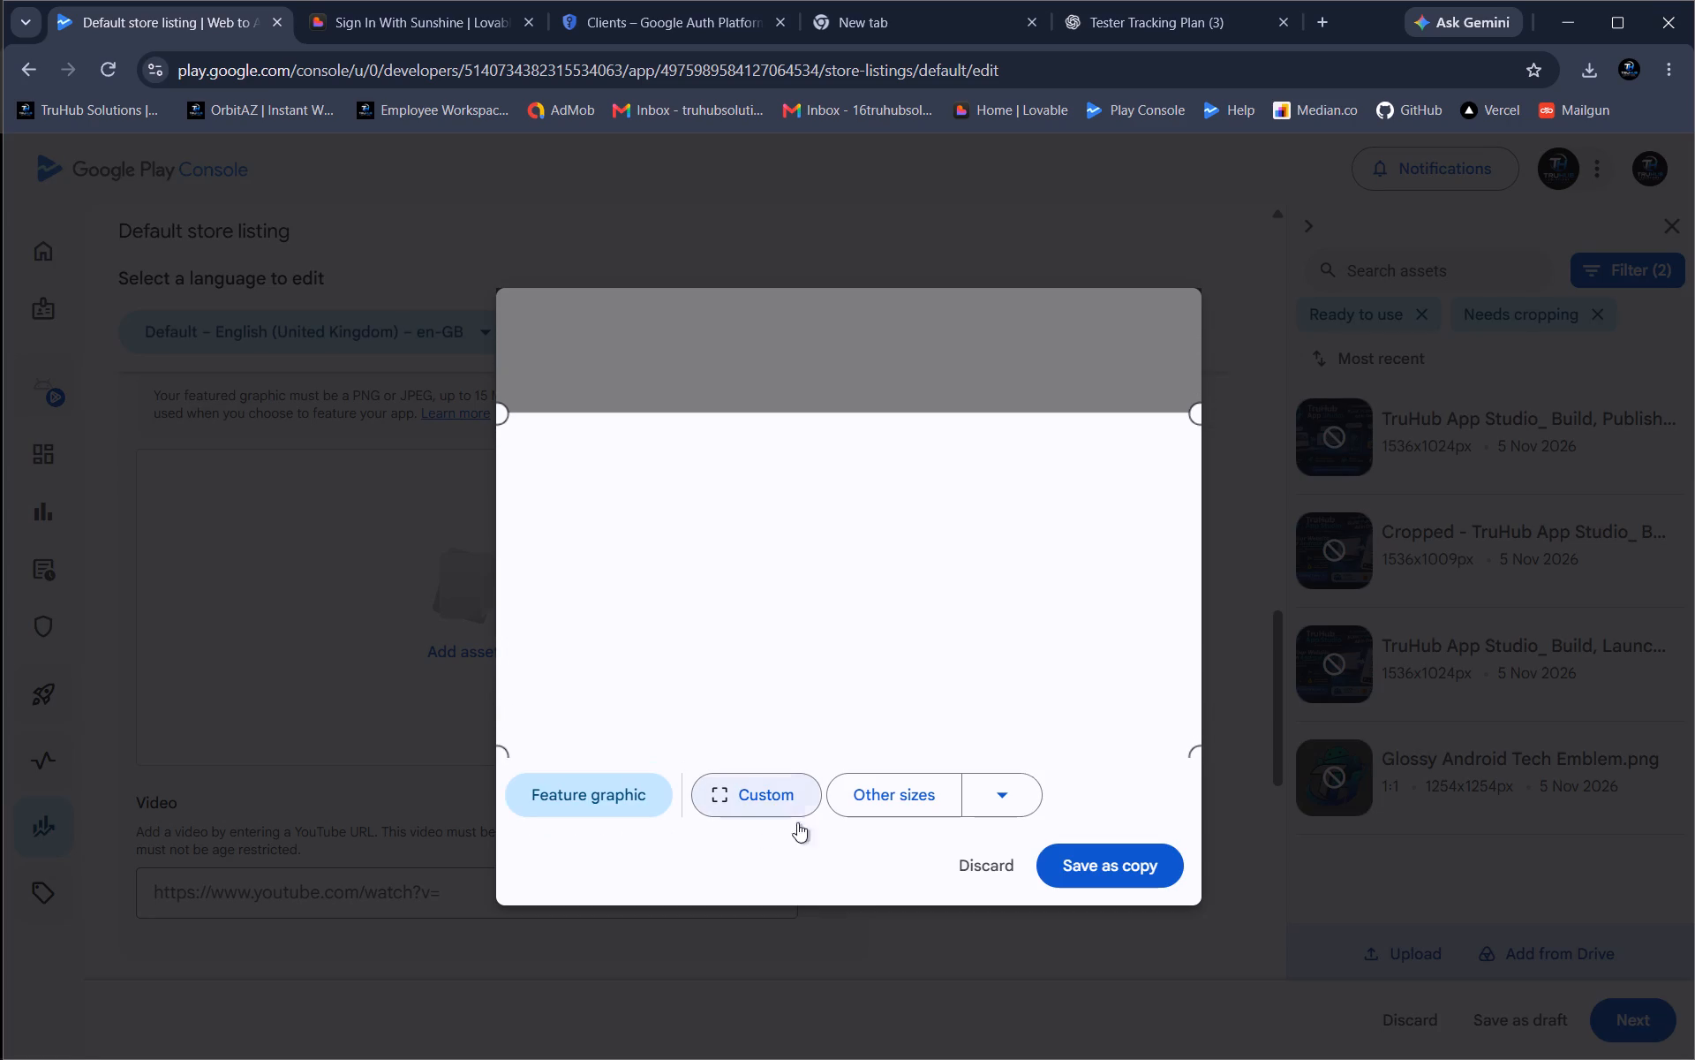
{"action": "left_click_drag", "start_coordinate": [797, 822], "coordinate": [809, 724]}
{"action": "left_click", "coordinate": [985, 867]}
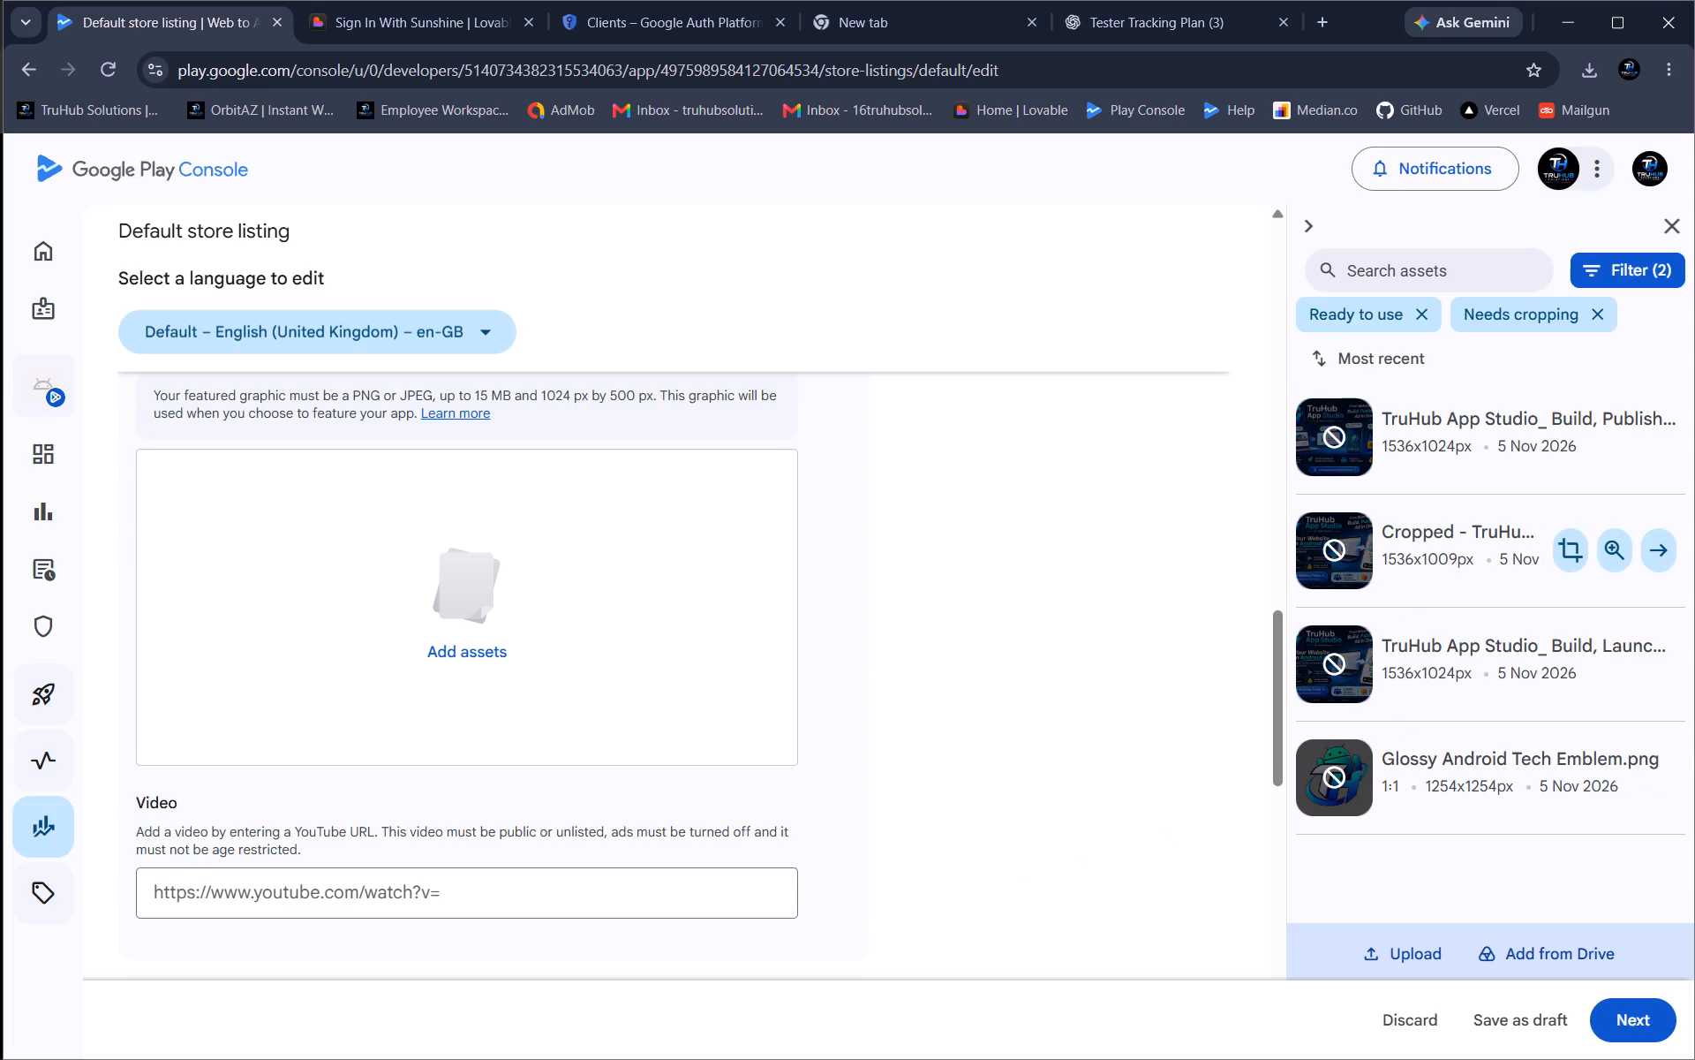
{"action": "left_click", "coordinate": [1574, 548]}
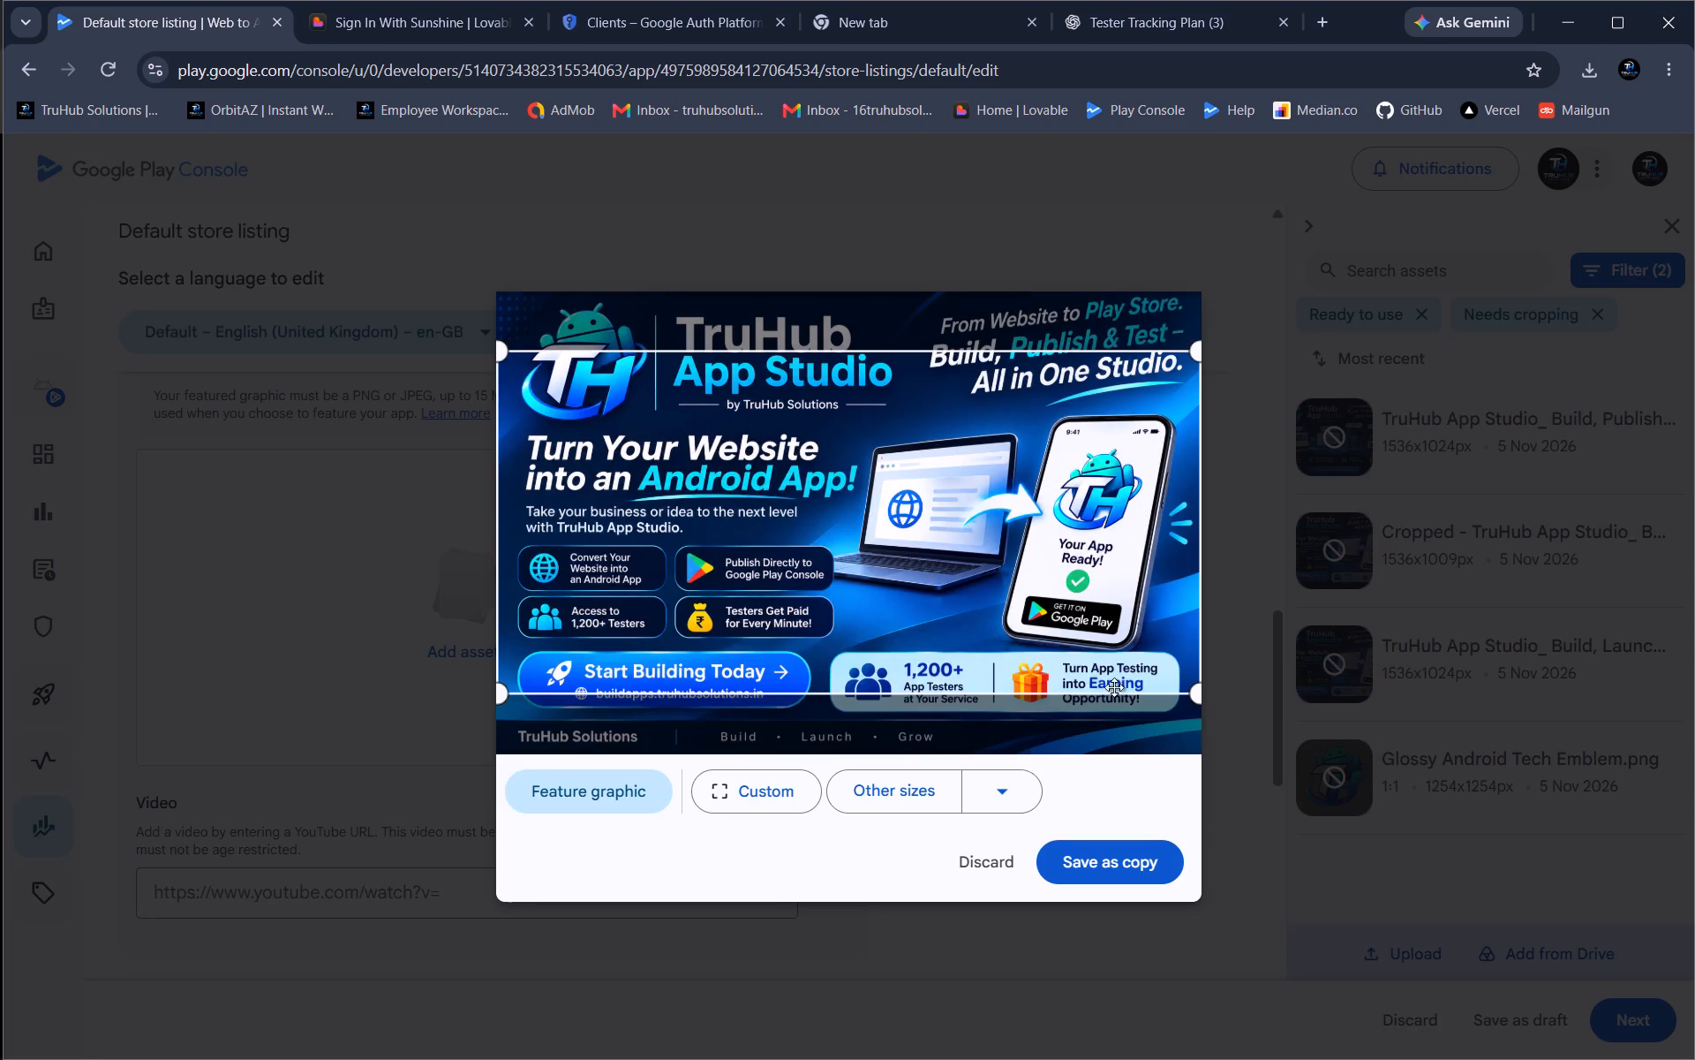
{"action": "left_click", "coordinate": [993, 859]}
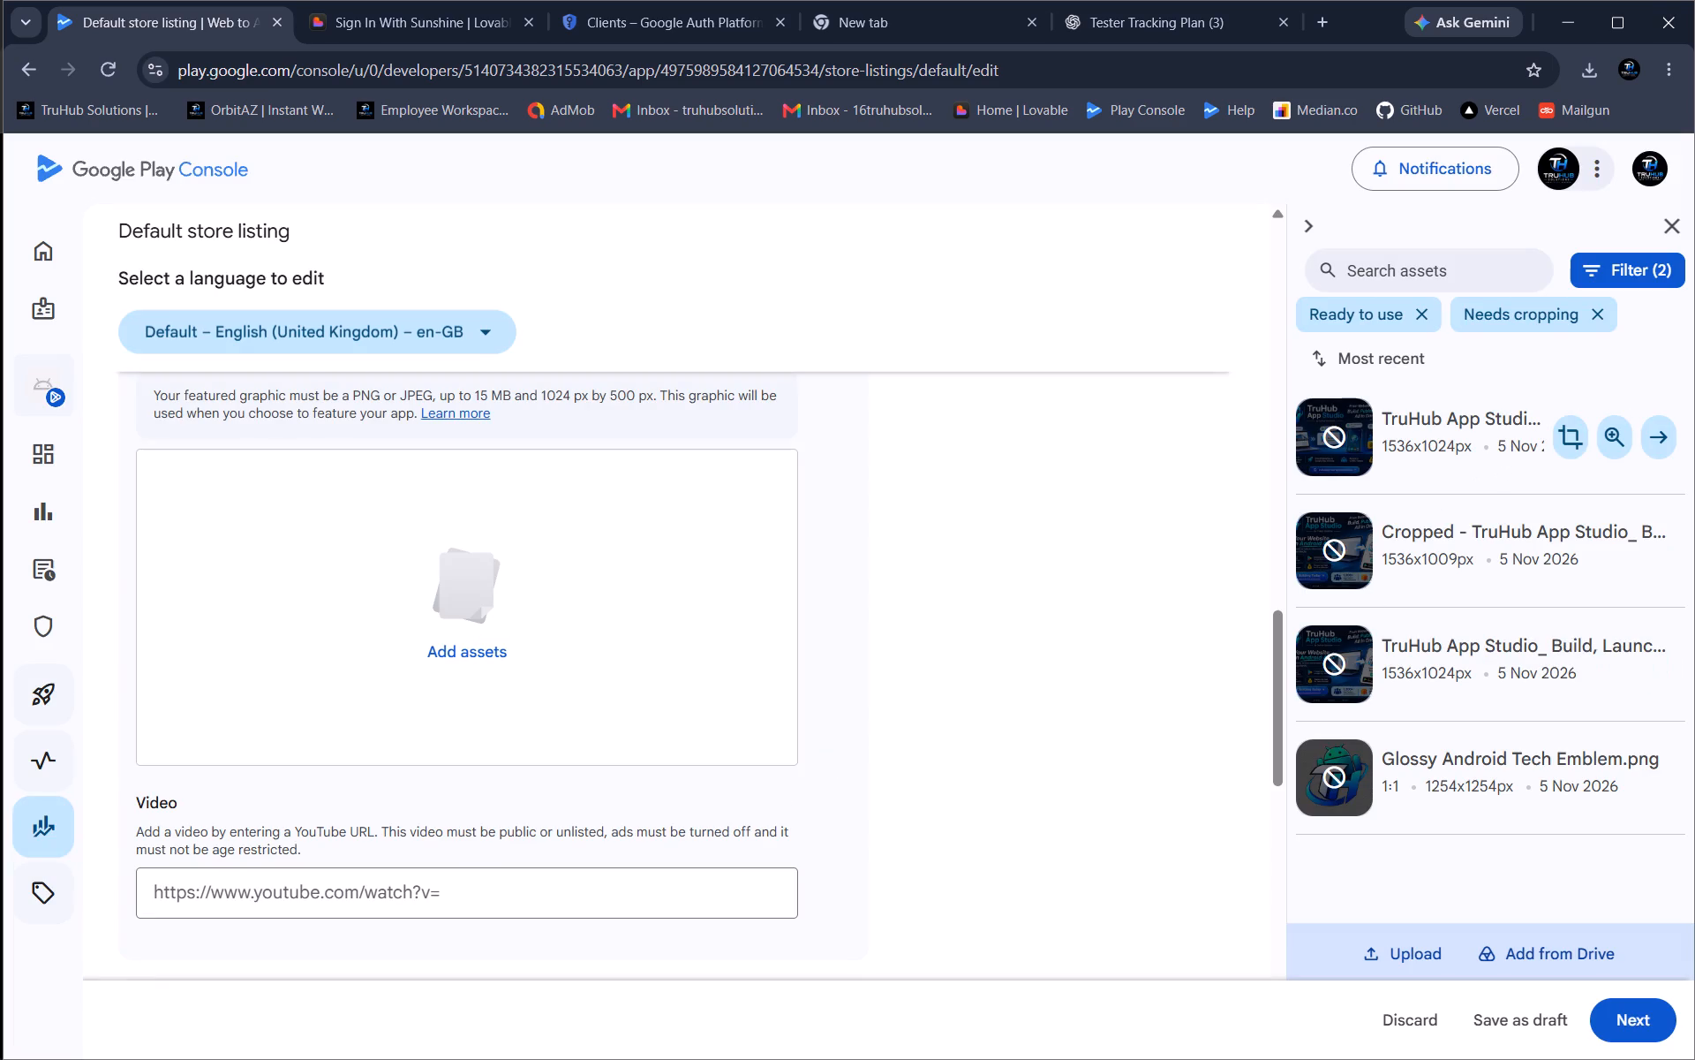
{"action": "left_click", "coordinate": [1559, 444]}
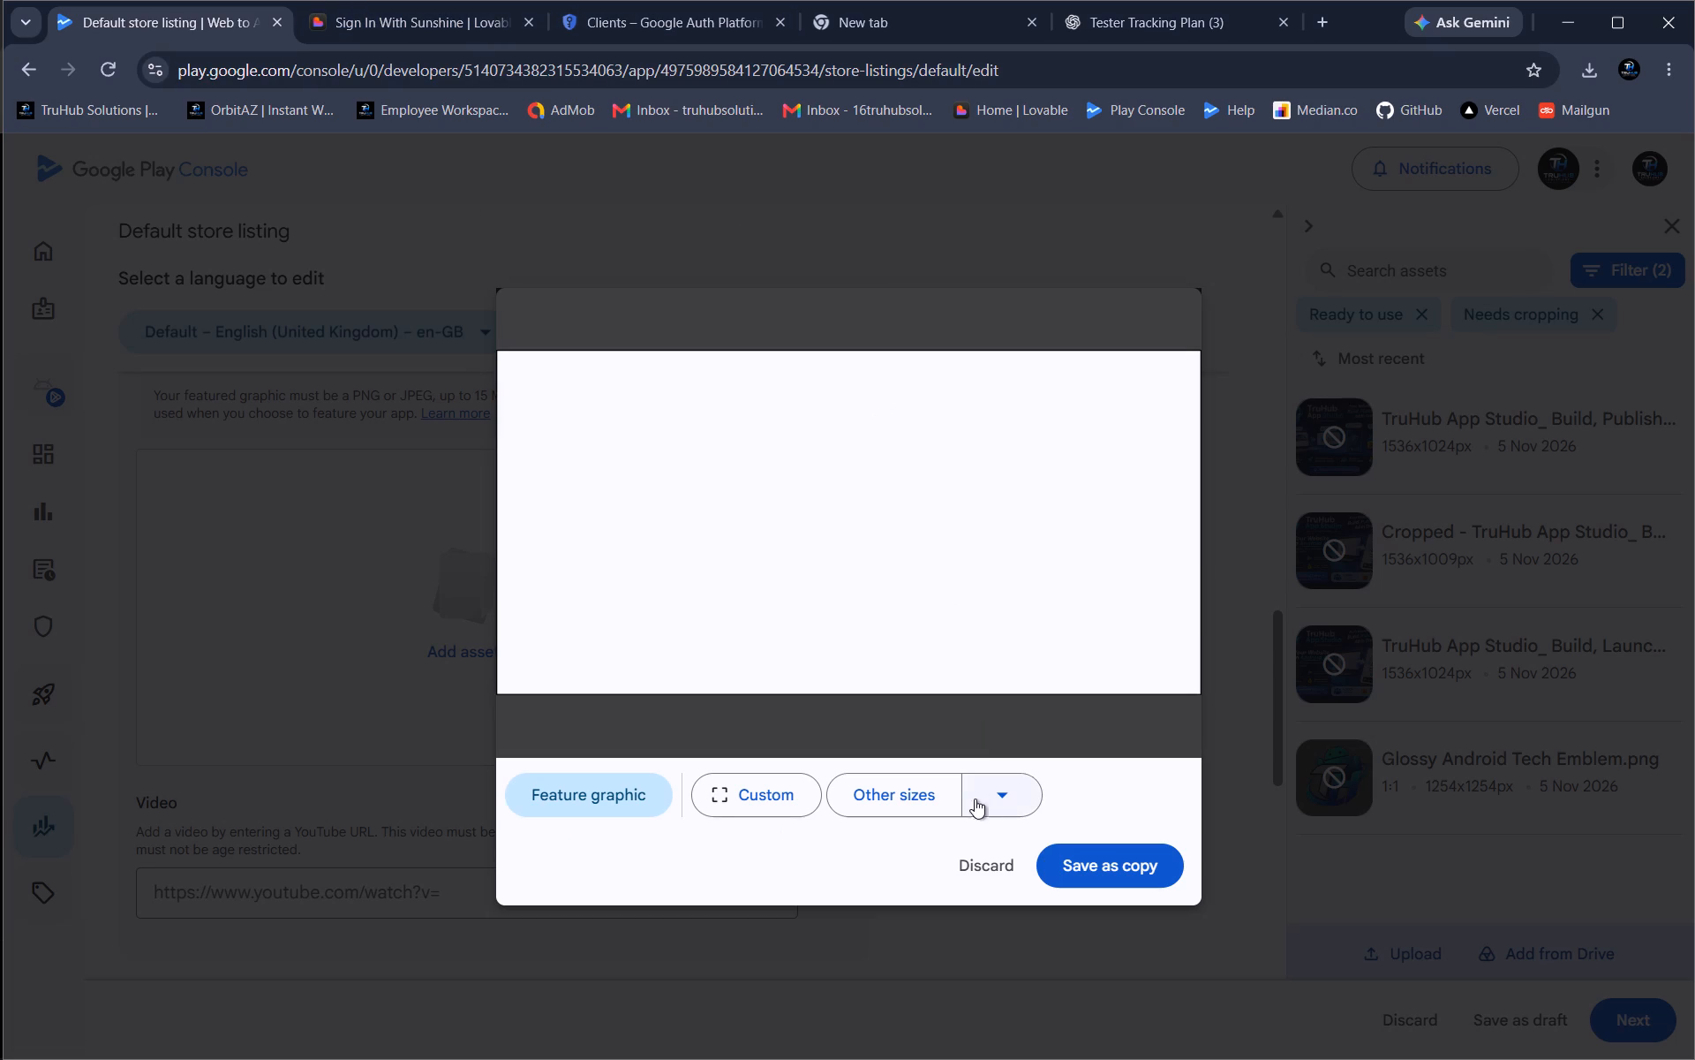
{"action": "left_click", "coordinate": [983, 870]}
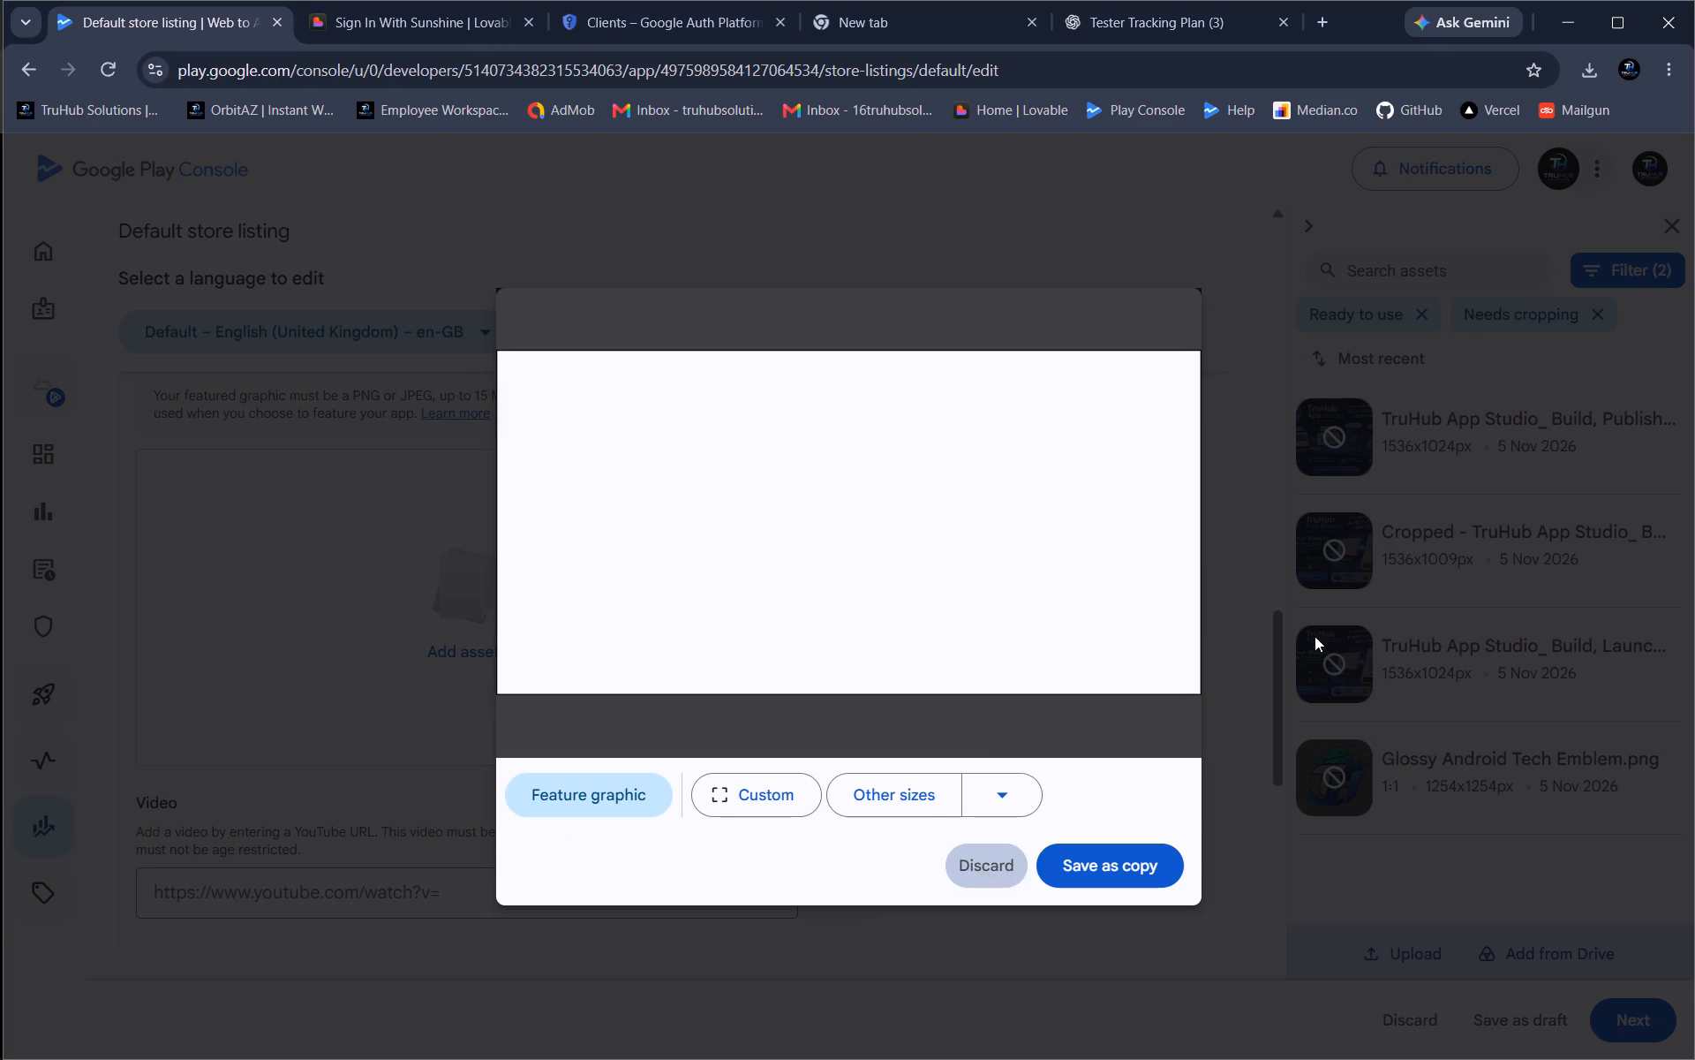
Crop the 1536x1009 px Build, Launch, Grow copy to the Feature graphic size, framing its upper part, and save it as a copy.
{"action": "left_click", "coordinate": [1577, 557]}
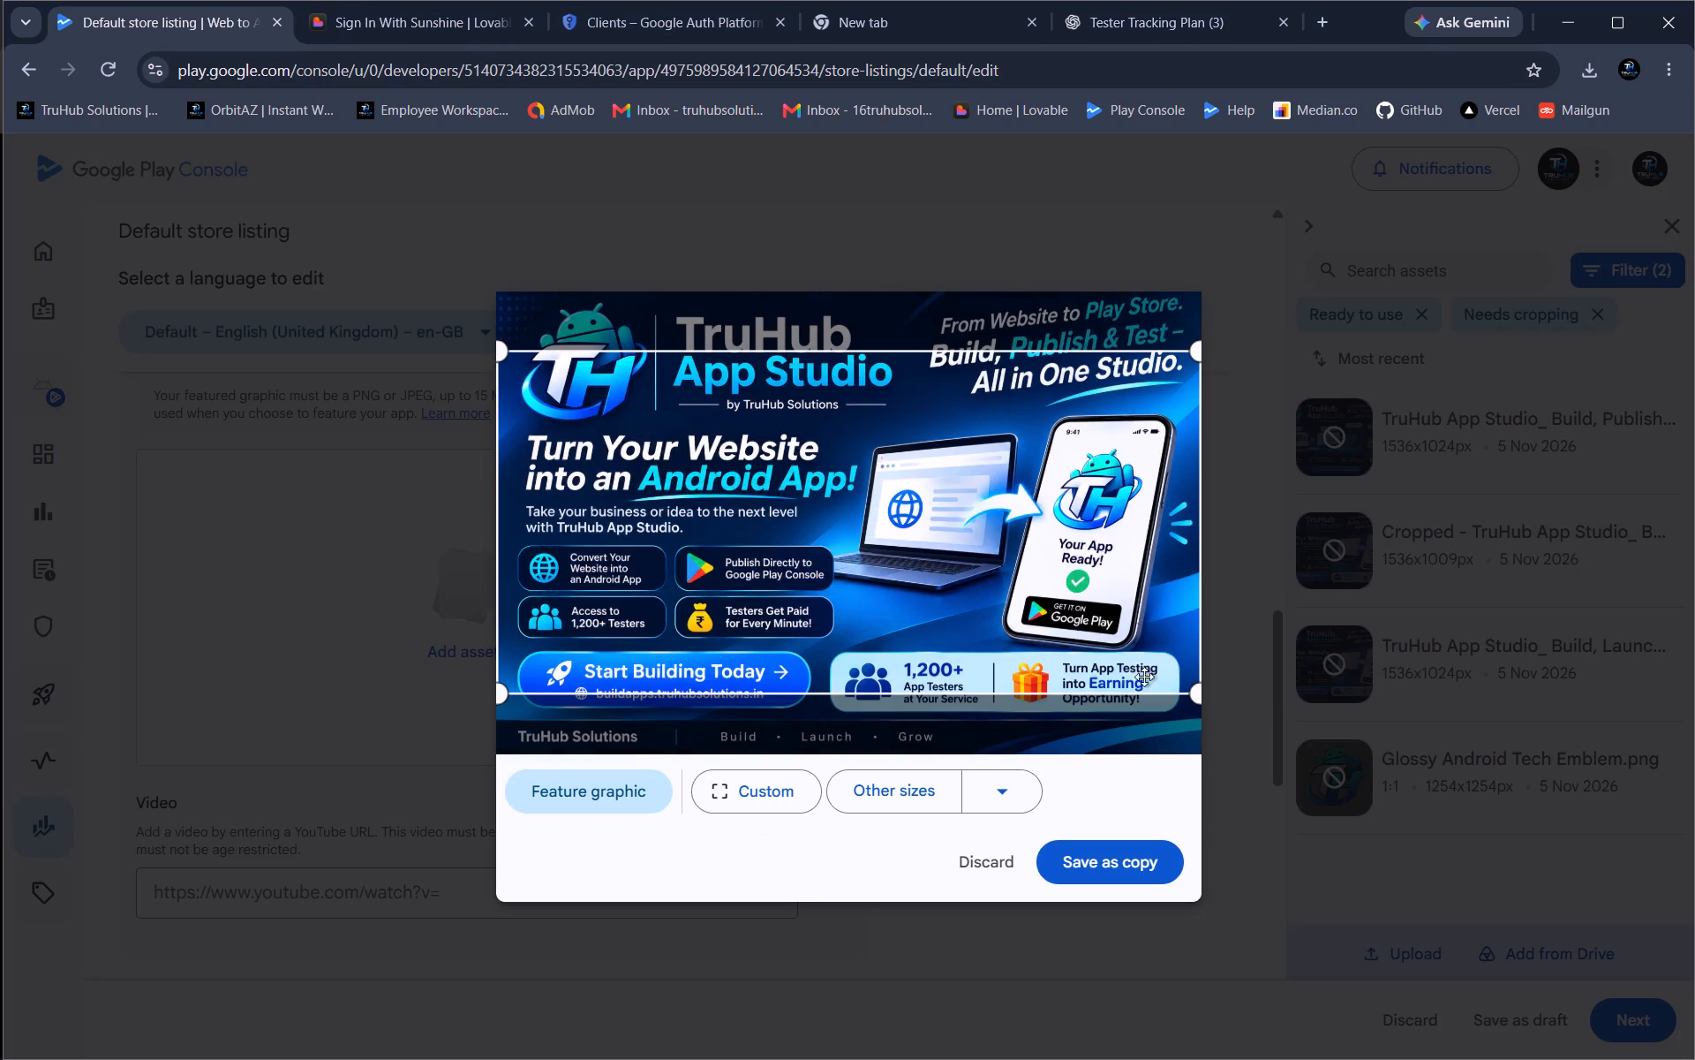
{"action": "left_click_drag", "start_coordinate": [1086, 609], "coordinate": [1094, 528]}
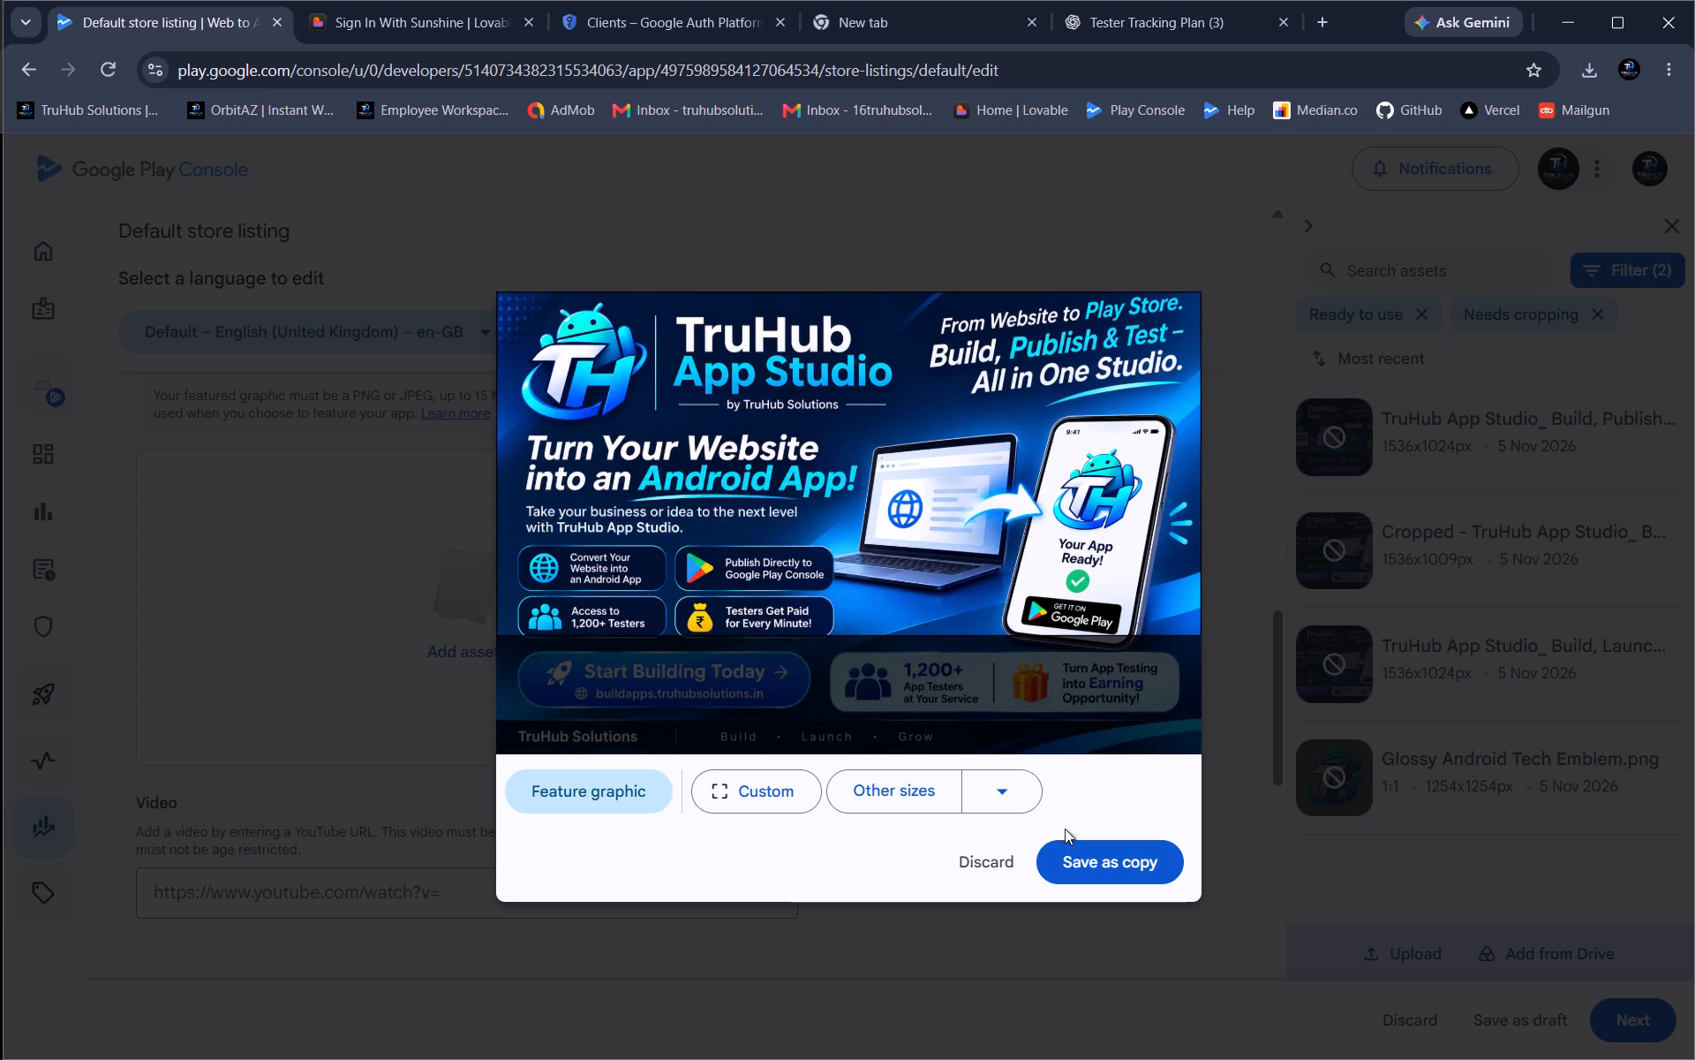
{"action": "left_click", "coordinate": [1074, 857]}
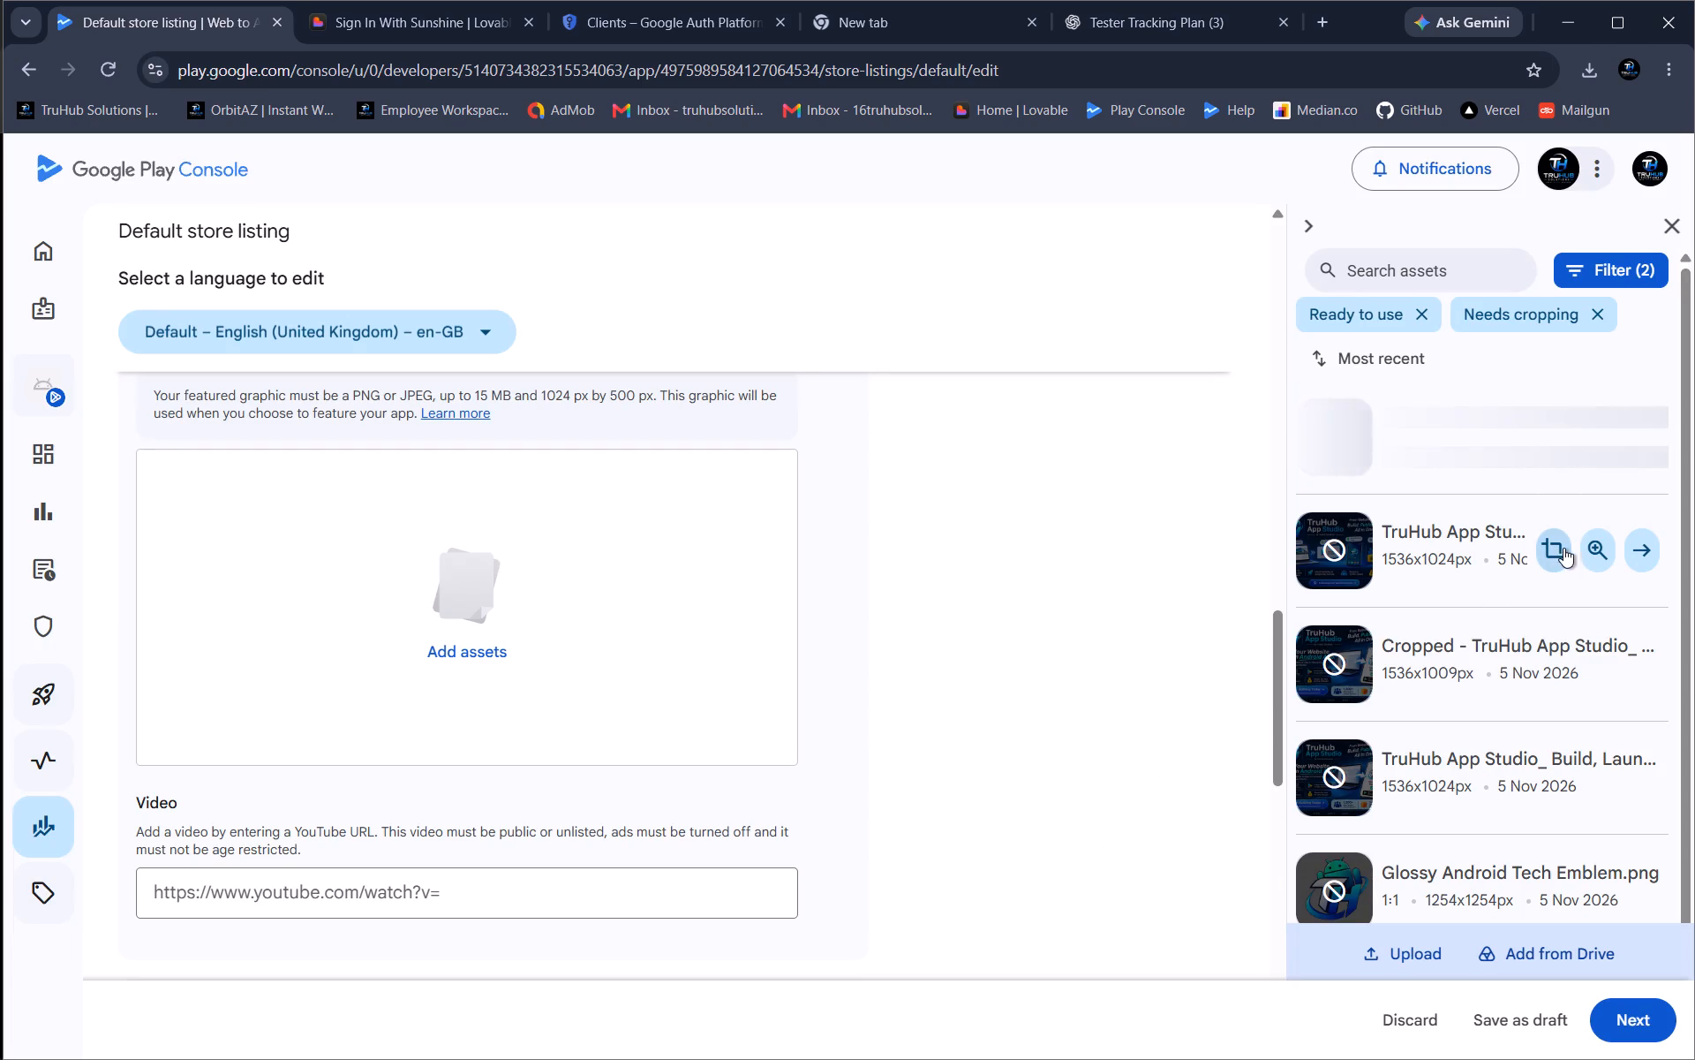
Preview the Build, Publish & Test image, crop its upper part to the Feature graphic size and save it as a copy.
{"action": "left_click", "coordinate": [1592, 546]}
{"action": "scroll", "coordinate": [1050, 572], "scroll_direction": "down", "scroll_amount": 2}
{"action": "scroll", "coordinate": [1039, 588], "scroll_direction": "up", "scroll_amount": 4}
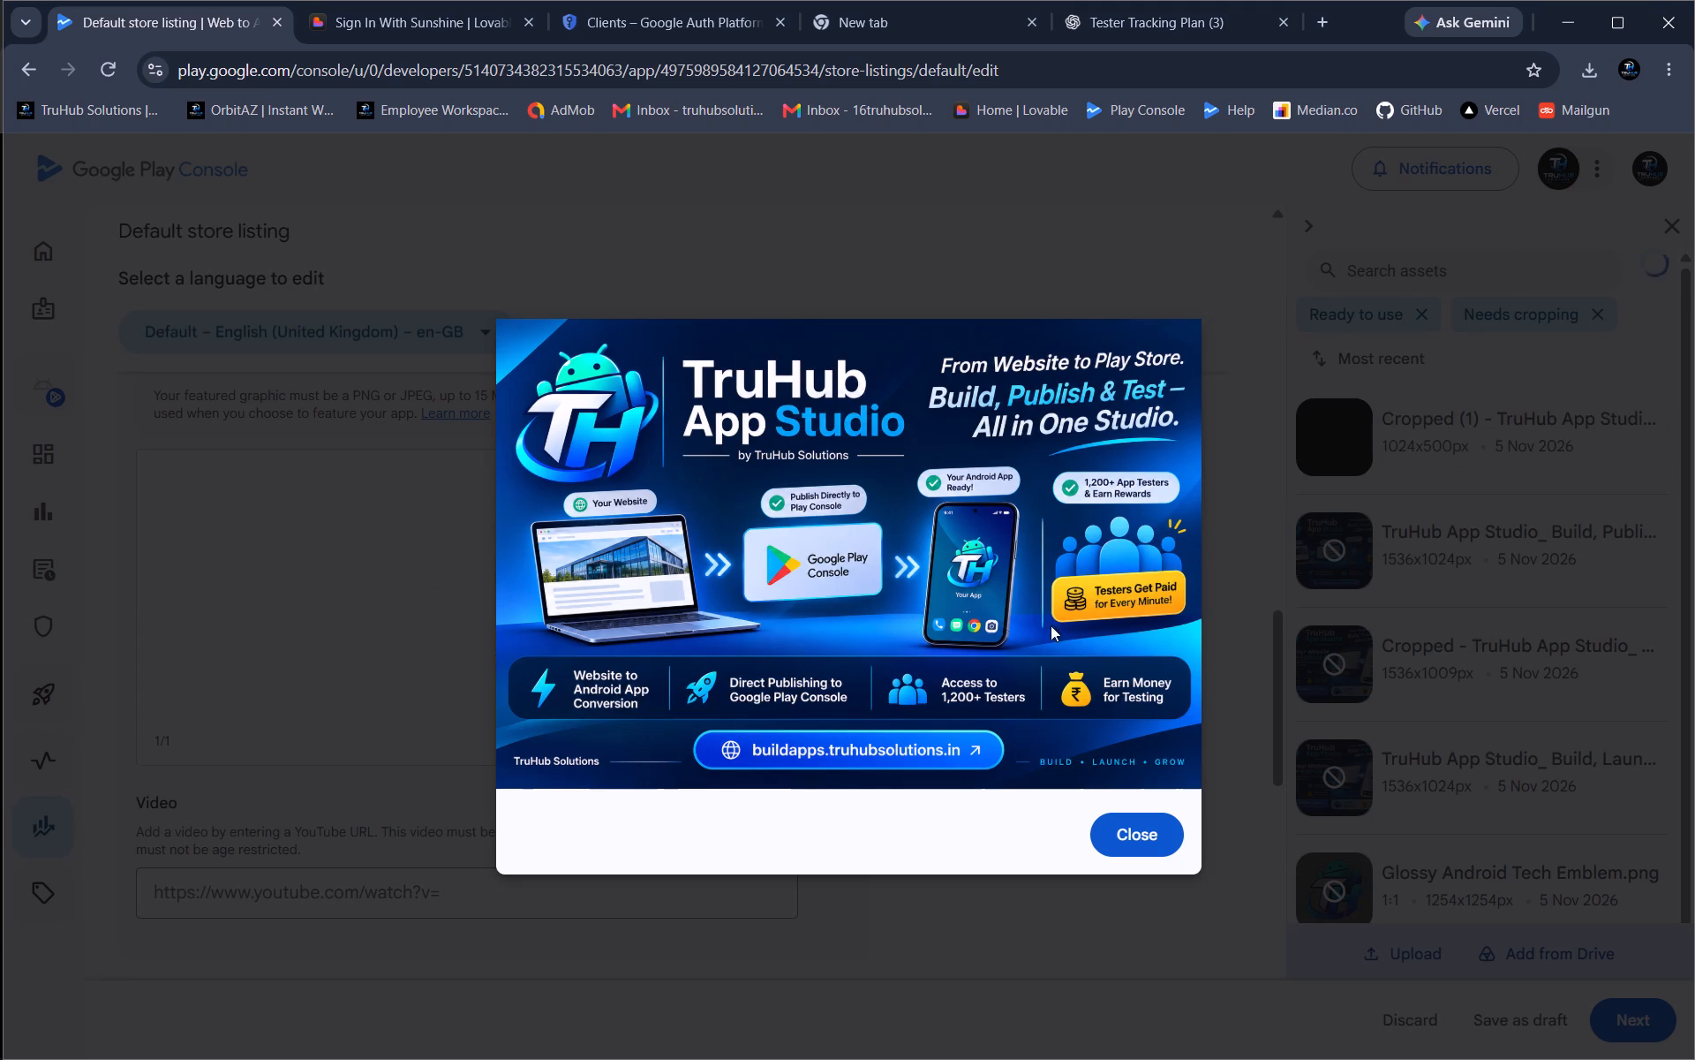
{"action": "left_click", "coordinate": [1134, 837]}
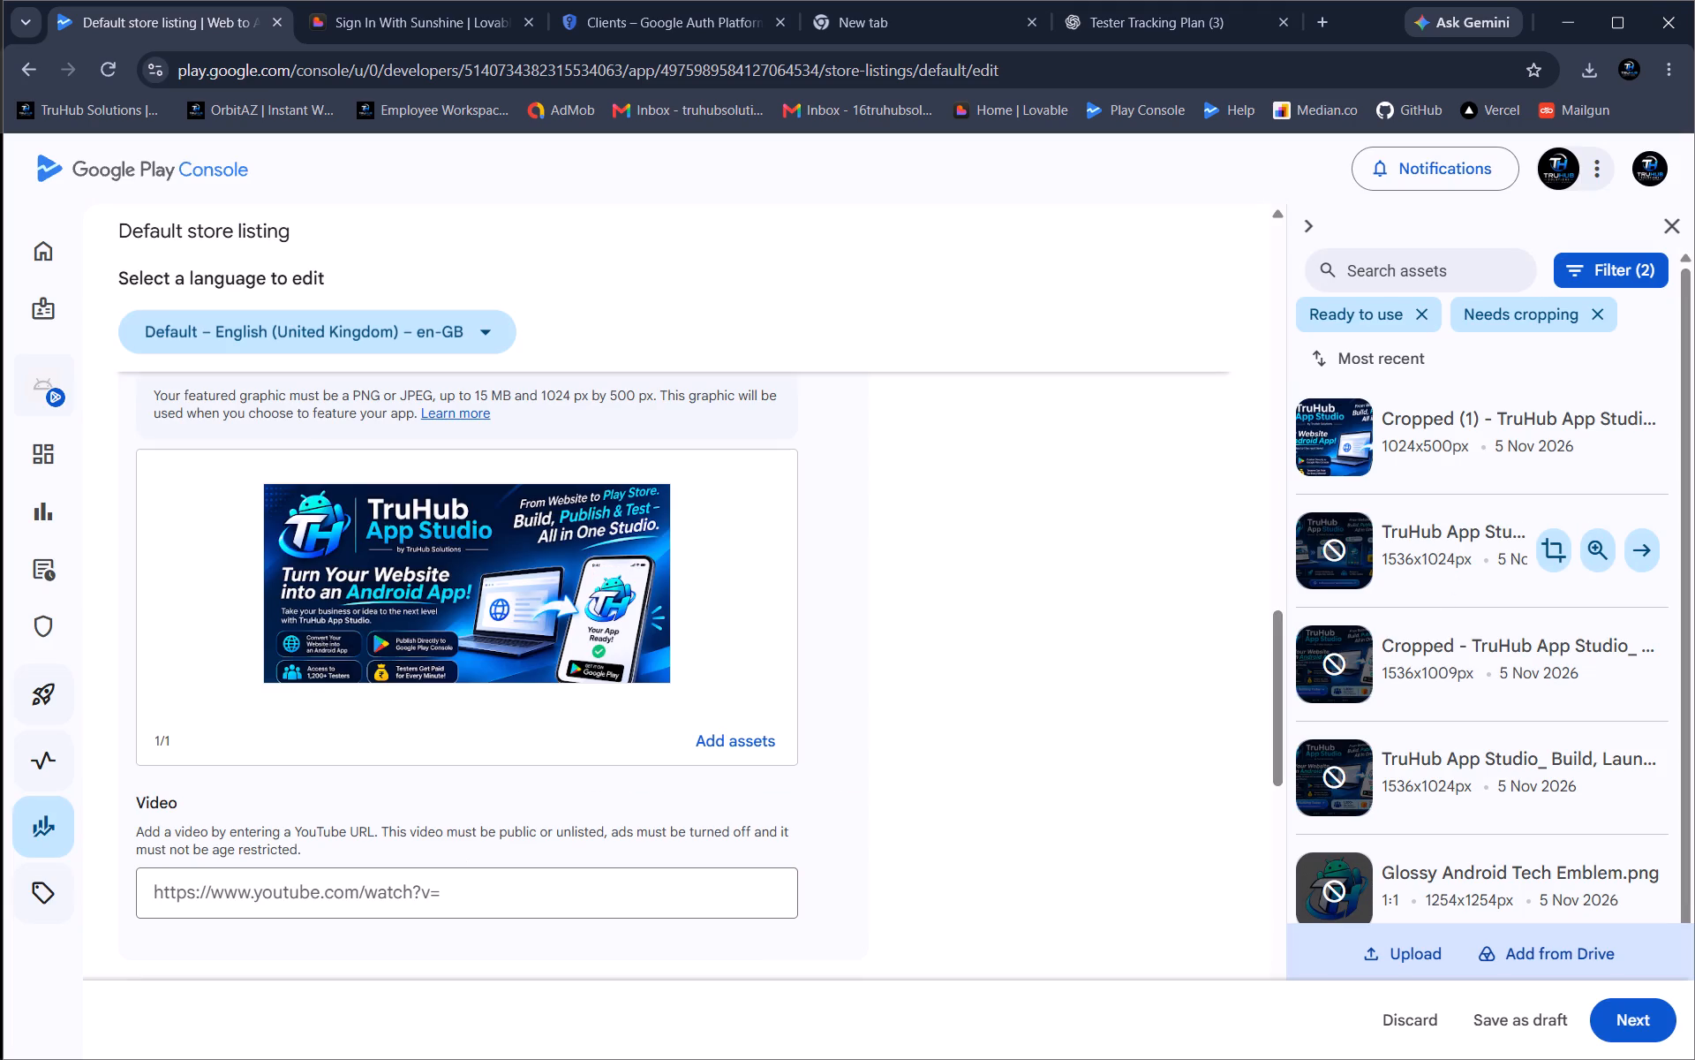
{"action": "left_click", "coordinate": [1554, 537]}
{"action": "left_click_drag", "start_coordinate": [1051, 550], "coordinate": [1044, 564]}
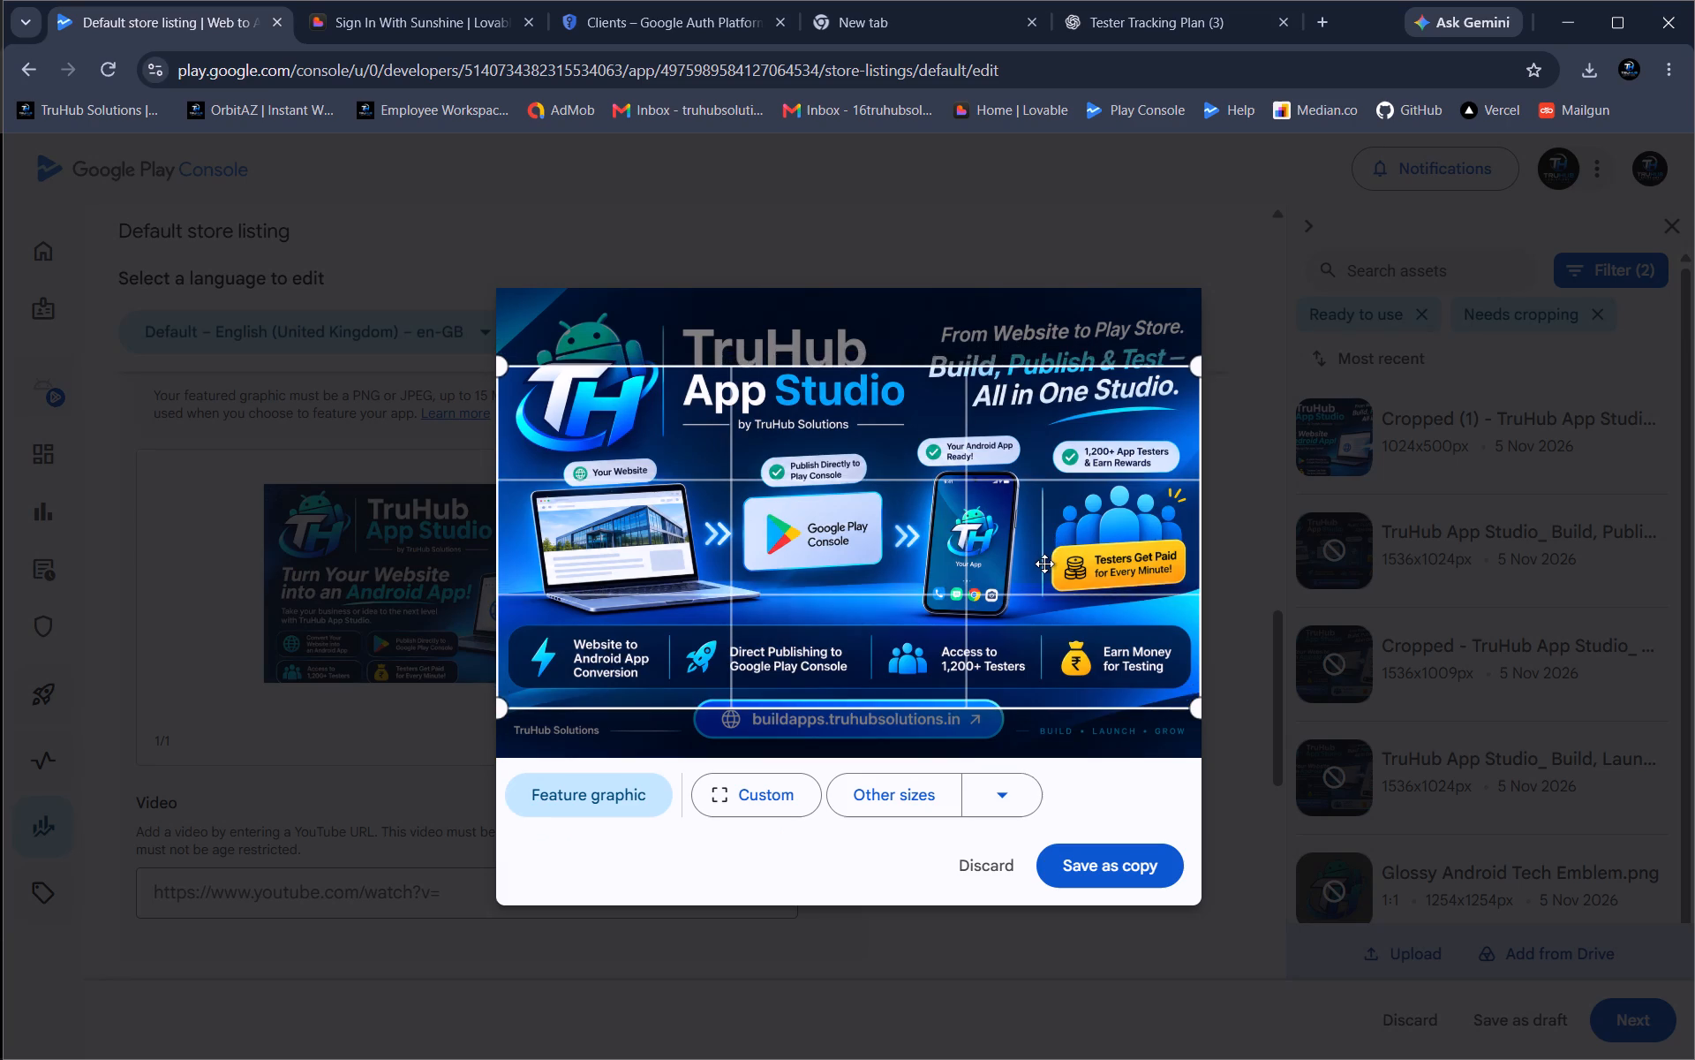
{"action": "left_click_drag", "start_coordinate": [1044, 564], "coordinate": [1102, 408]}
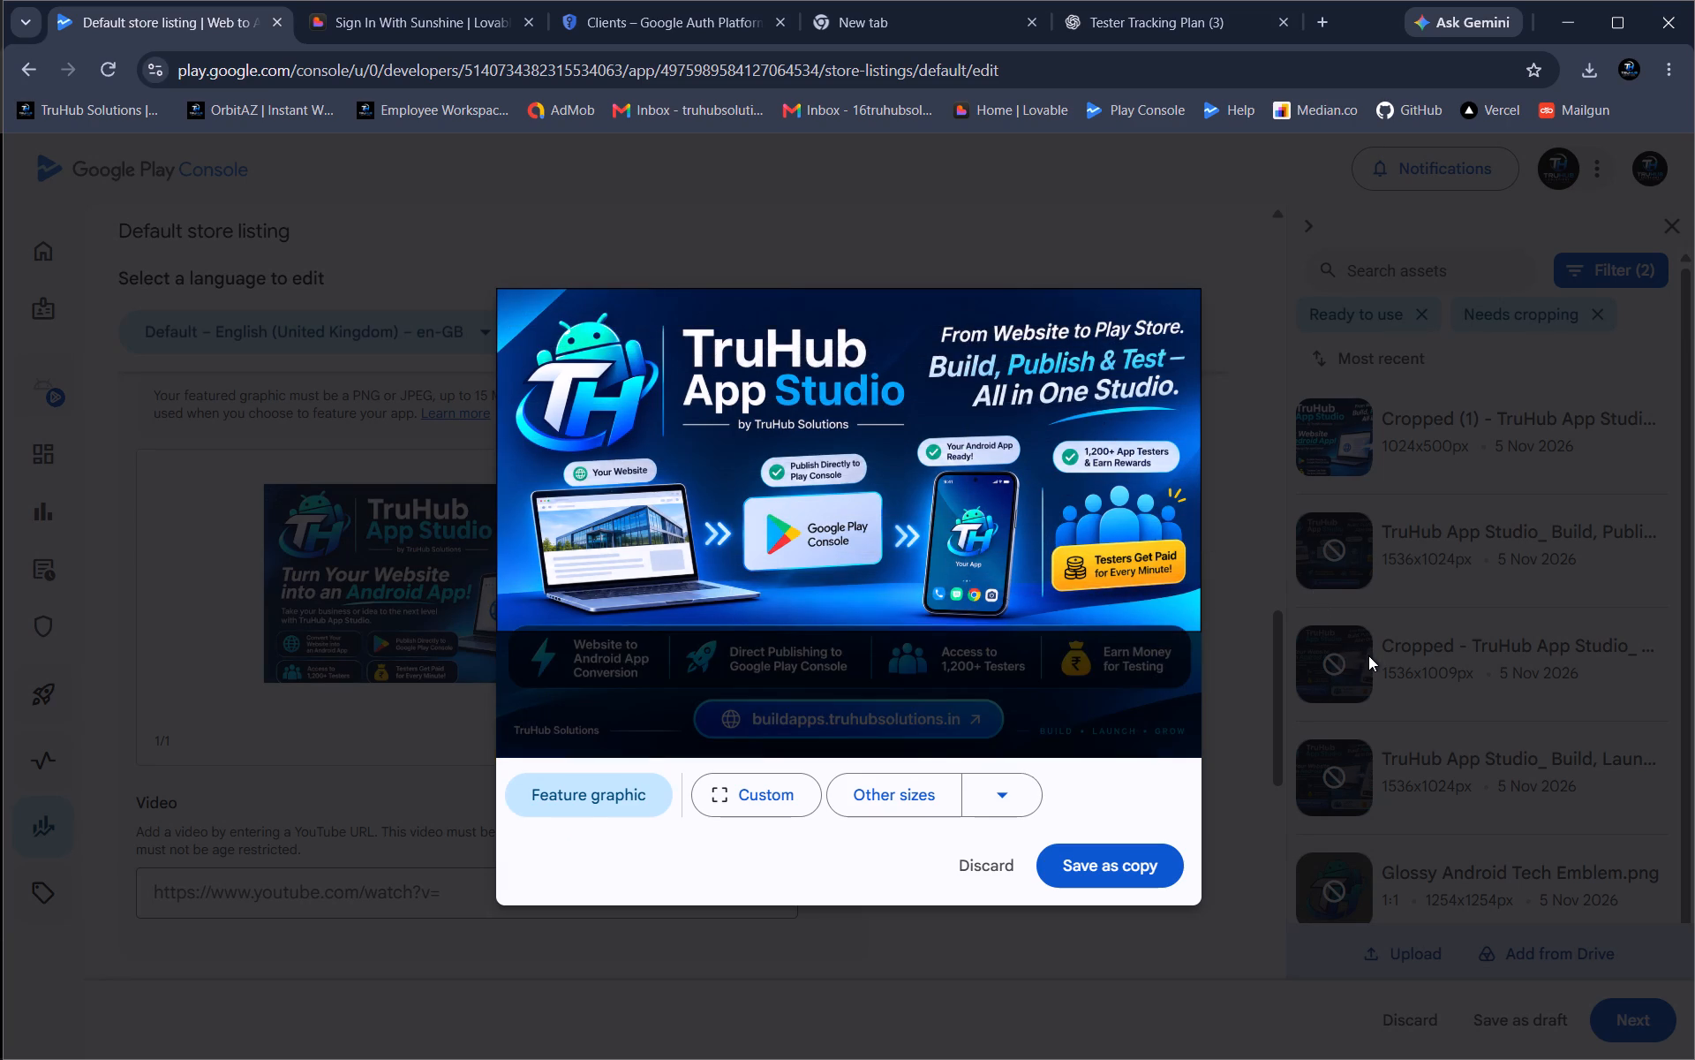
{"action": "left_click", "coordinate": [1096, 860]}
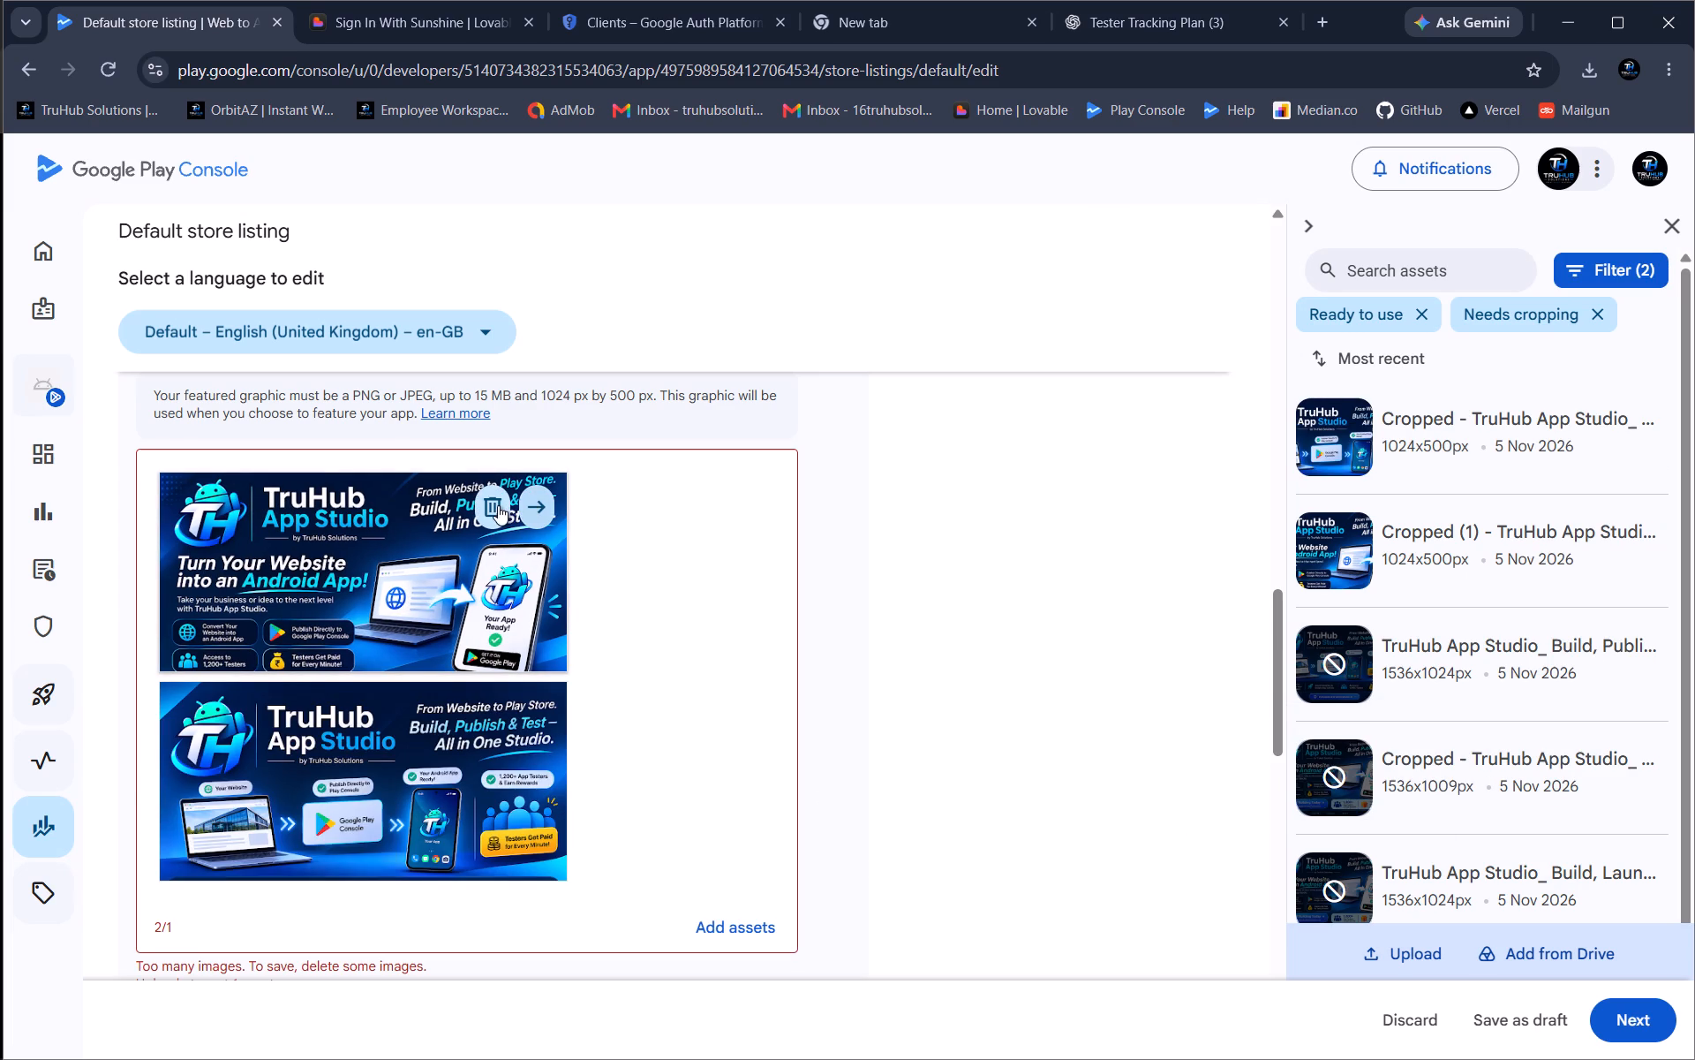
Remove the "Turn Your Website into an Android App!" image from the Feature graphic, keeping only the Build, Publish & Test crop.
{"action": "left_click", "coordinate": [498, 505]}
Check the Phone screenshots requirements and the remaining asset sections of the store listing.
{"action": "scroll", "coordinate": [838, 614], "scroll_direction": "down", "scroll_amount": 2}
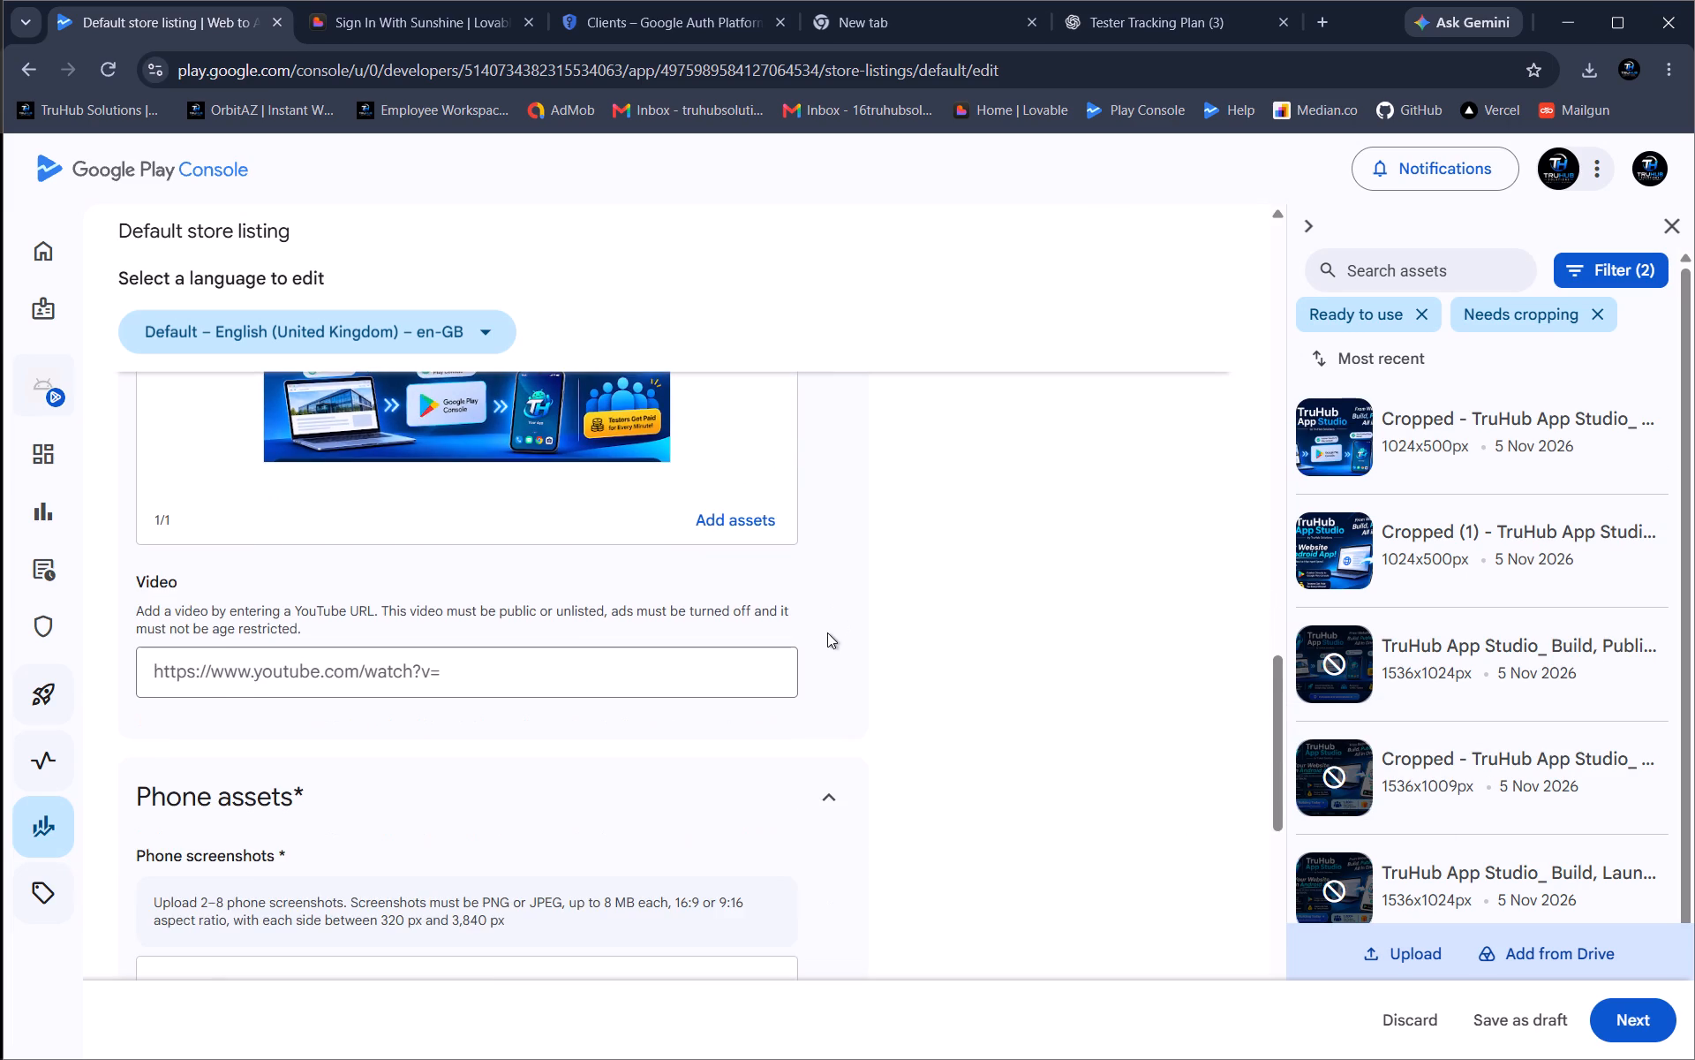
{"action": "scroll", "coordinate": [812, 640], "scroll_direction": "down", "scroll_amount": 4}
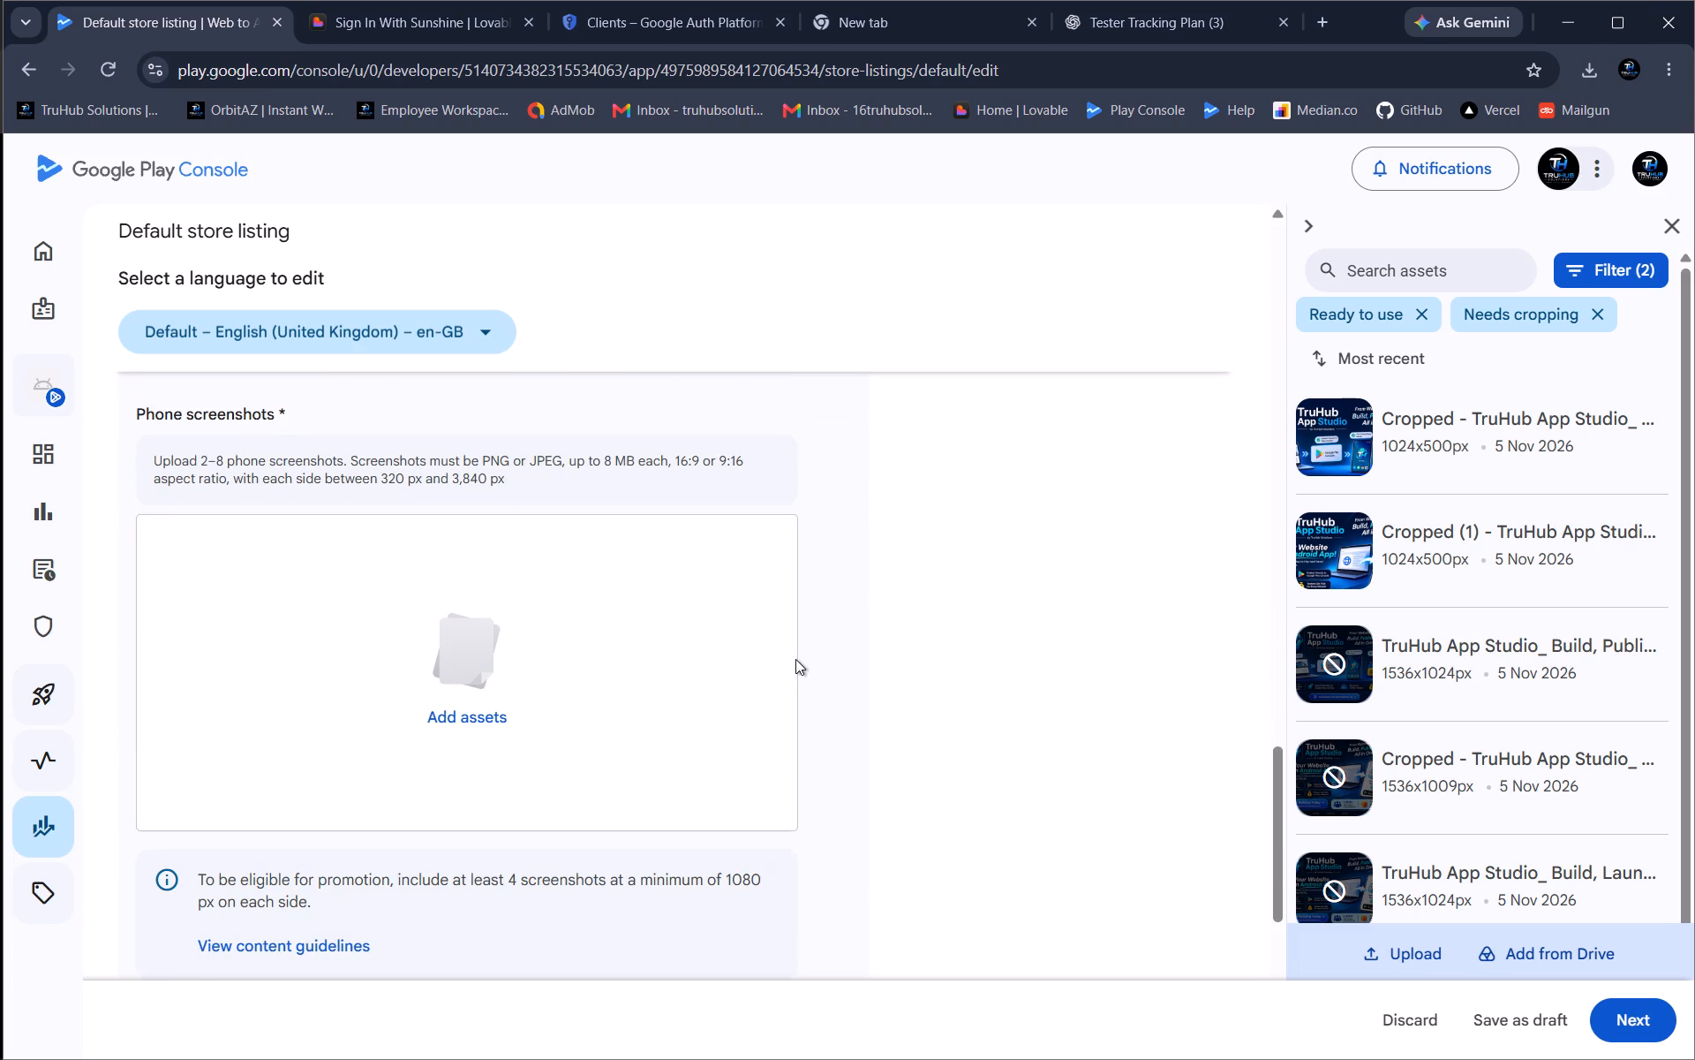
{"action": "scroll", "coordinate": [791, 676], "scroll_direction": "down", "scroll_amount": 2}
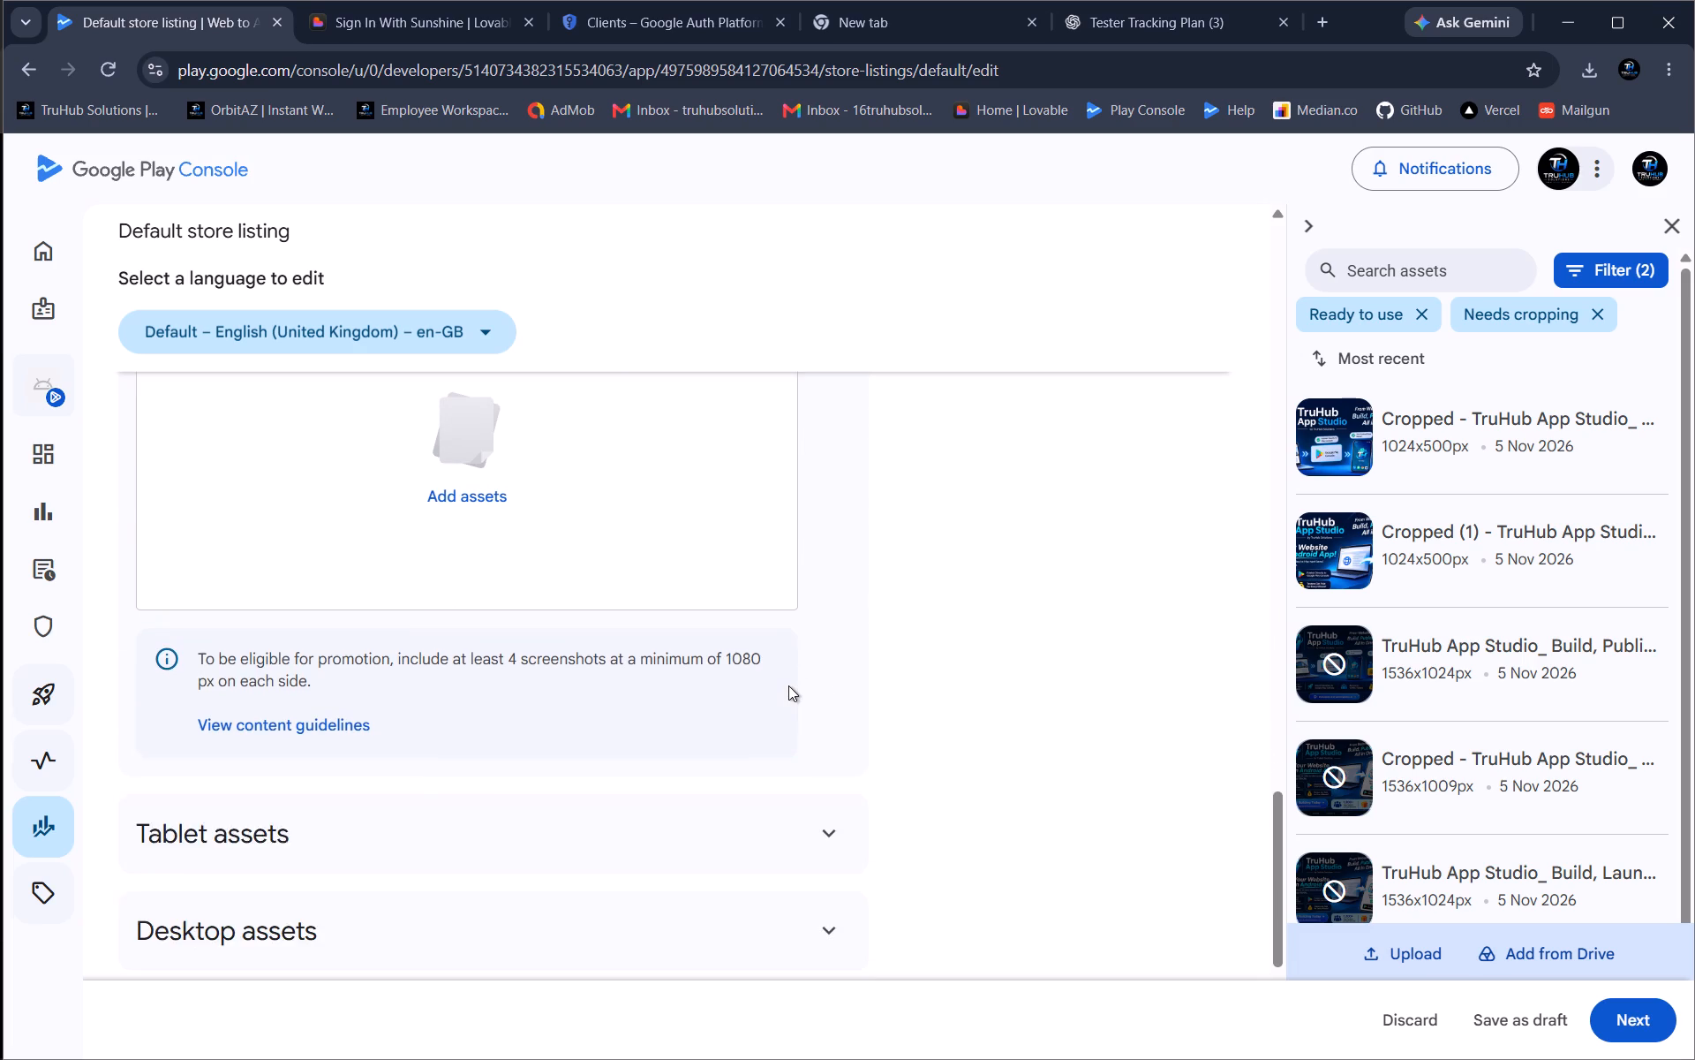
{"action": "scroll", "coordinate": [788, 685], "scroll_direction": "up", "scroll_amount": 2}
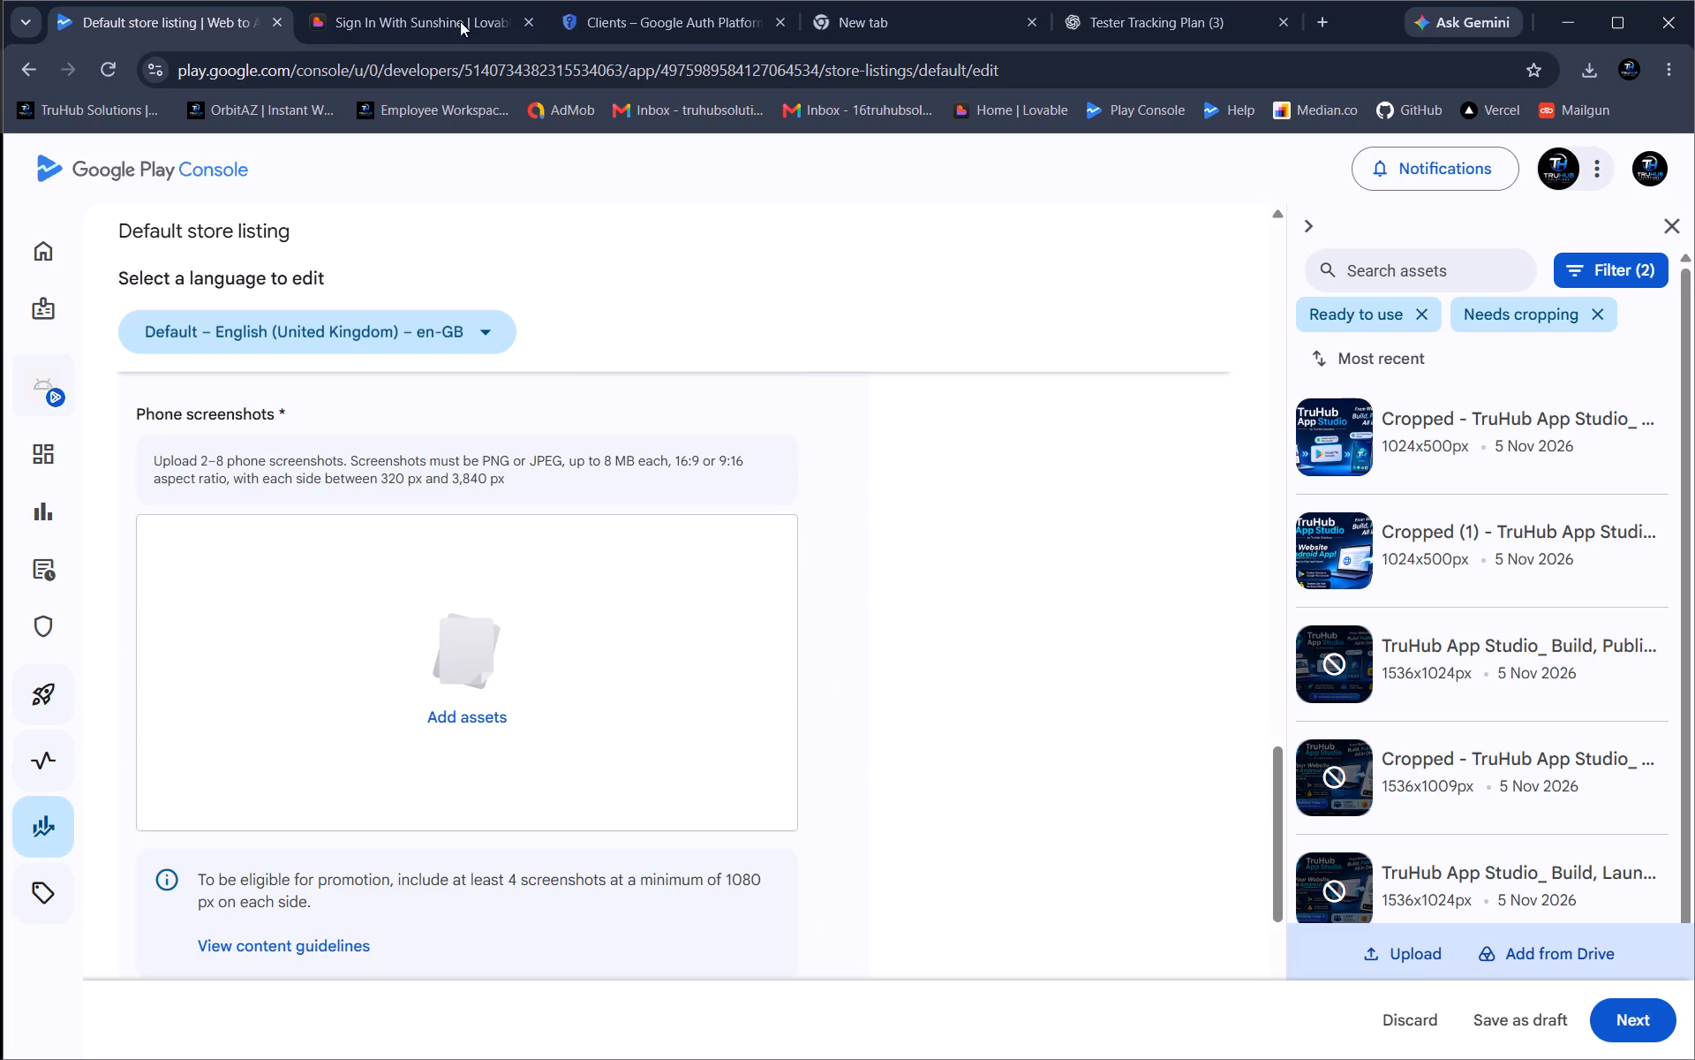